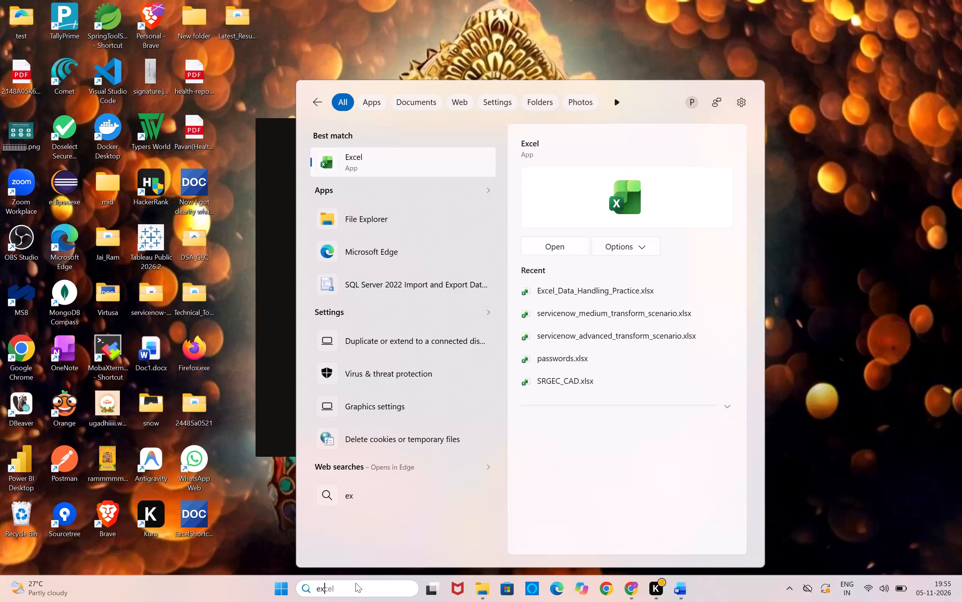
Launch Excel and create a new blank workbook.
left_click(561, 246)
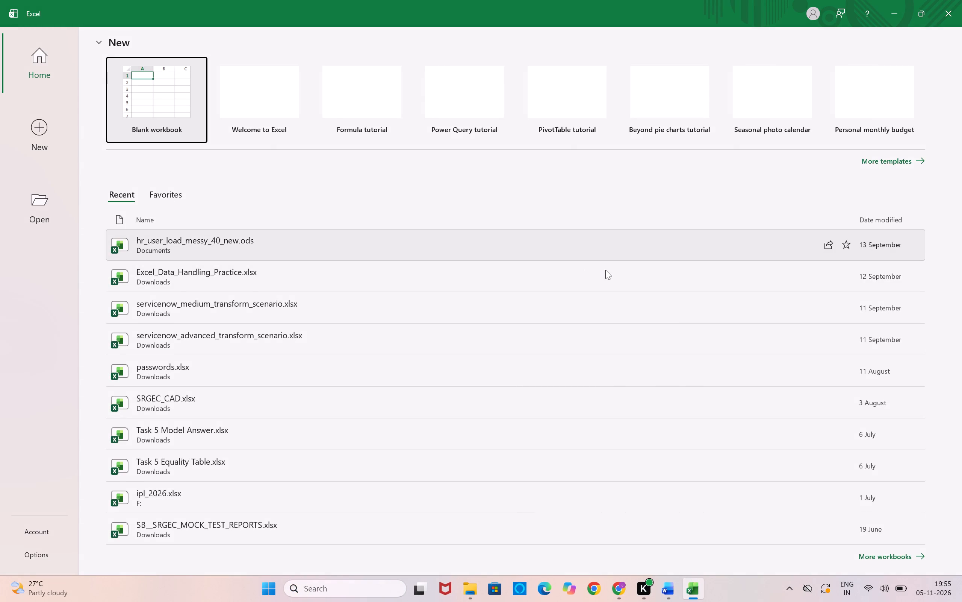
left_click(36, 130)
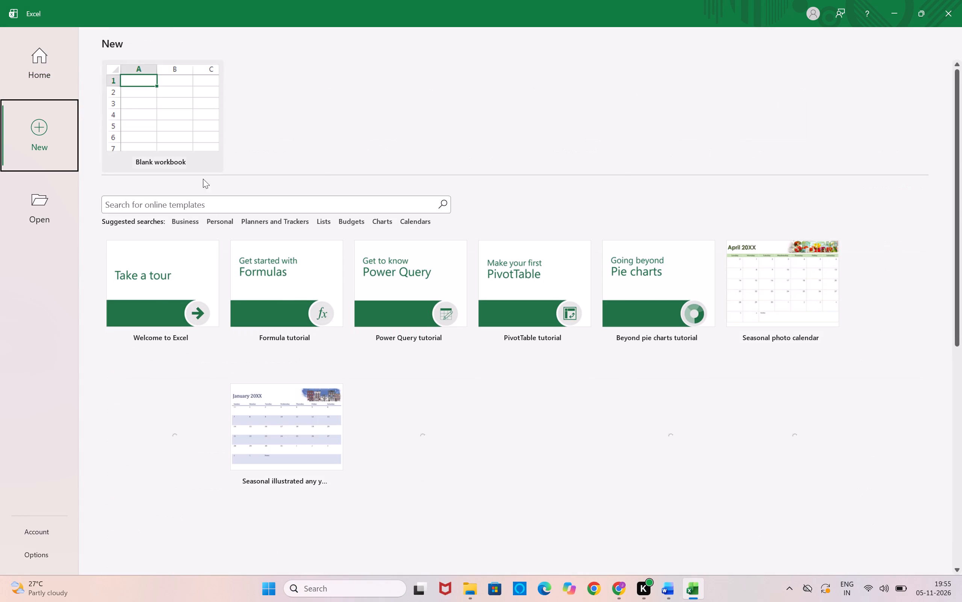
left_click(161, 116)
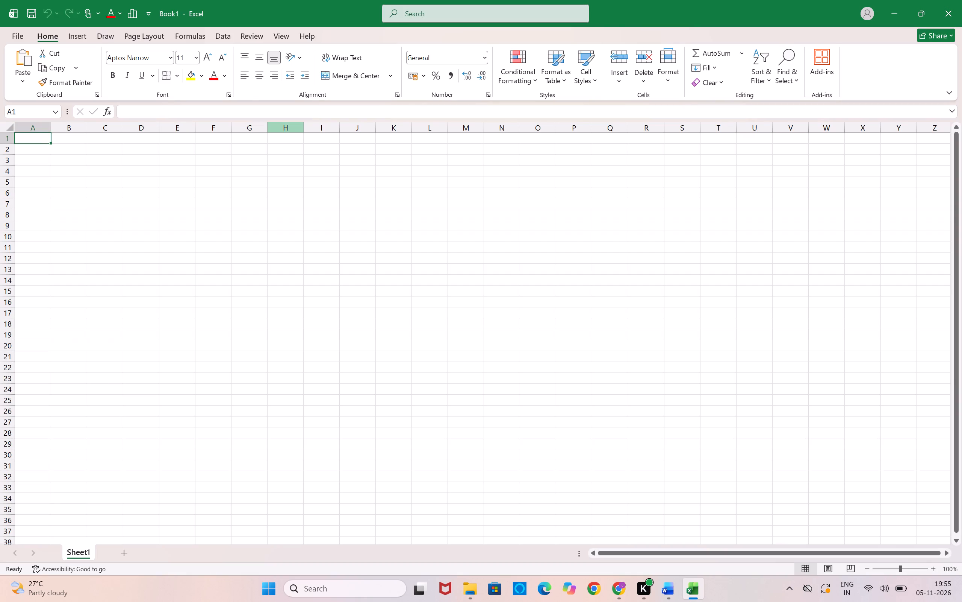
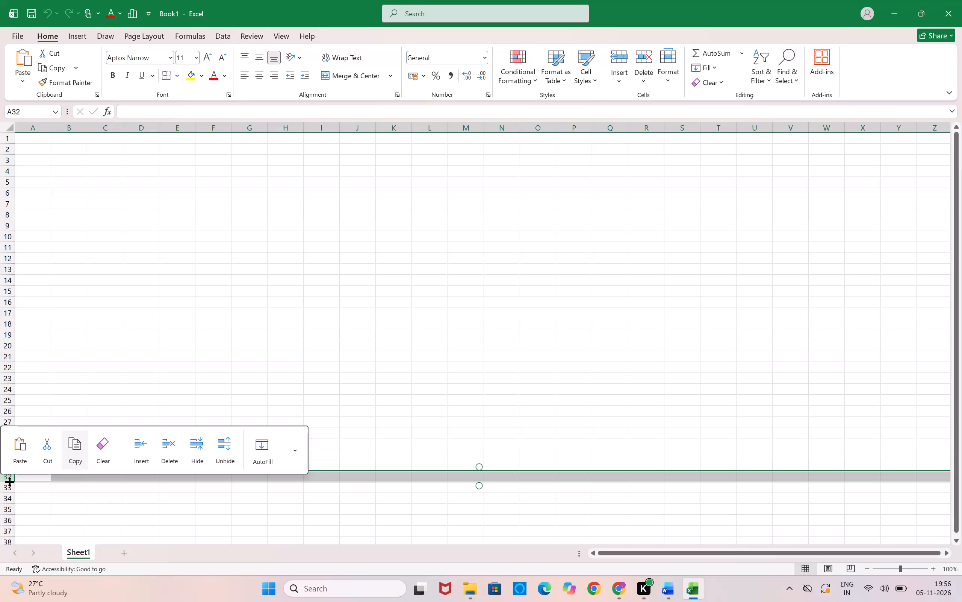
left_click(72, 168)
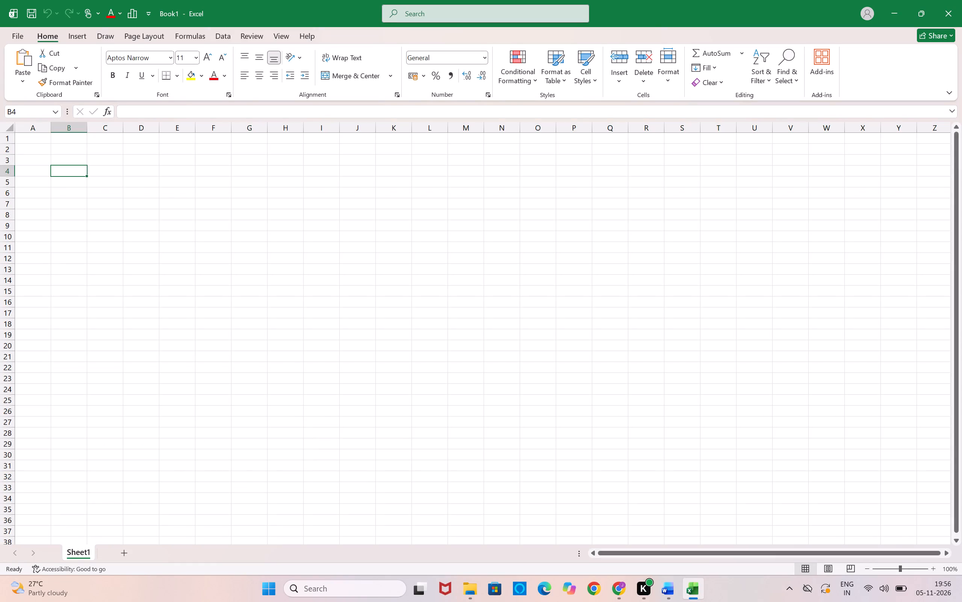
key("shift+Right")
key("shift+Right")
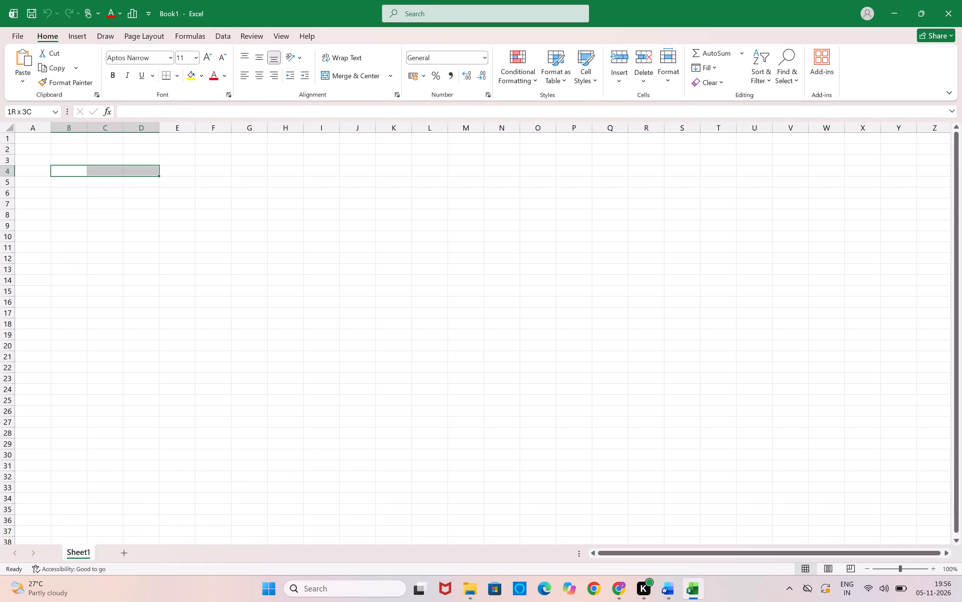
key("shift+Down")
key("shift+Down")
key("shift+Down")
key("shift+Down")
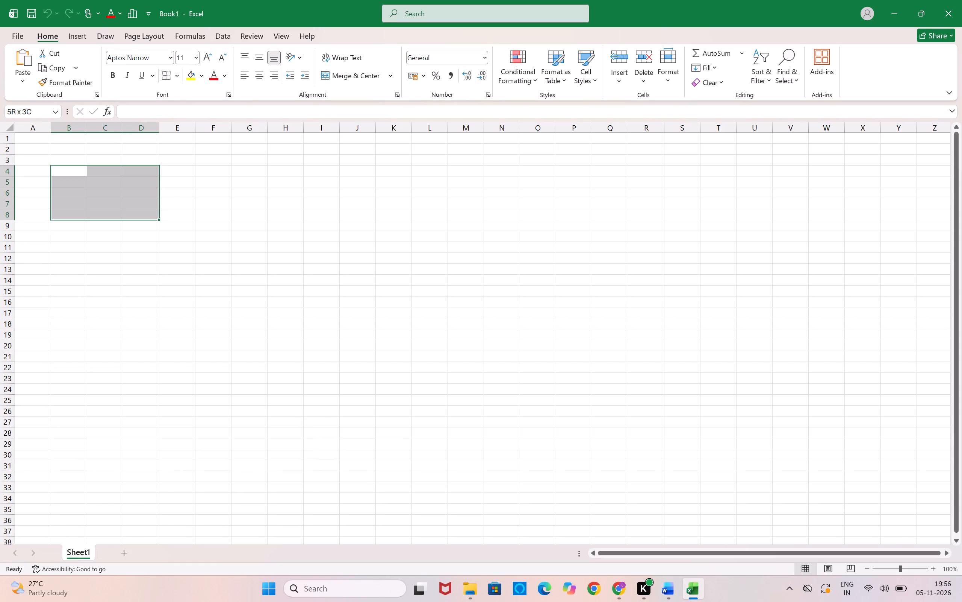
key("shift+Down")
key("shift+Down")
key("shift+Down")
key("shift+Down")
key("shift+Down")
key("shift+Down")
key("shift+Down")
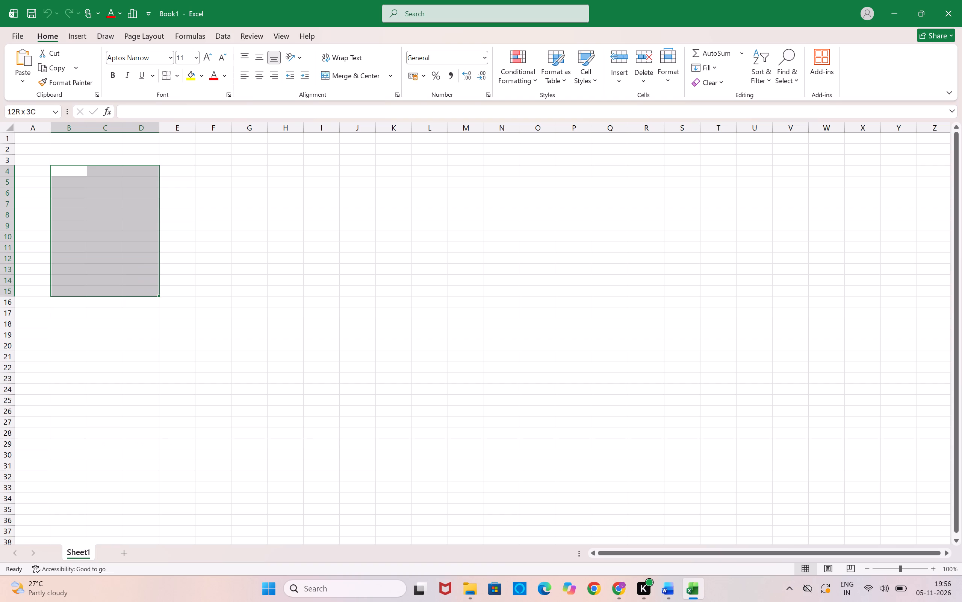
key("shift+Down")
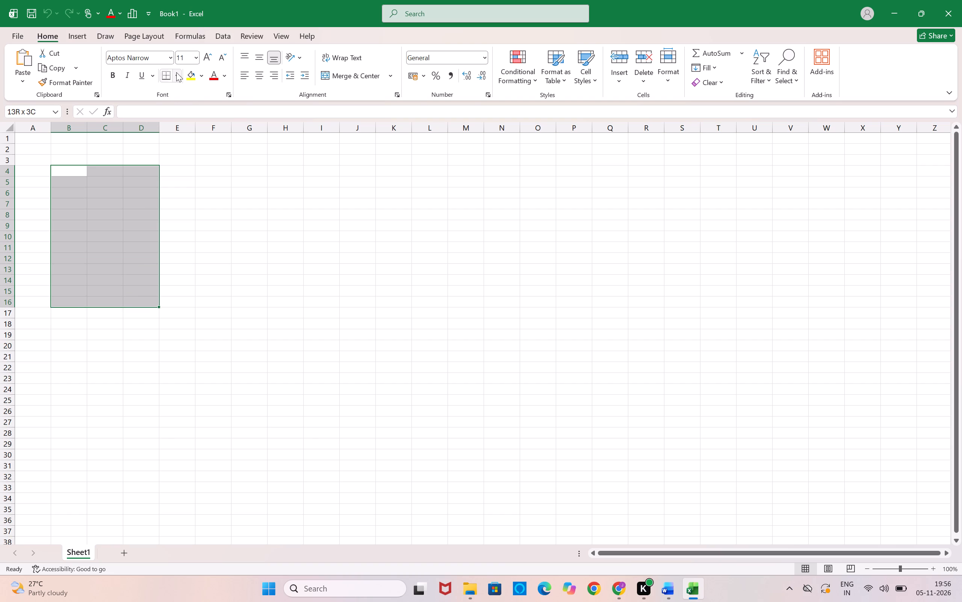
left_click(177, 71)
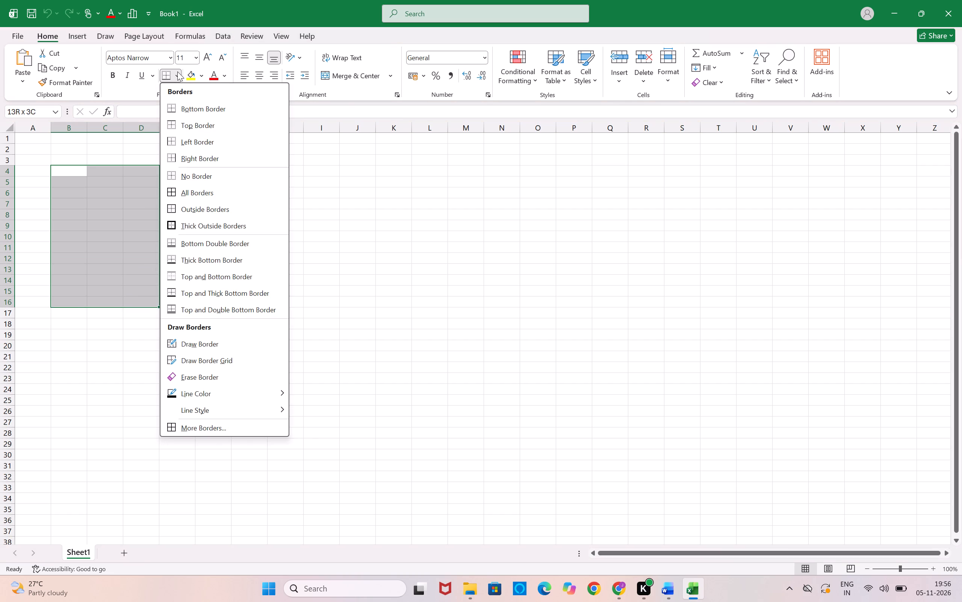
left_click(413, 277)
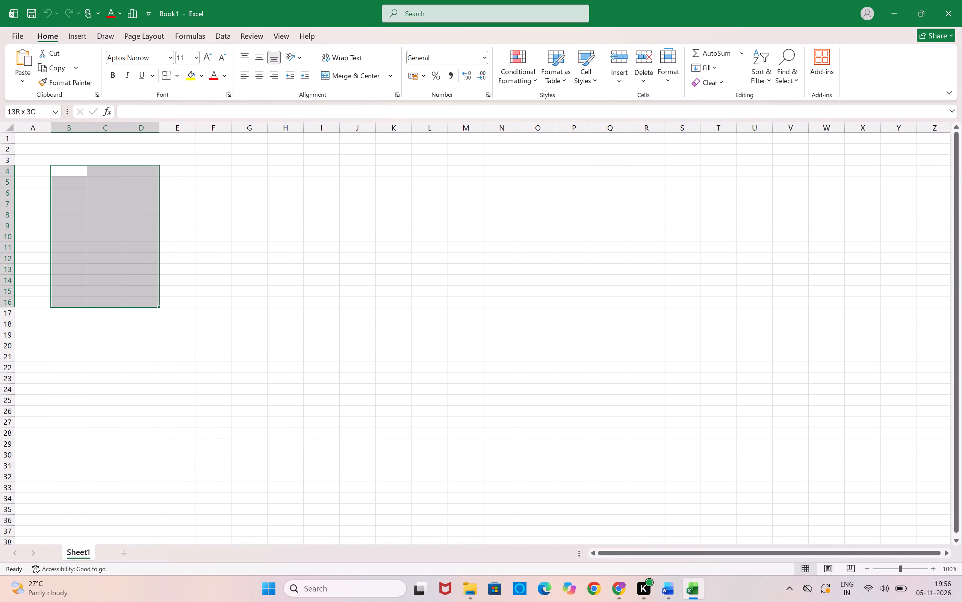
Apply All Borders to the range B4:E25 to form a four-column, 22-row table grid.
left_click(69, 174)
key("shift+Right")
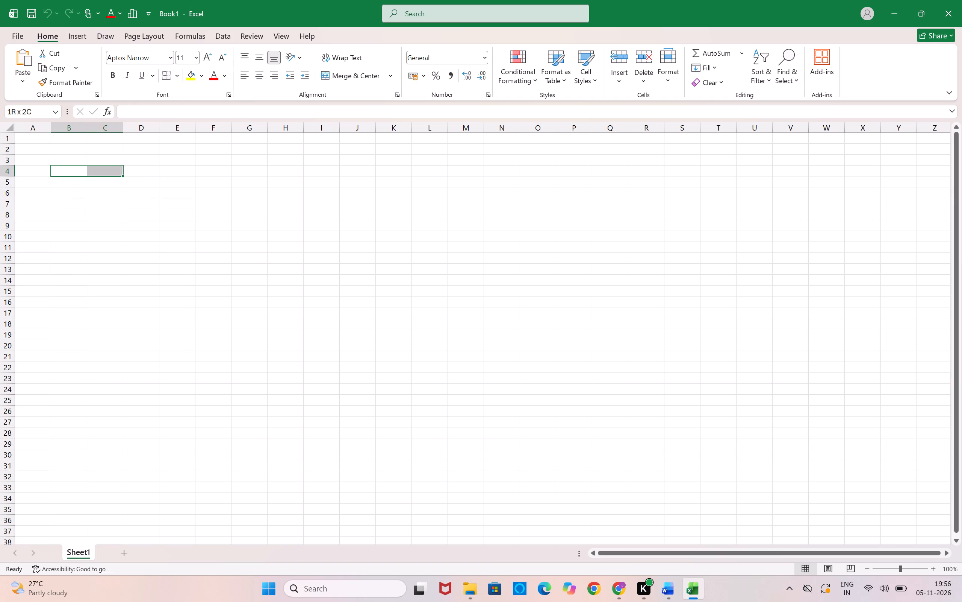
key("shift+Right")
key("shift+Right")
key("shift+Right")
key("shift+Left")
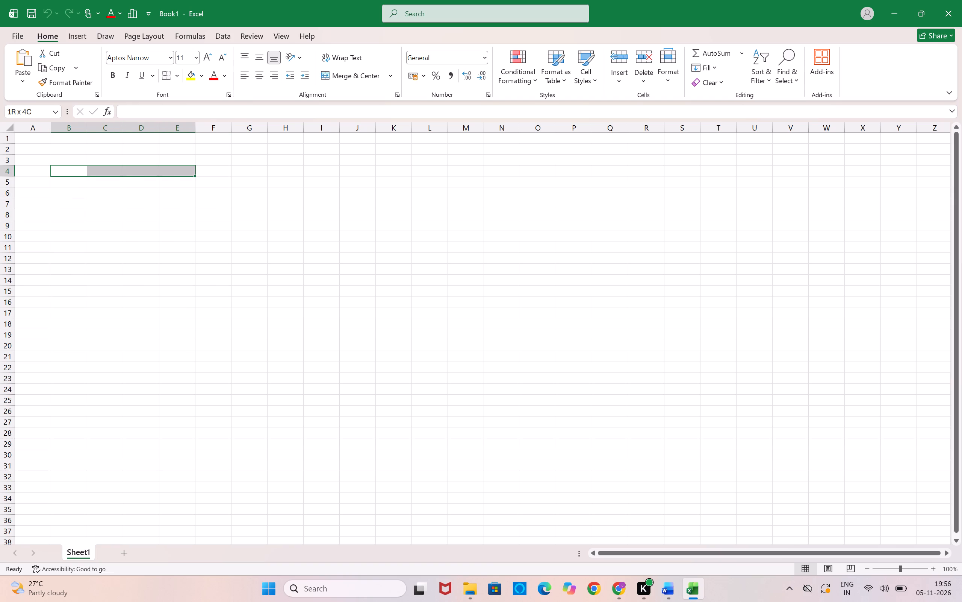
key("shift+Down")
key("shift+Down")
key("shift+Down")
key("shift+Down")
key("shift+Down")
key("shift+Down")
key("shift+Down")
key("shift+Down")
key("shift+Down")
key("shift+Down")
key("shift+Down")
key("shift+Down")
key("shift+Down")
key("shift+Down")
key("shift+Down")
key("shift+Down")
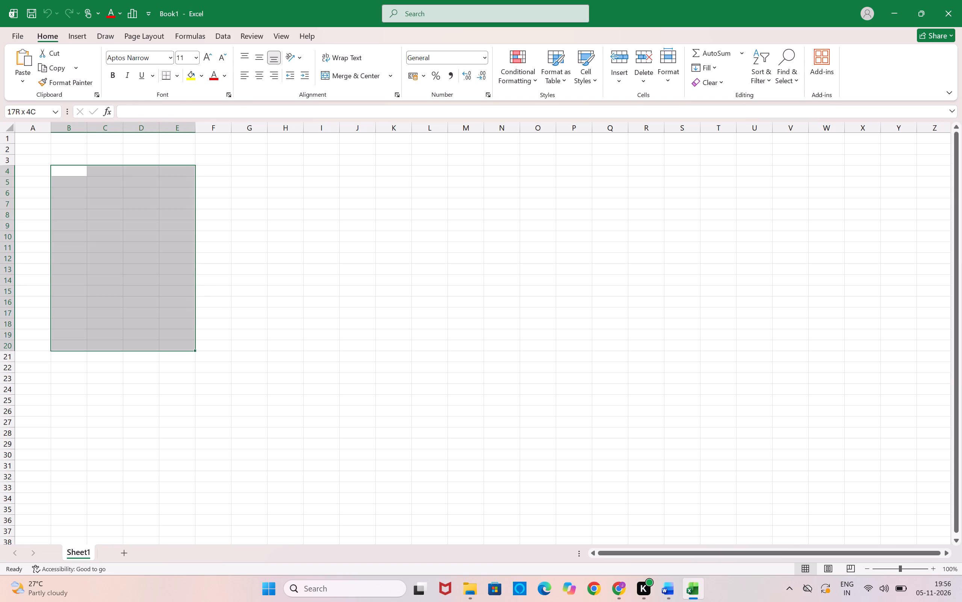
key("shift+Down")
key("shift+Down")
key("shift+Down")
key("shift+Down")
key("shift+Down")
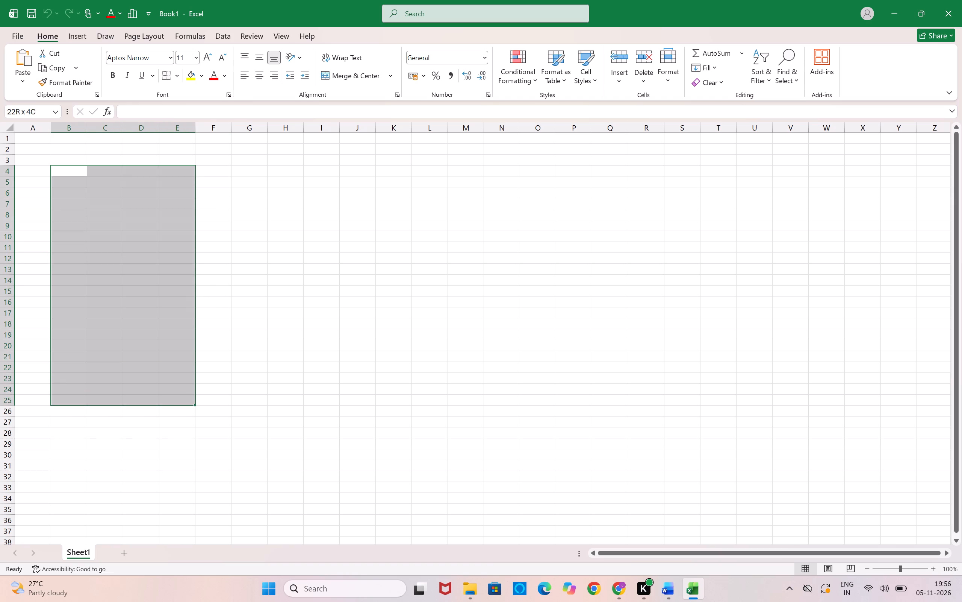
left_click(178, 78)
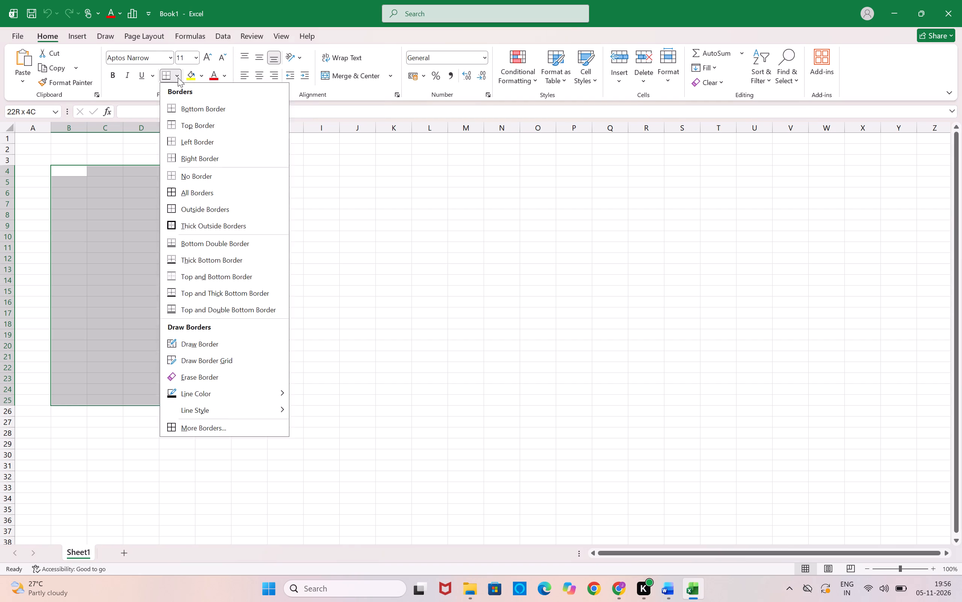
left_click(180, 193)
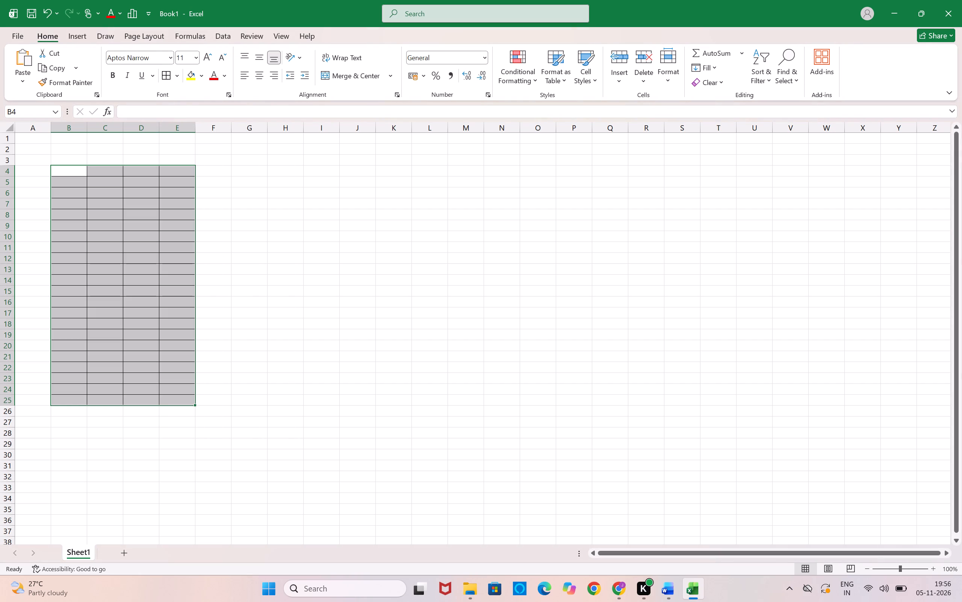
Enter the column headers DATE in cell B4 and EXPENSESS in cell C4.
left_click(62, 175)
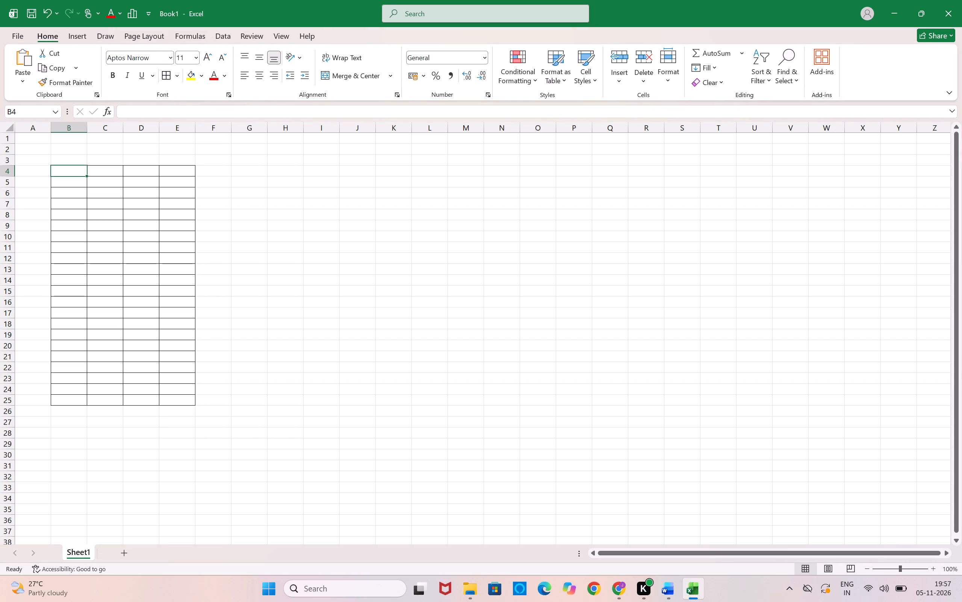
type("DATE")
left_click_drag(62, 175, 103, 174)
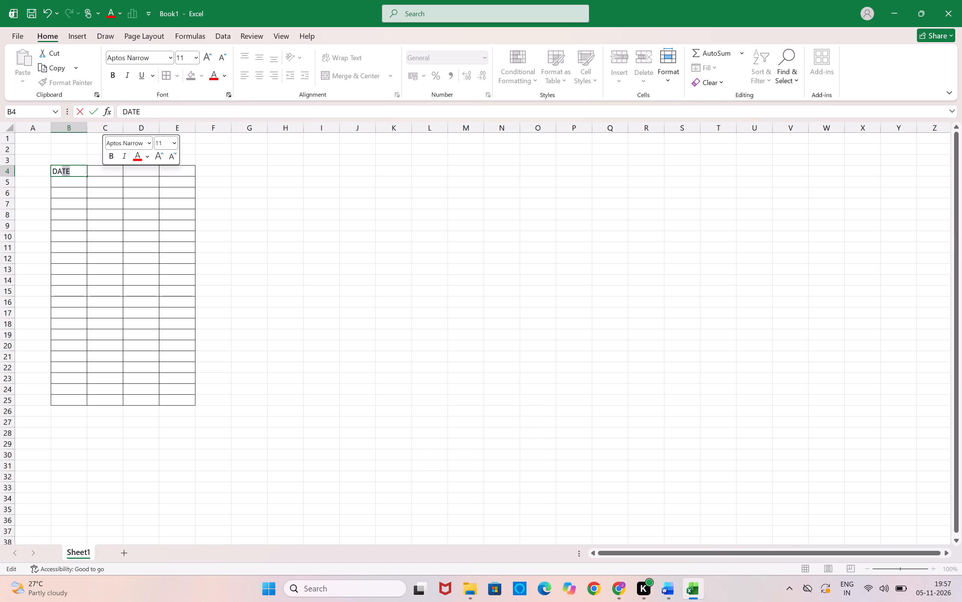
key("Right")
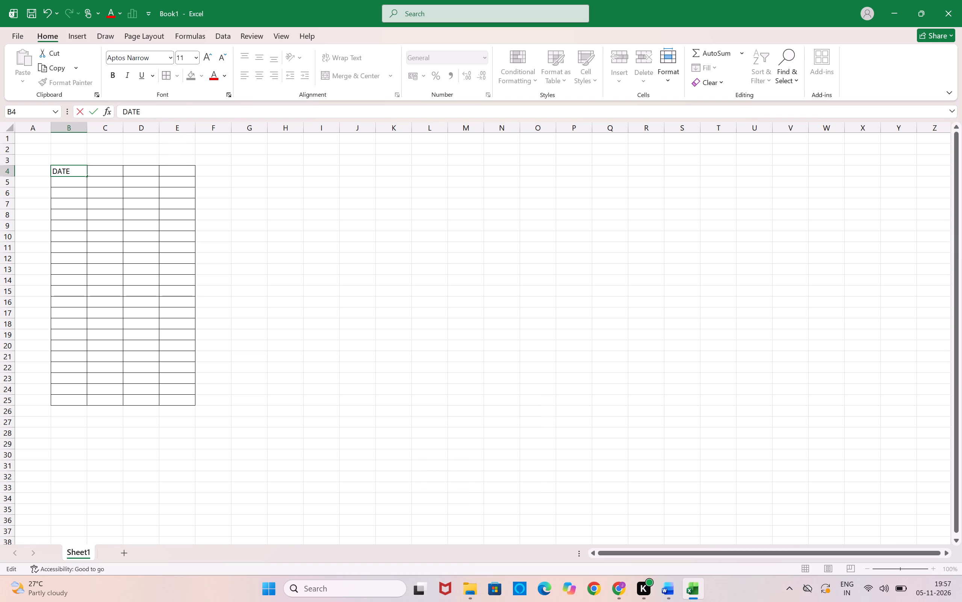
left_click(112, 175)
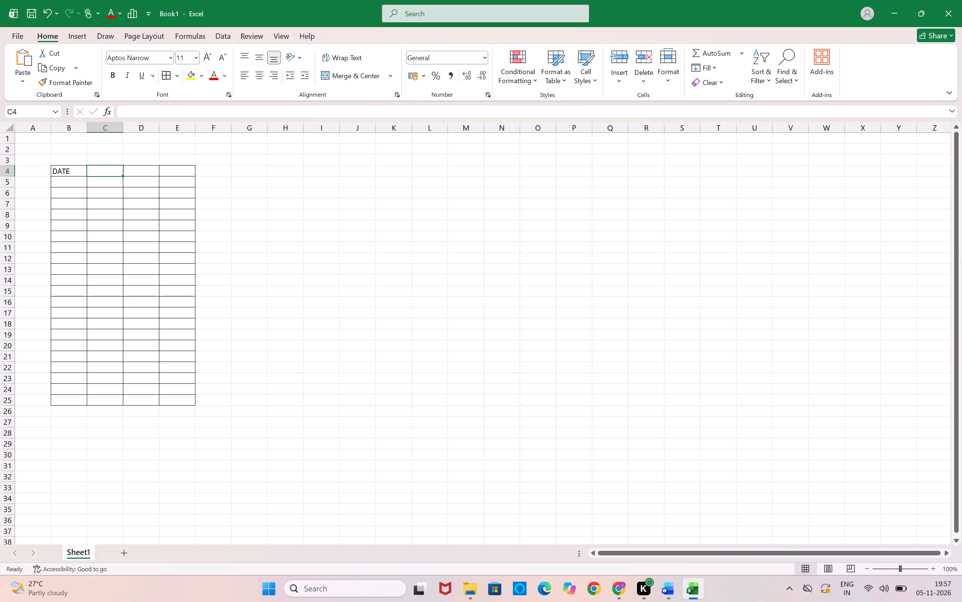
type("EX")
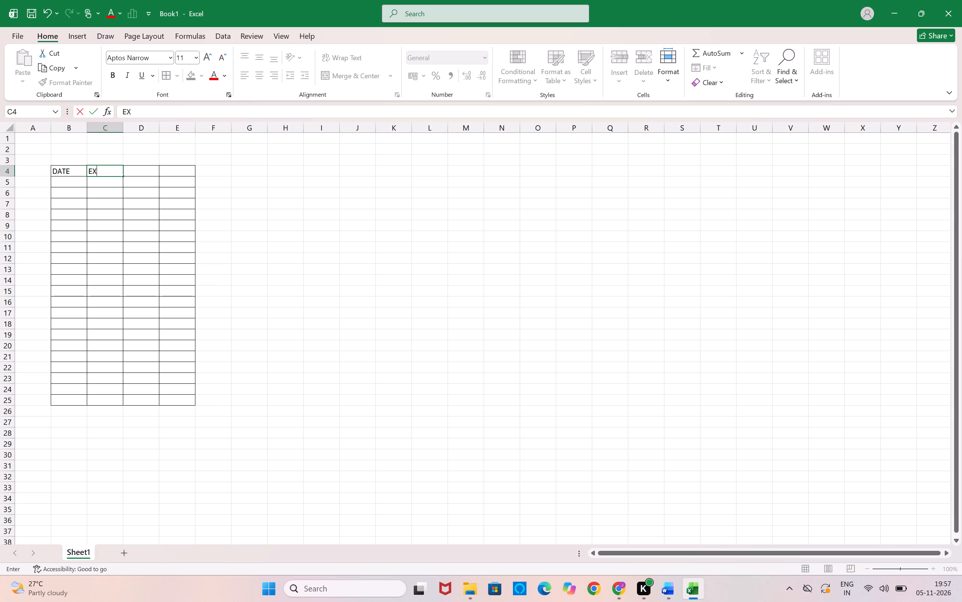
type("PENSESS")
left_click(203, 202)
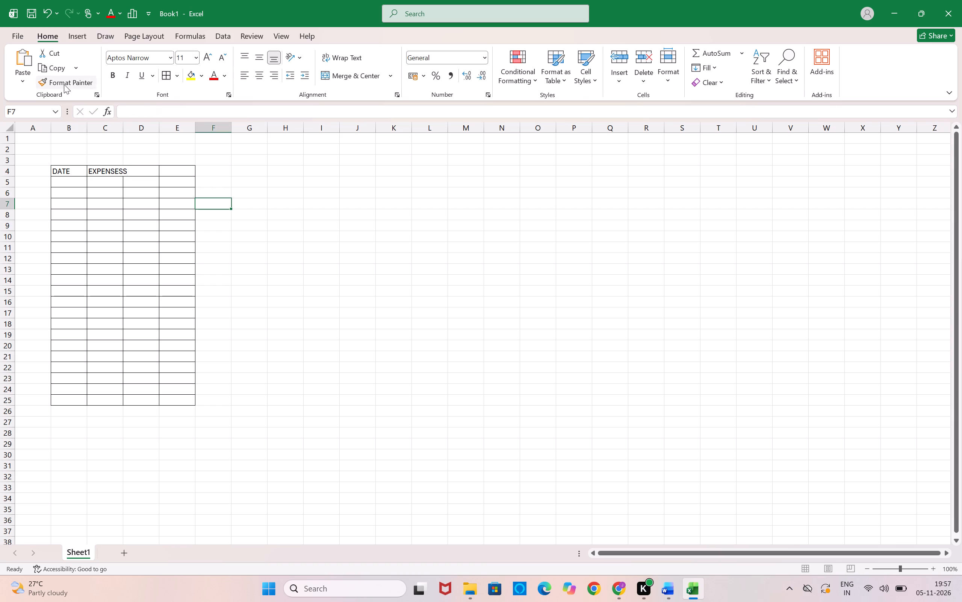
AutoFit column C to the width of its EXPENSESS header.
double_click(124, 128)
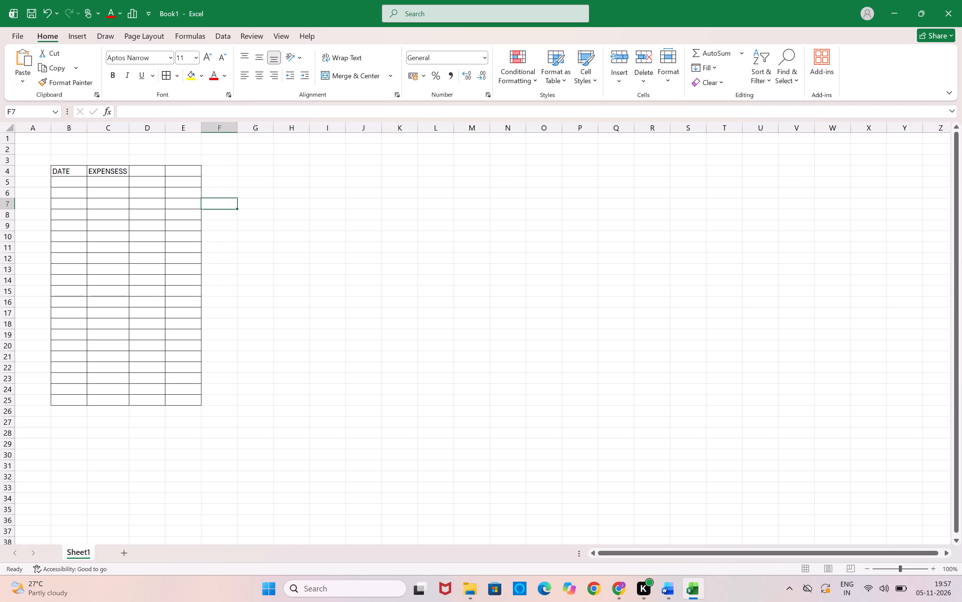
Select cell D4 for the third column header of the table.
left_click(142, 175)
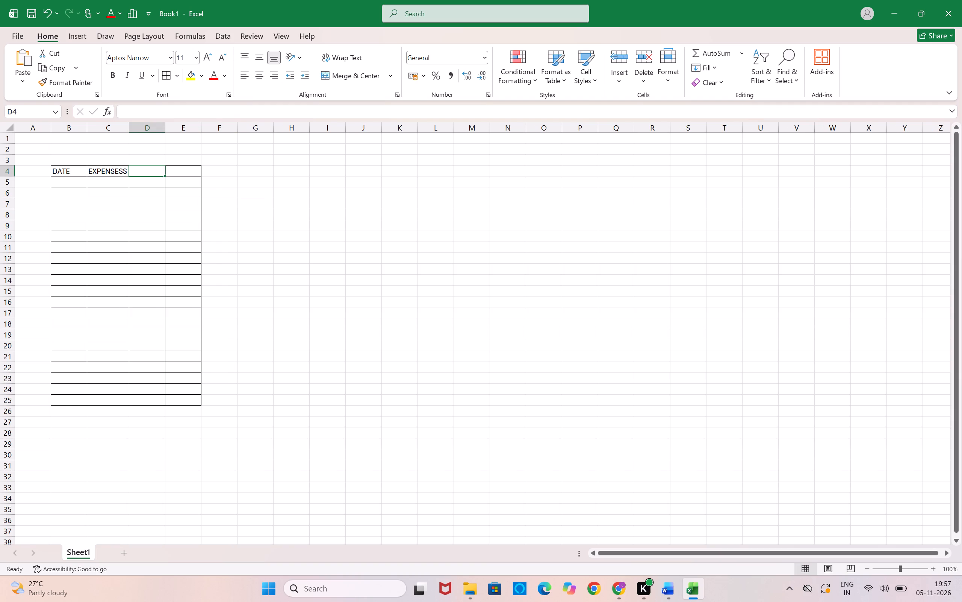
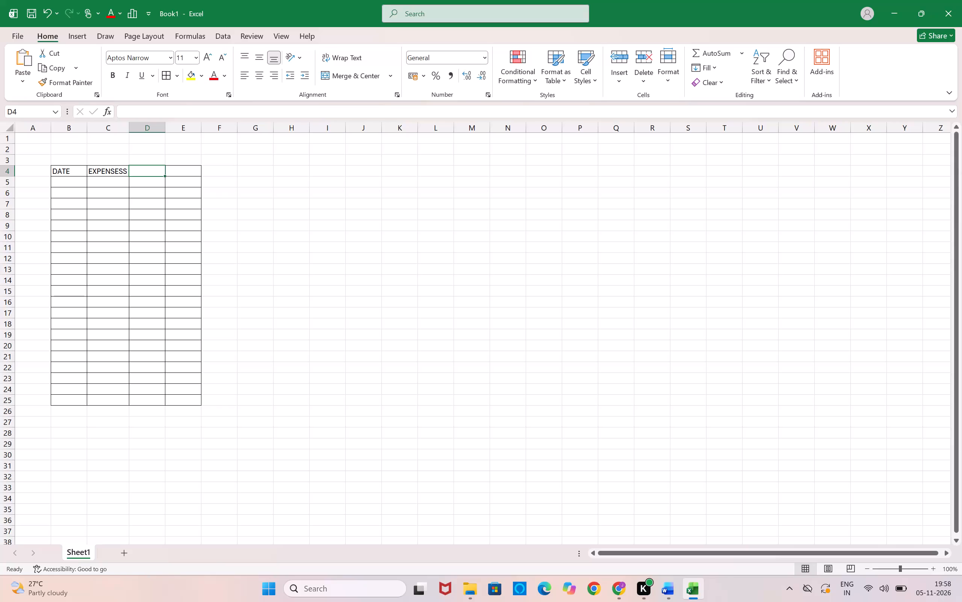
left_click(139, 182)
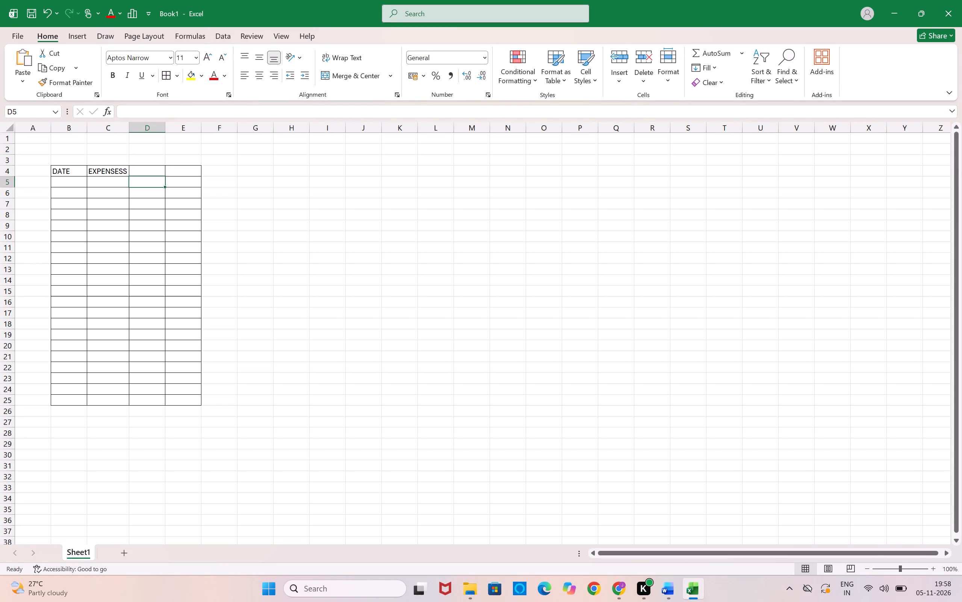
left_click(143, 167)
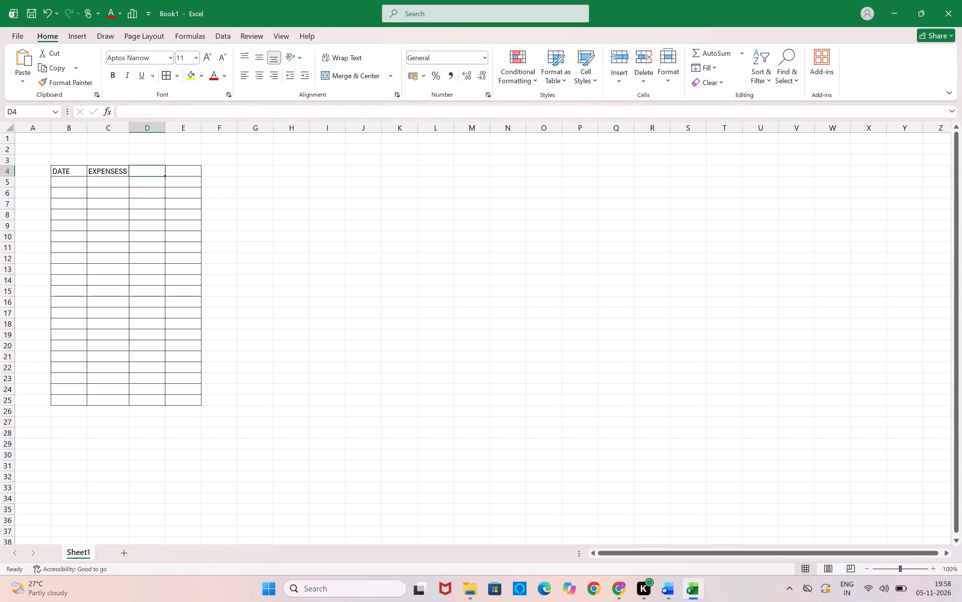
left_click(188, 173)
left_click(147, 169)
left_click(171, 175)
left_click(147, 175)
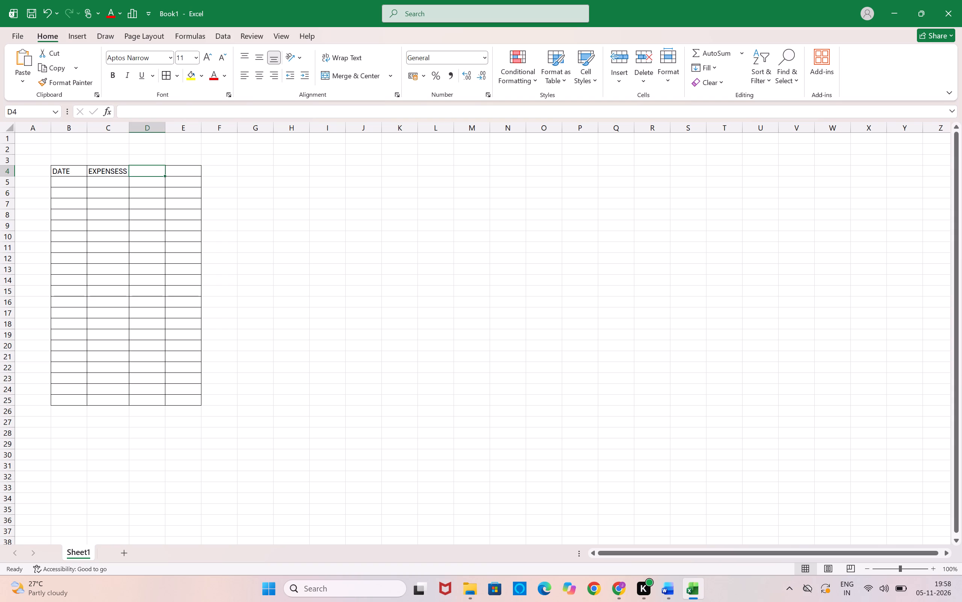
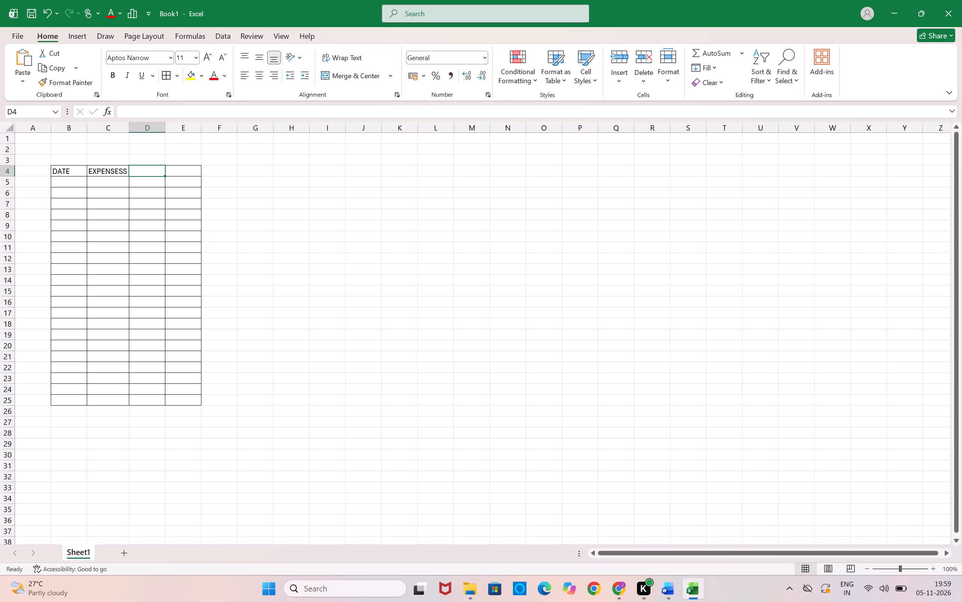
Enter the column headers CREDIT in cell D4 and DEBIT in cell E4.
left_click(108, 162)
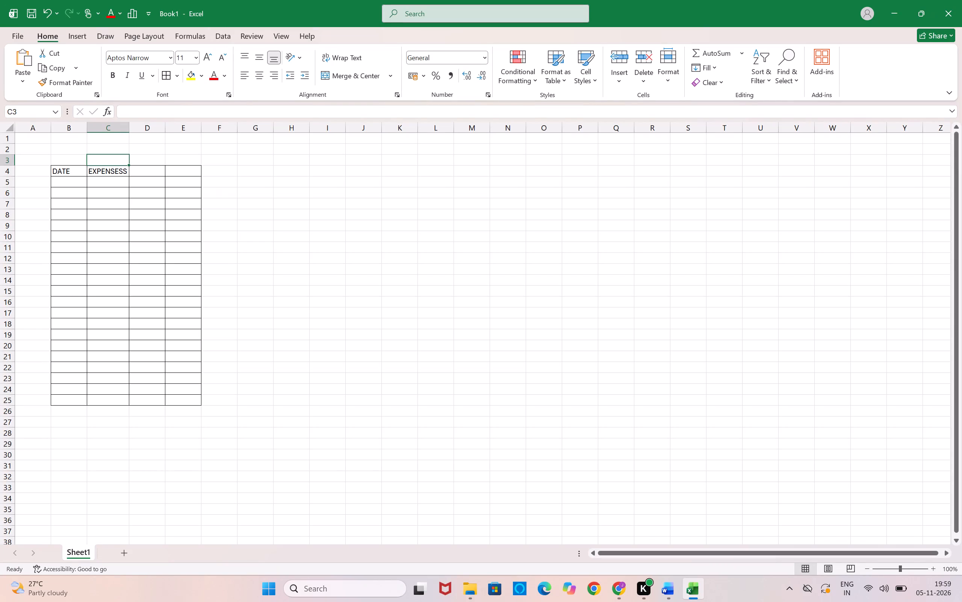
left_click(147, 171)
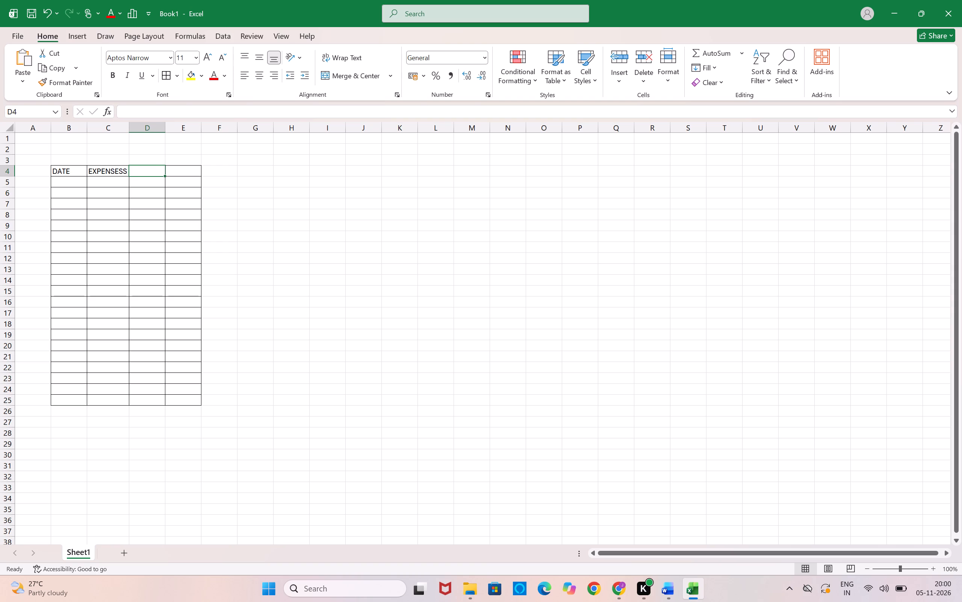
type("CRE")
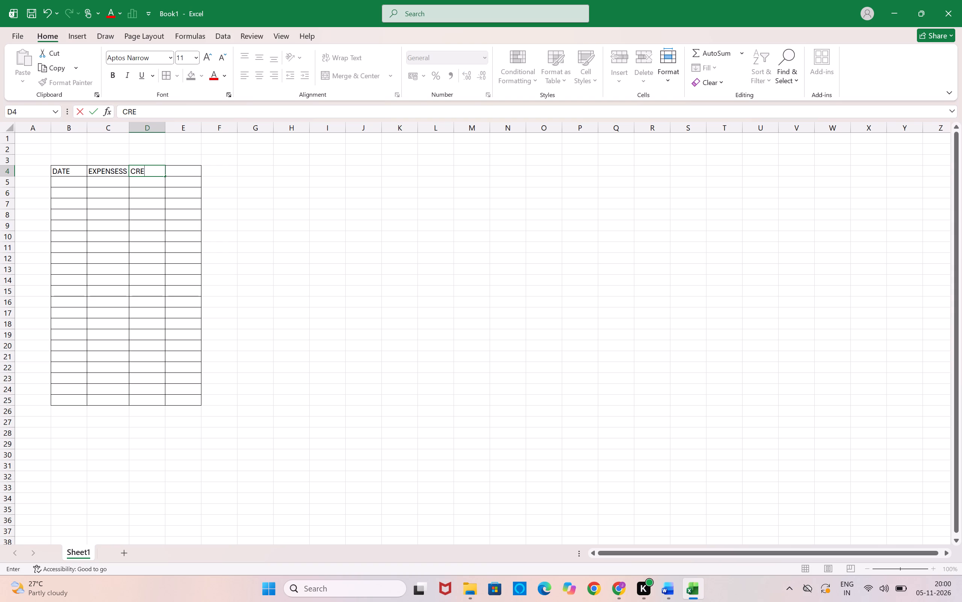
type("DIT")
key("space")
left_click(169, 175)
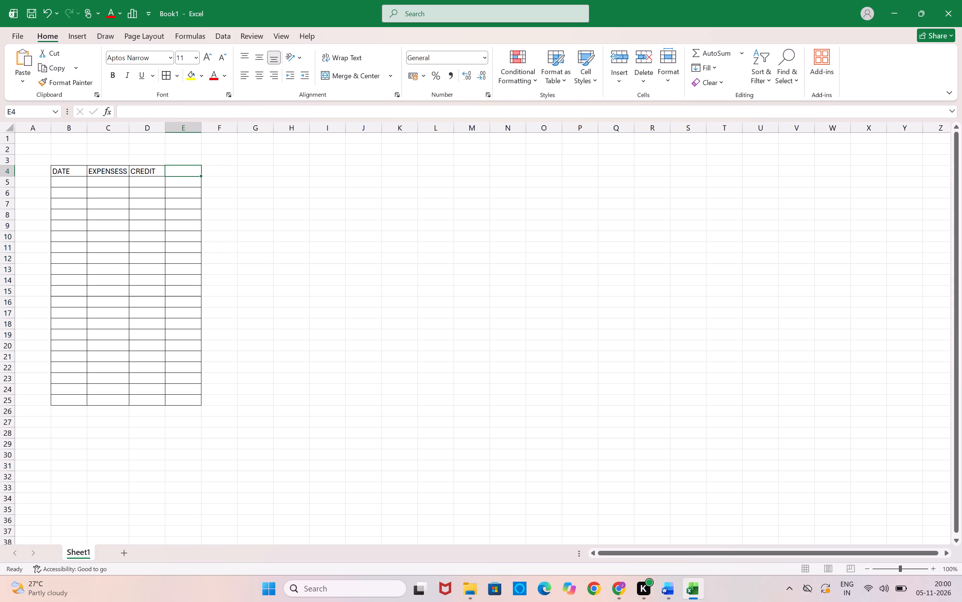
type("DE")
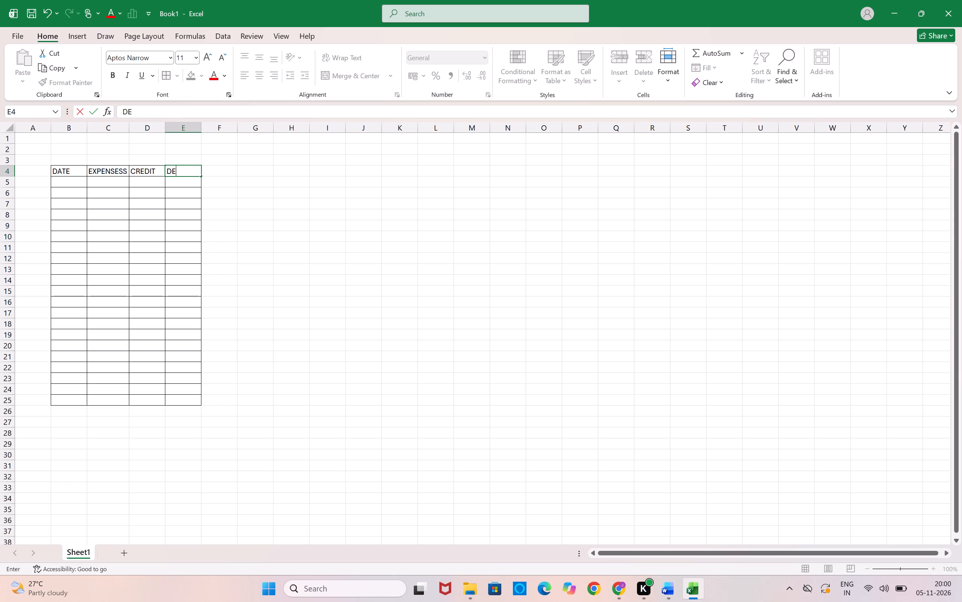
type("BIT")
left_click(160, 198)
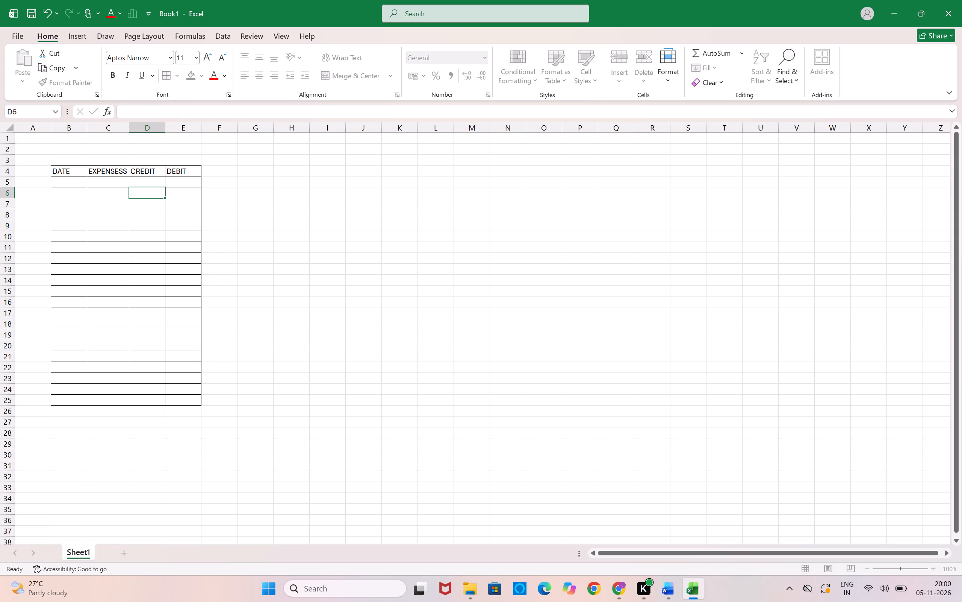
Replace the header in cell C4 with PARTICULARS and autofit column C to it.
left_click(108, 176)
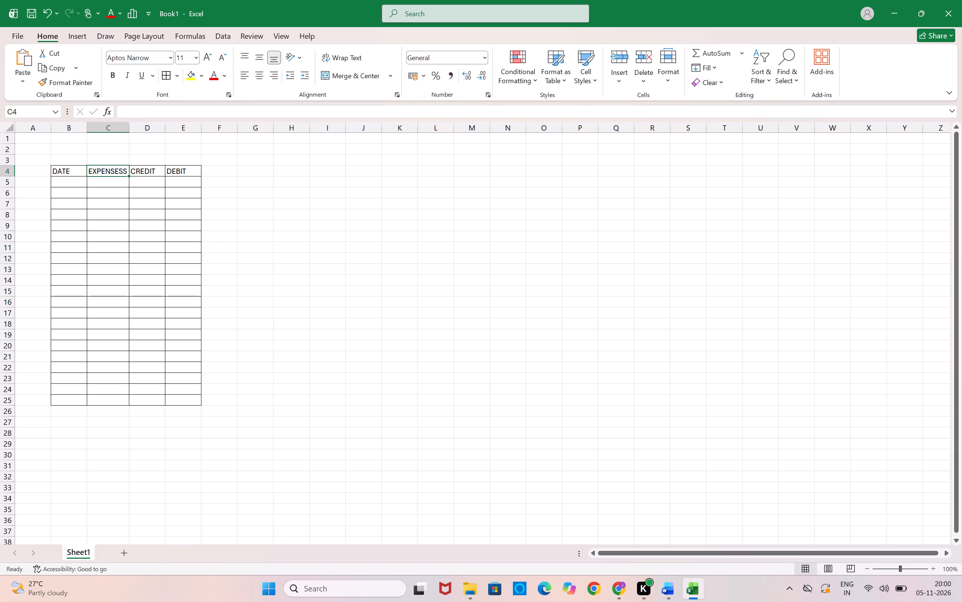
type("PA")
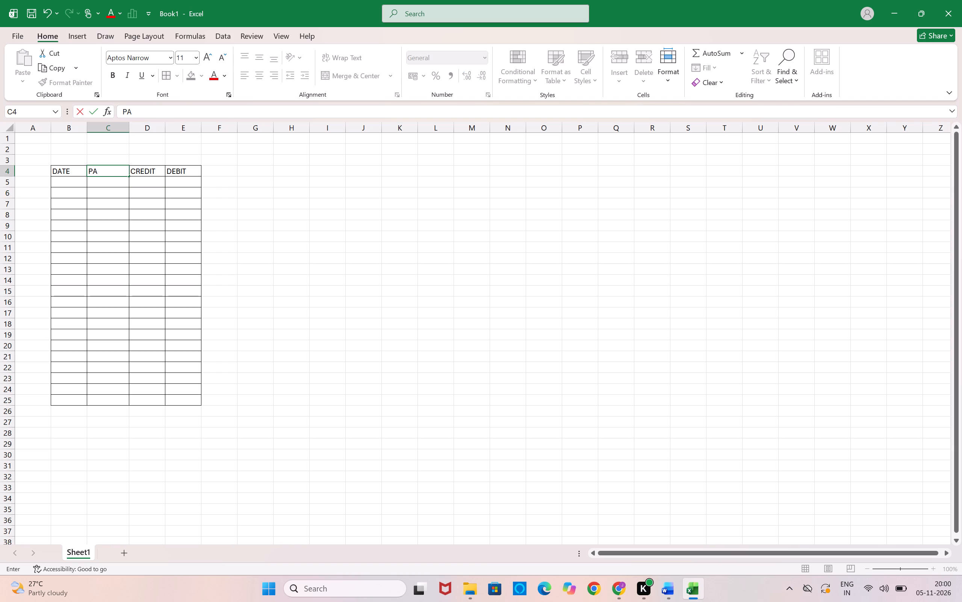
type("RT")
type("IC")
type("UL")
type("ARS")
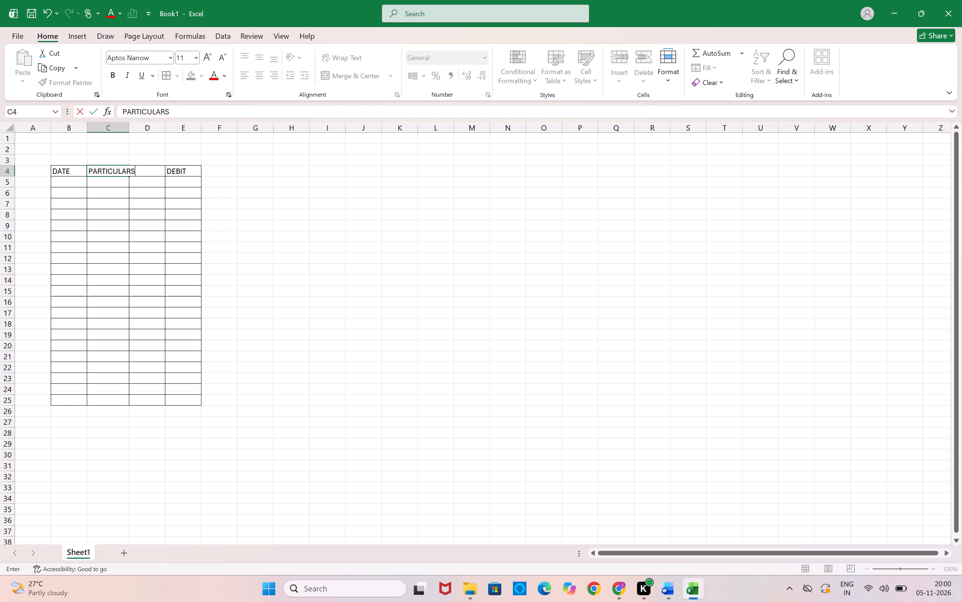
left_click(151, 185)
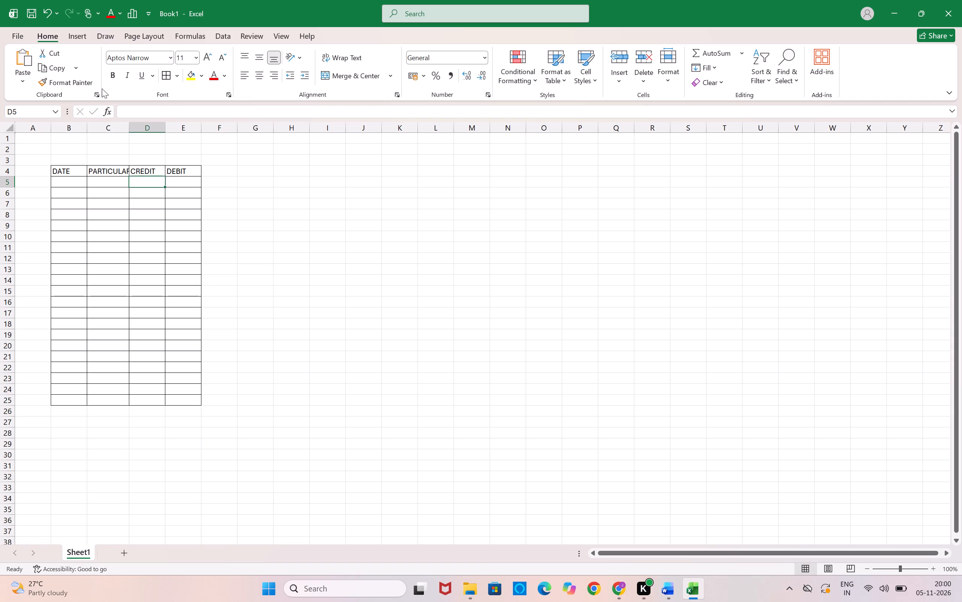
double_click(130, 128)
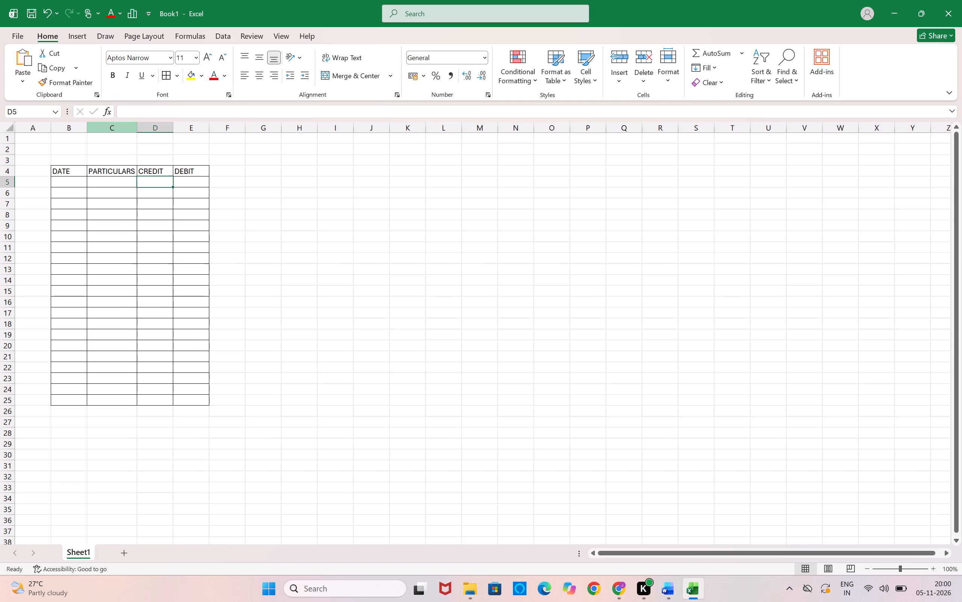
Merge and center cells B3 to E3 above the headers and enter the title EXPANSES.
left_click(75, 159)
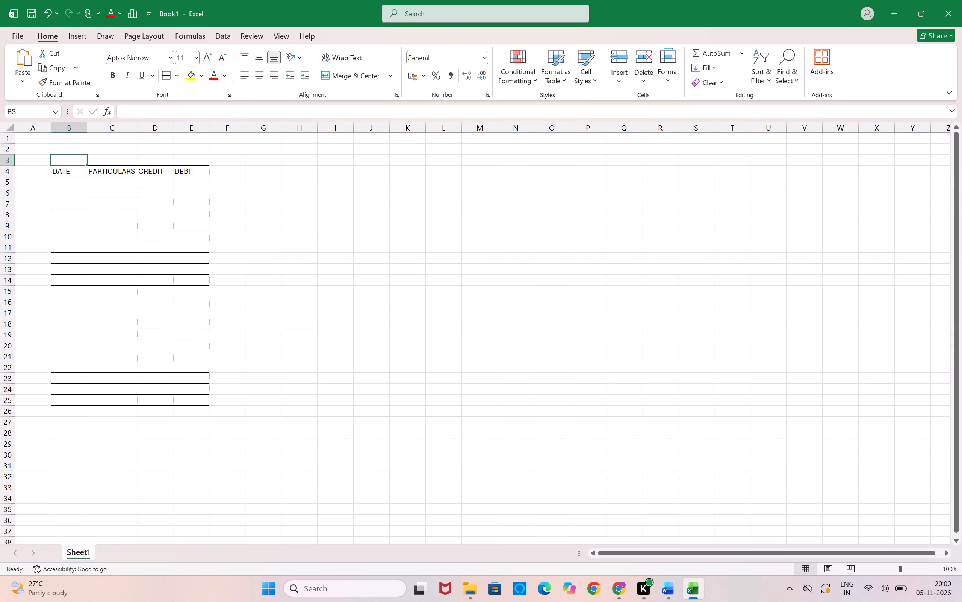
key("shift+Right")
key("shift+Right")
key("shift+Right")
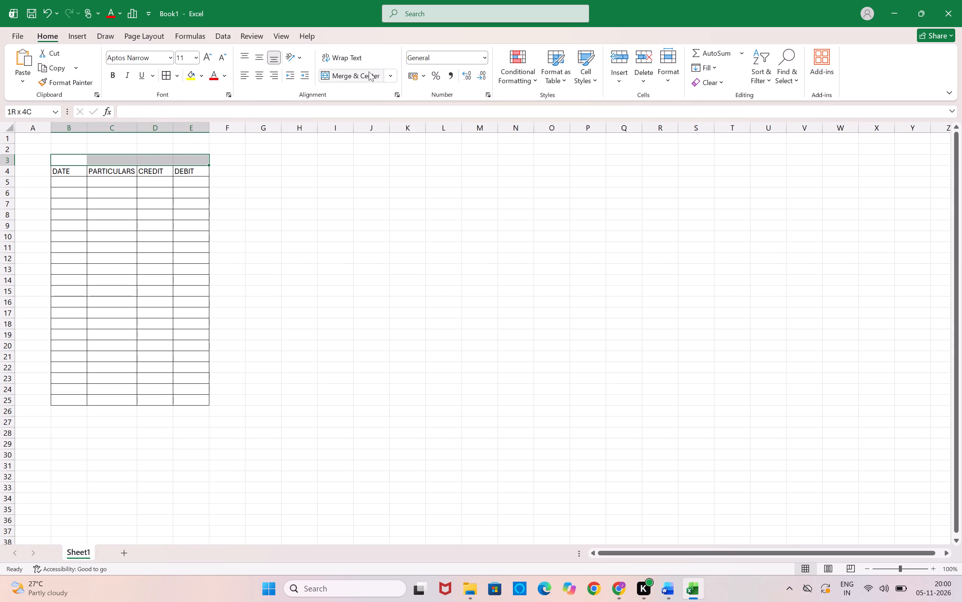
left_click(357, 78)
type("EX")
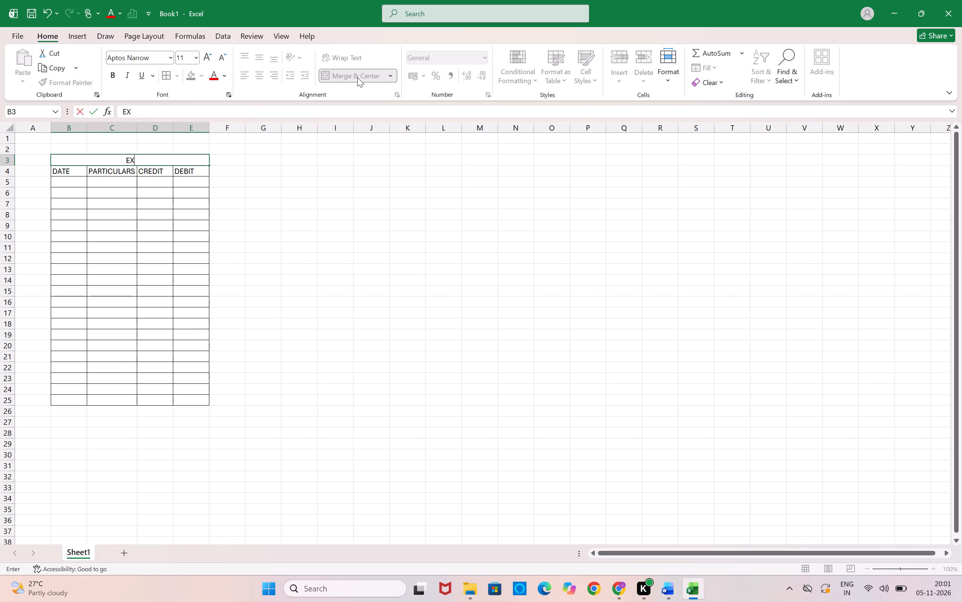
type("PANSES")
left_click(172, 285)
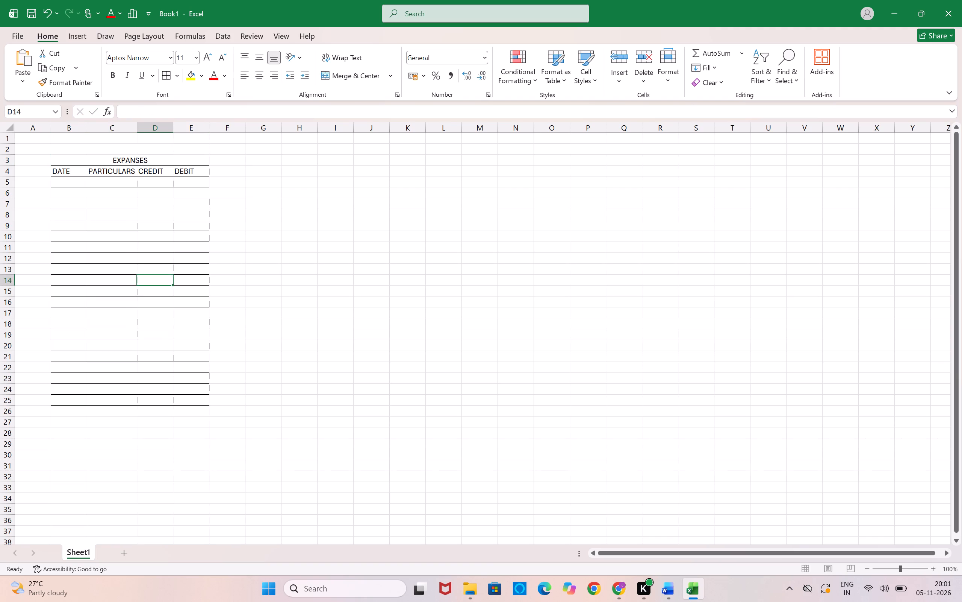
Format the merged EXPANSES title cell with borders, 14 pt font size and bold.
left_click(91, 156)
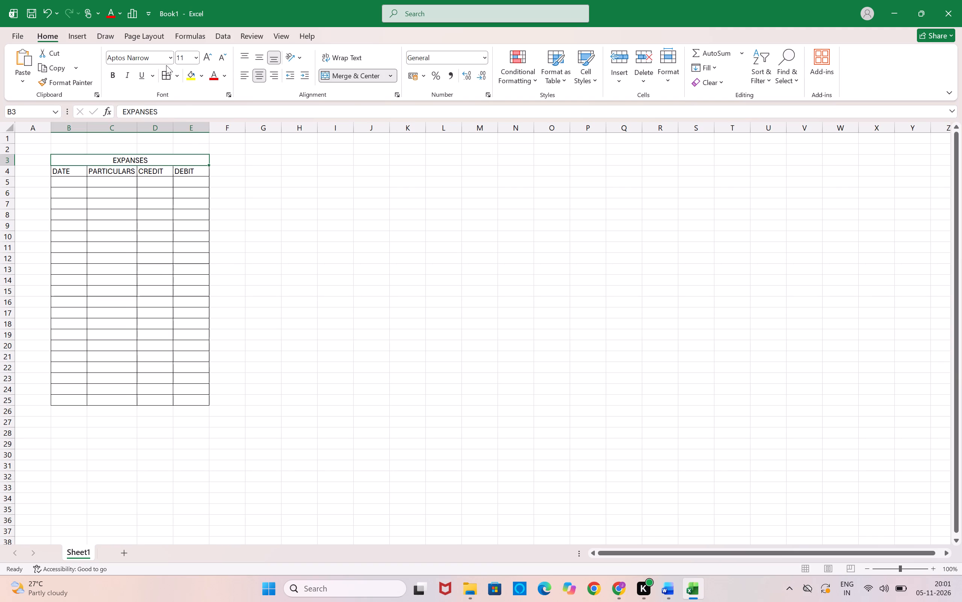
left_click(165, 76)
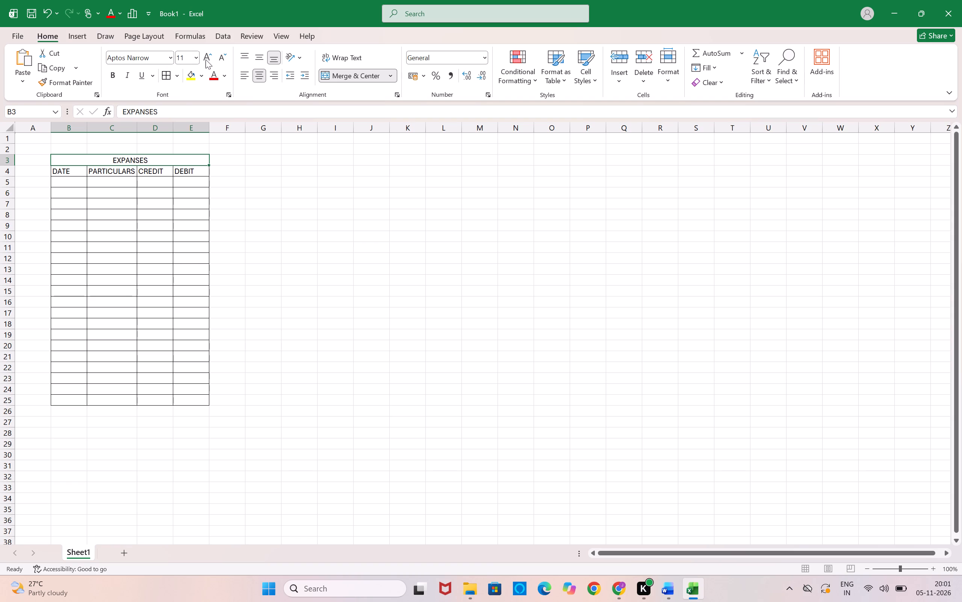
left_click(207, 59)
left_click(207, 59)
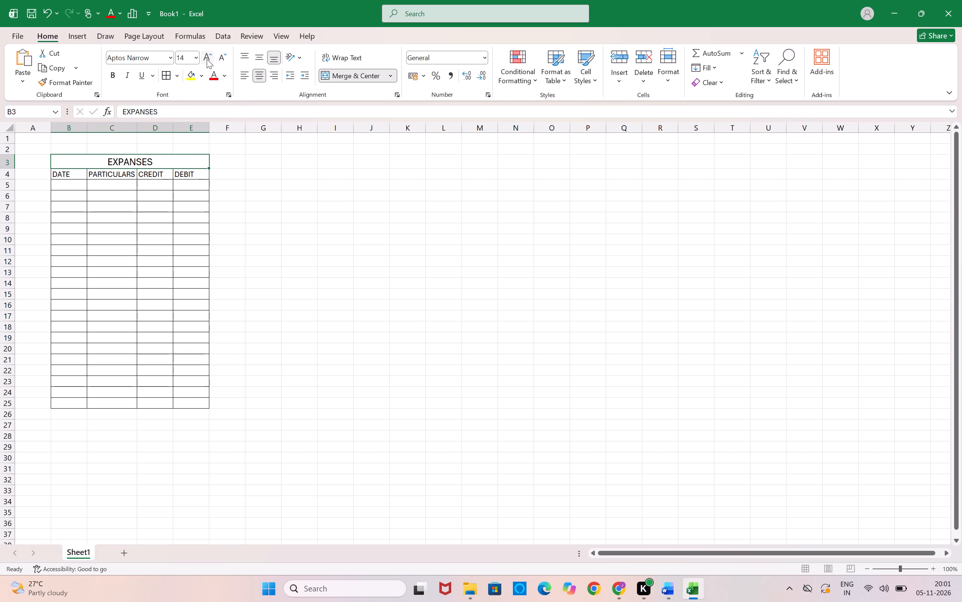
left_click(114, 77)
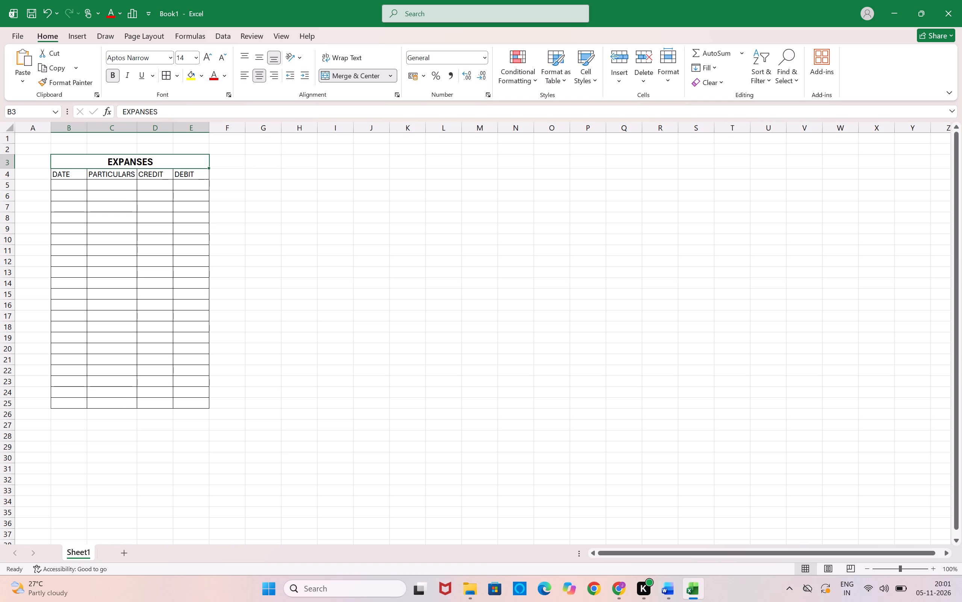
left_click(50, 186)
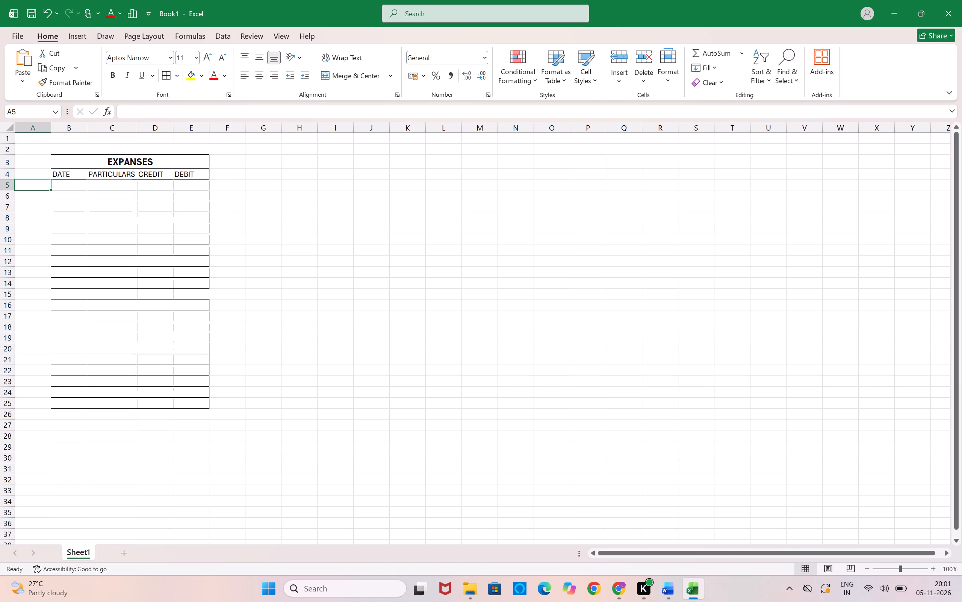
Make the header row B4 to E4 bold at 12 pt and autofit column C to its header.
left_click(73, 170)
key("shift+Right")
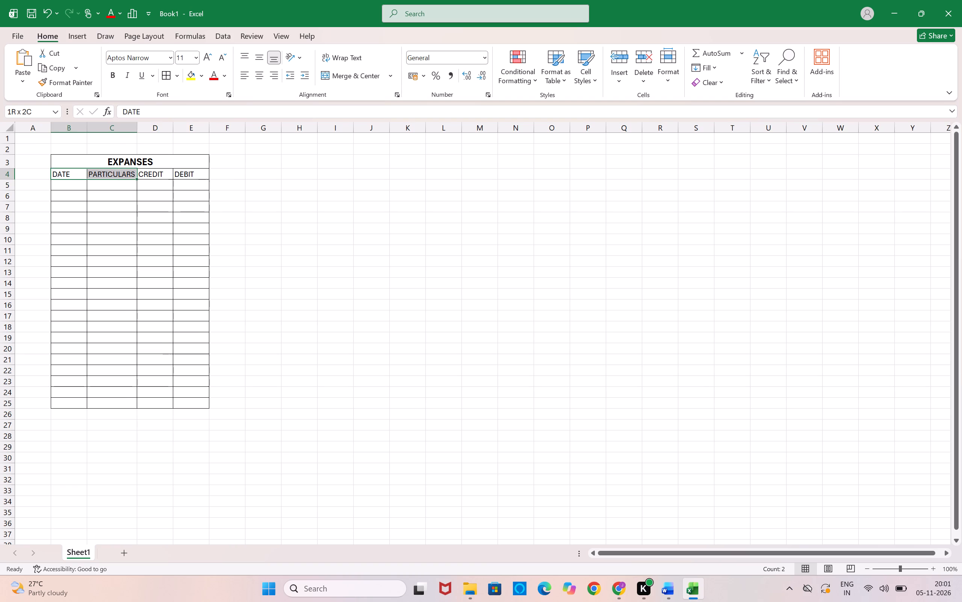
key("shift+Right")
key("shift+Right")
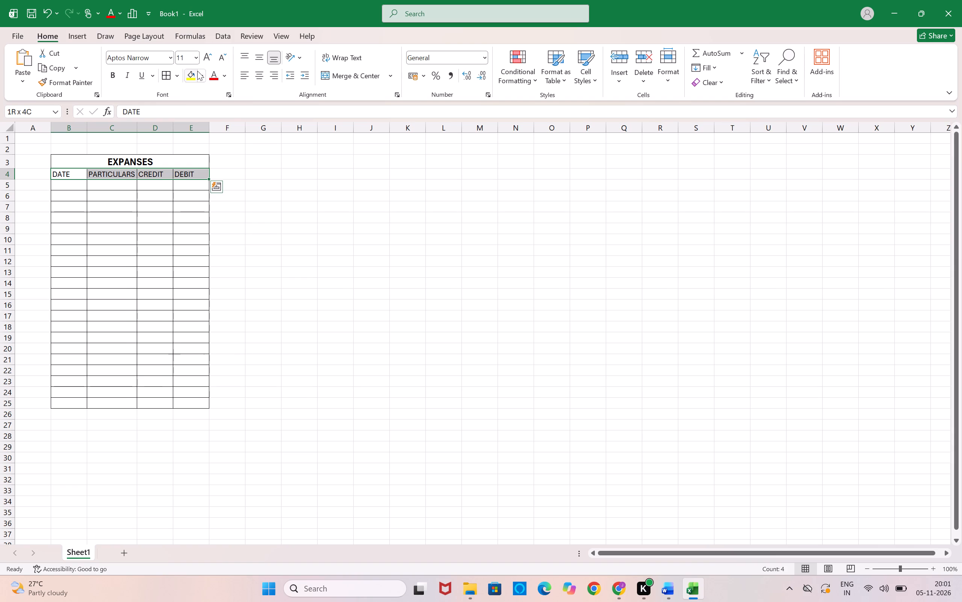
left_click(212, 58)
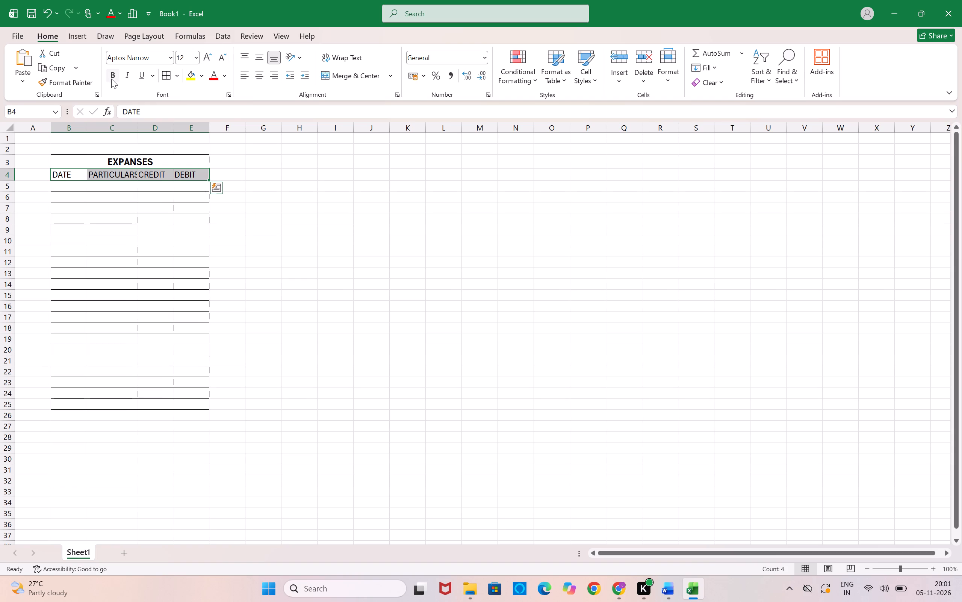
left_click(111, 79)
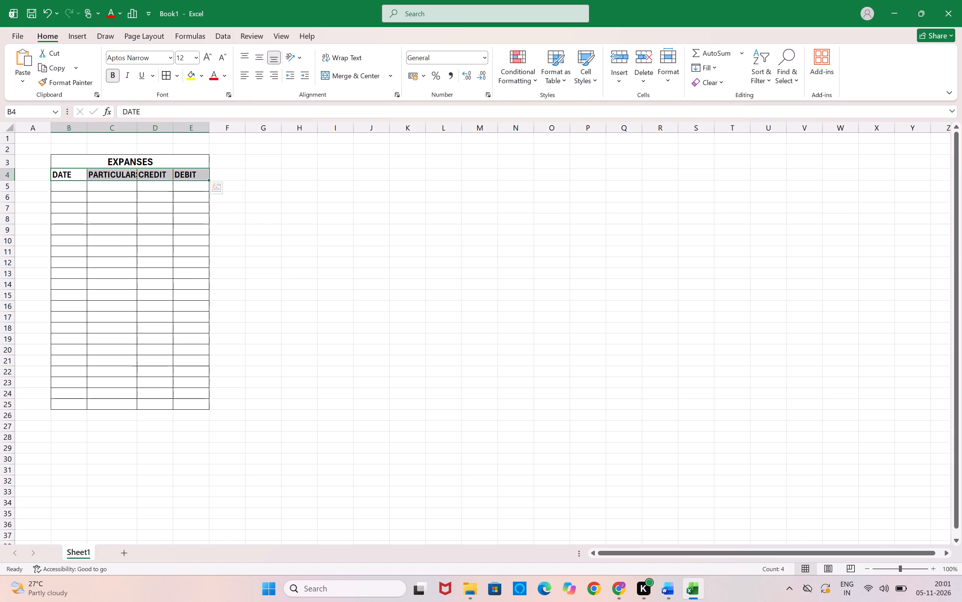
double_click(137, 127)
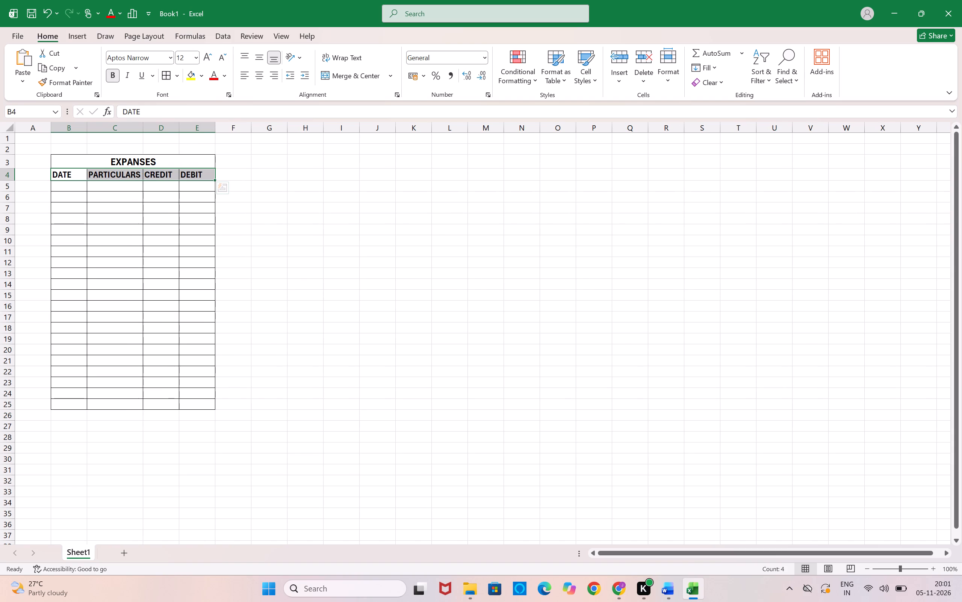
left_click(68, 185)
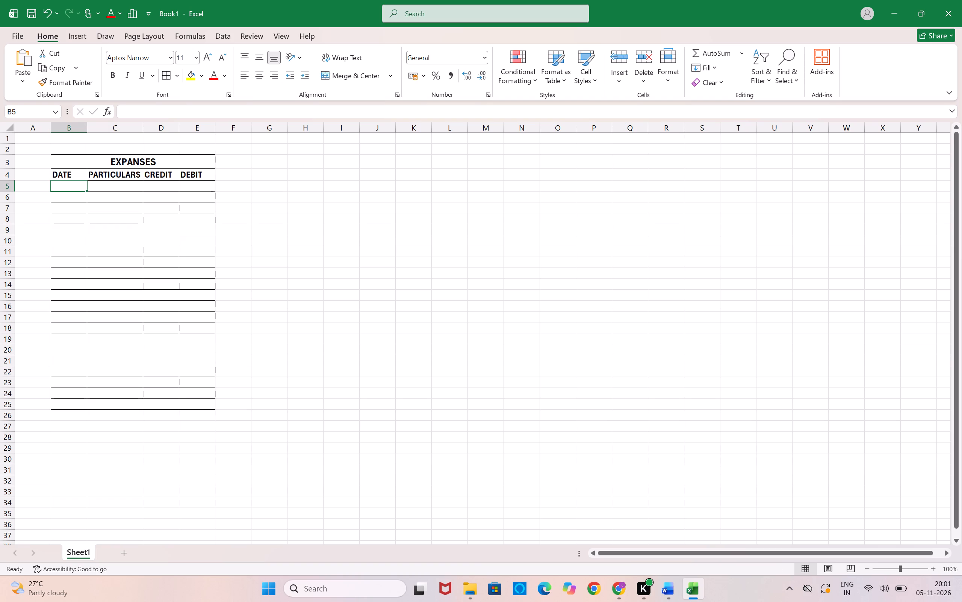
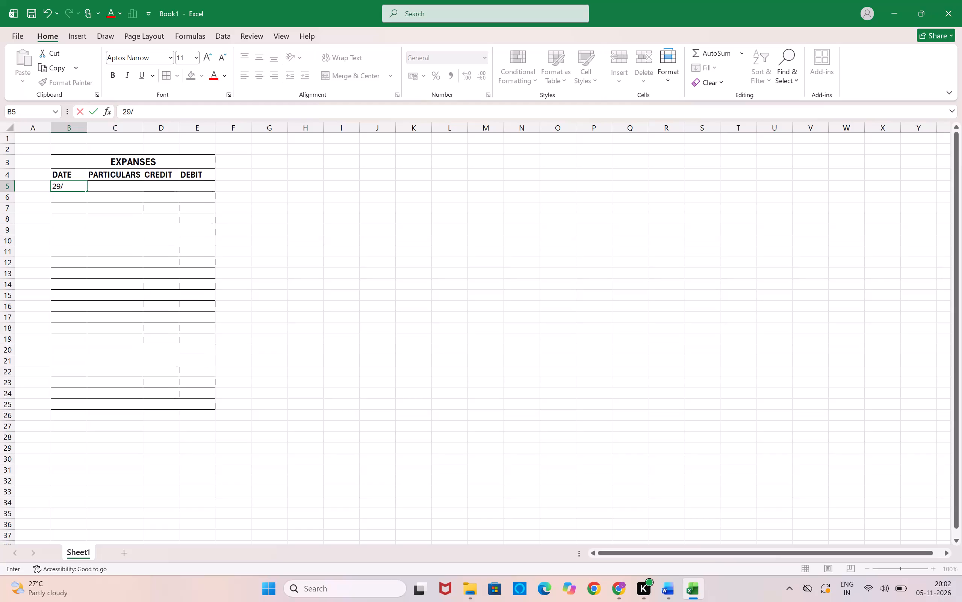
Complete the first entry in row 5 with date 29/10/2026, the person's name and credit 3000, autofitting column C to the name.
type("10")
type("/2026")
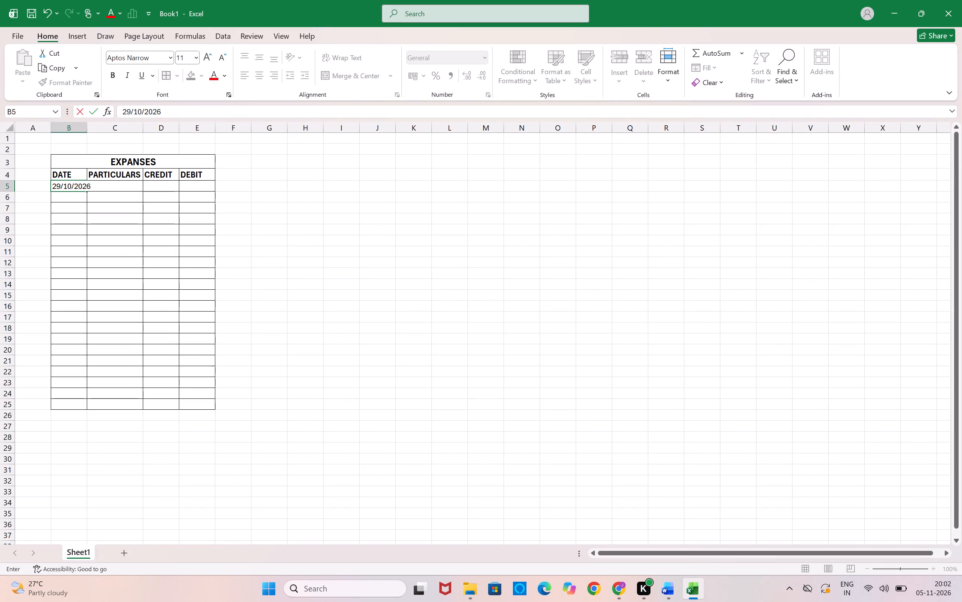
left_click(99, 217)
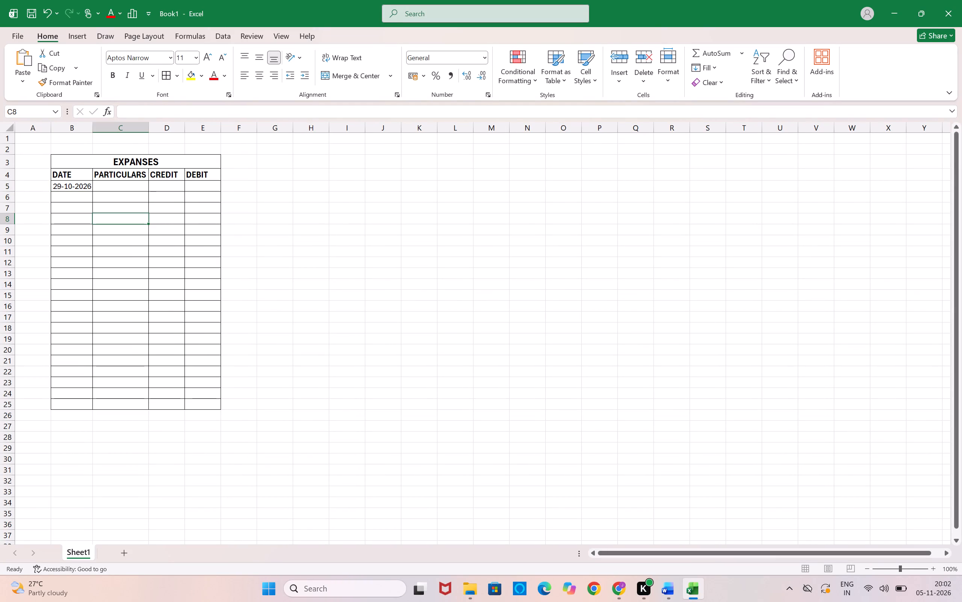
left_click(109, 188)
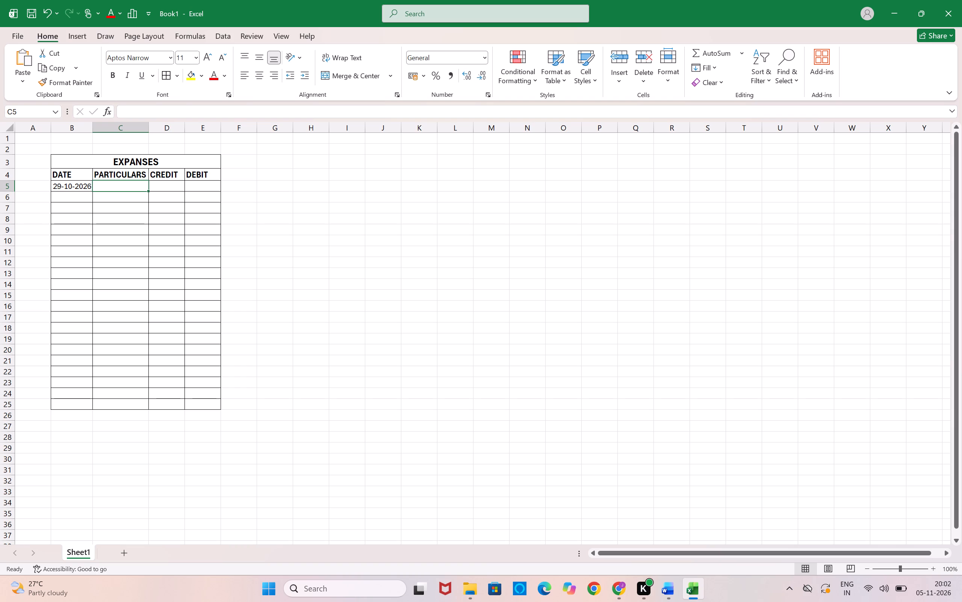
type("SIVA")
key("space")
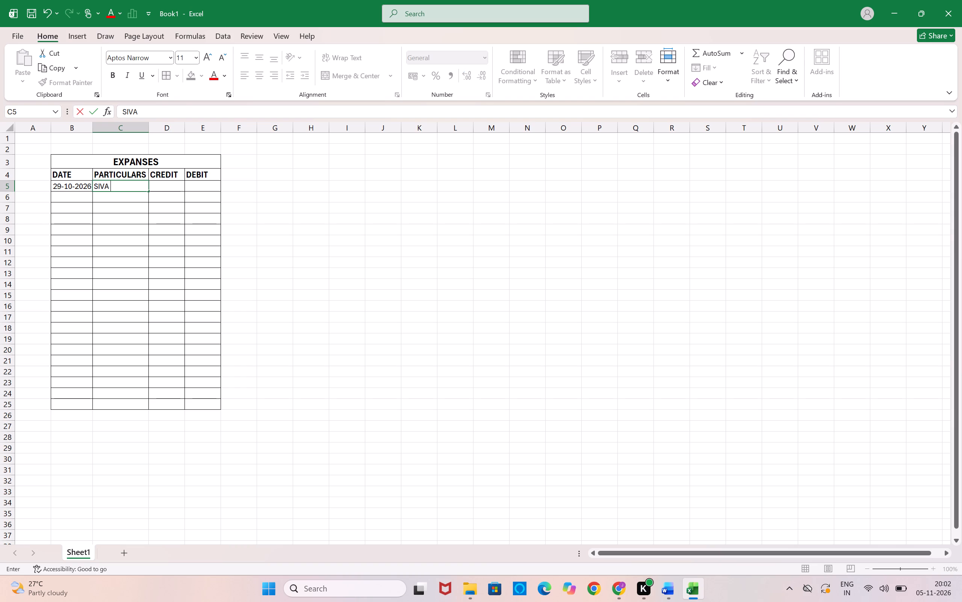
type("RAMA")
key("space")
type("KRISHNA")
left_click(212, 240)
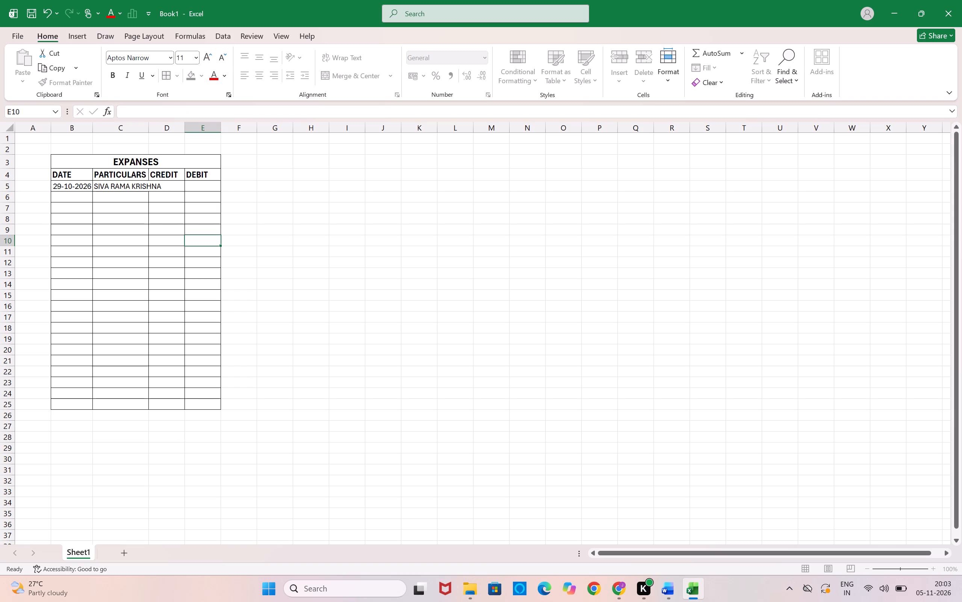
double_click(147, 128)
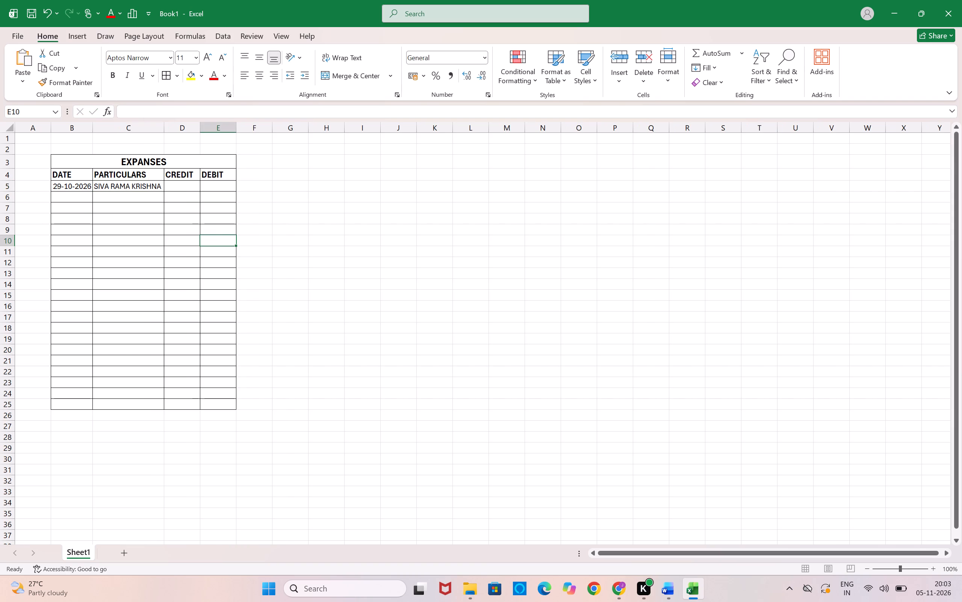
left_click(174, 187)
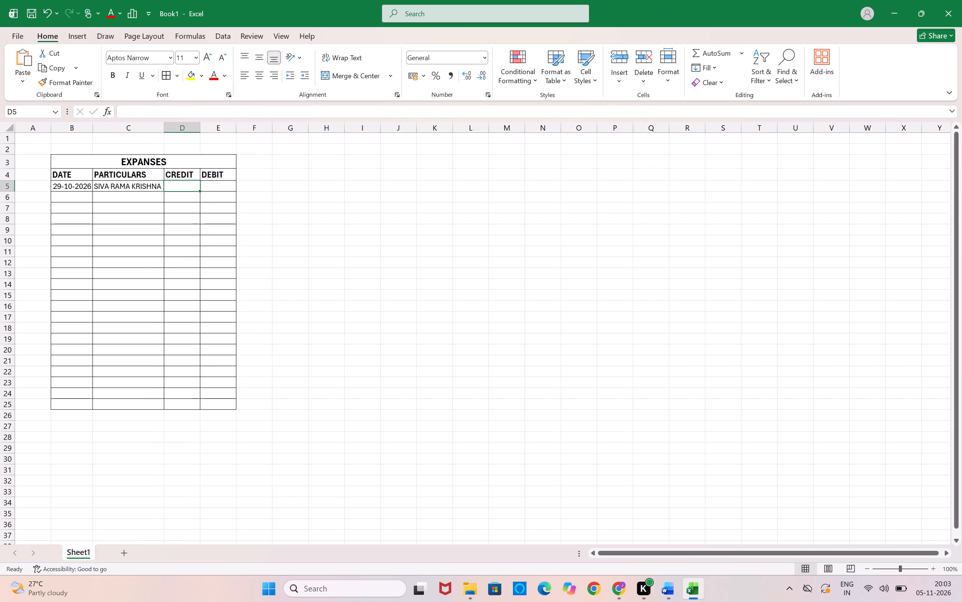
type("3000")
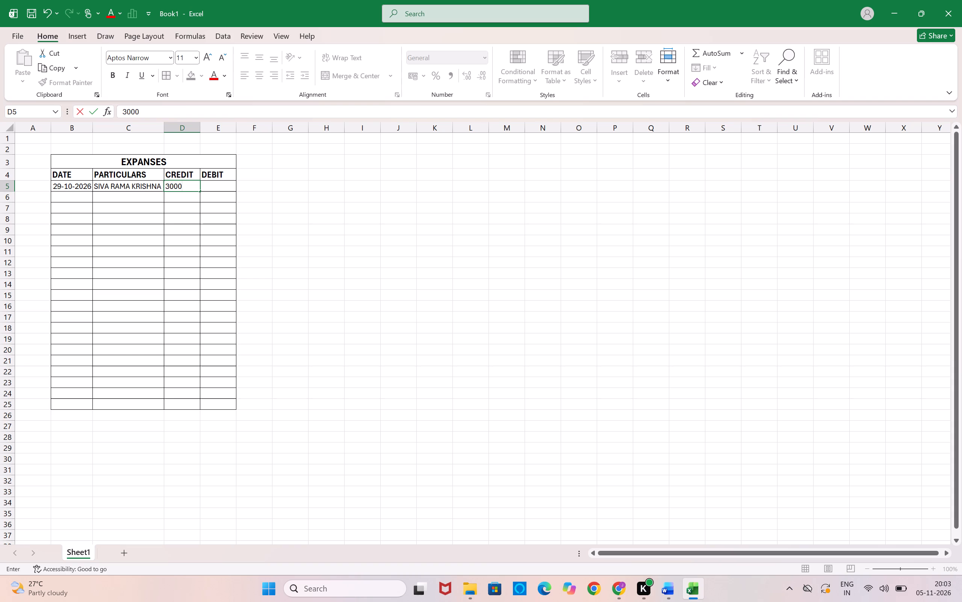
Append the honorific Garu to the person's name in cell C5 and autofit column C to it.
left_click(125, 182)
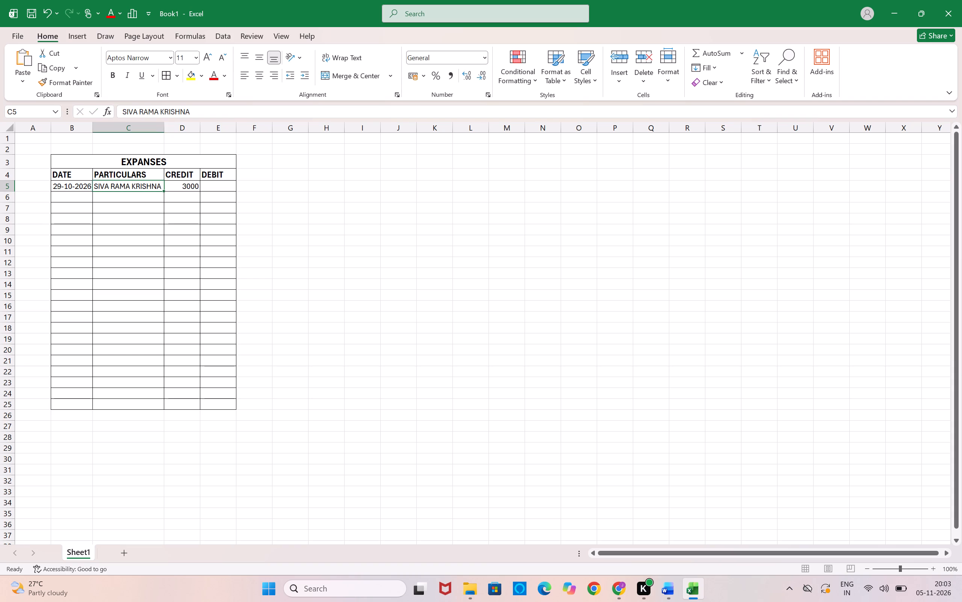
left_click(211, 111)
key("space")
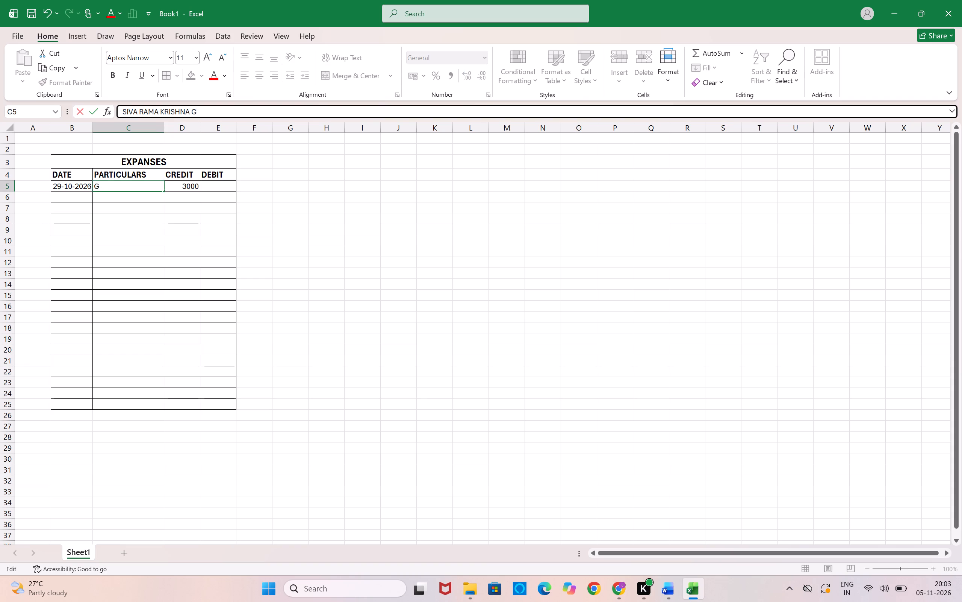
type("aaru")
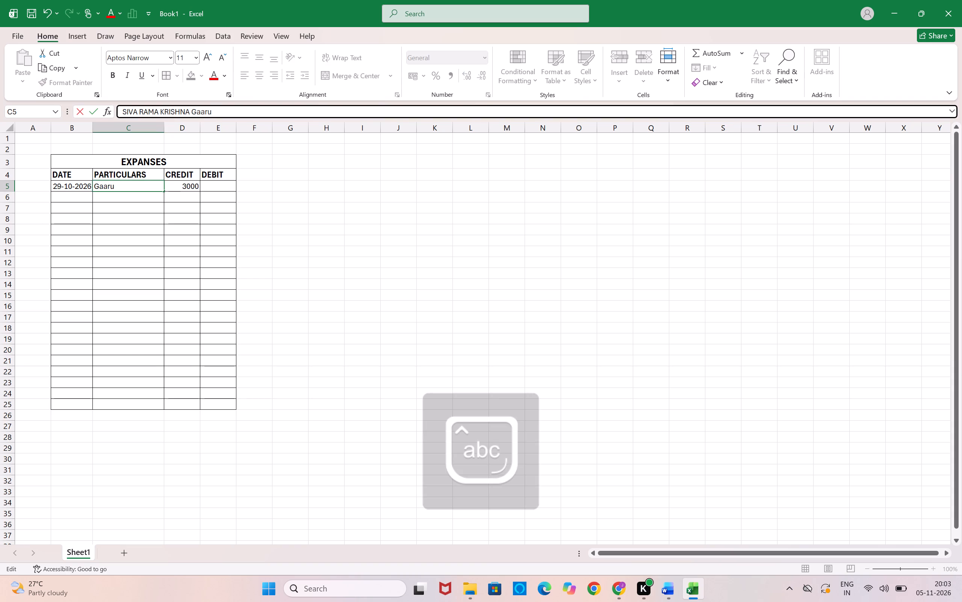
left_click(119, 256)
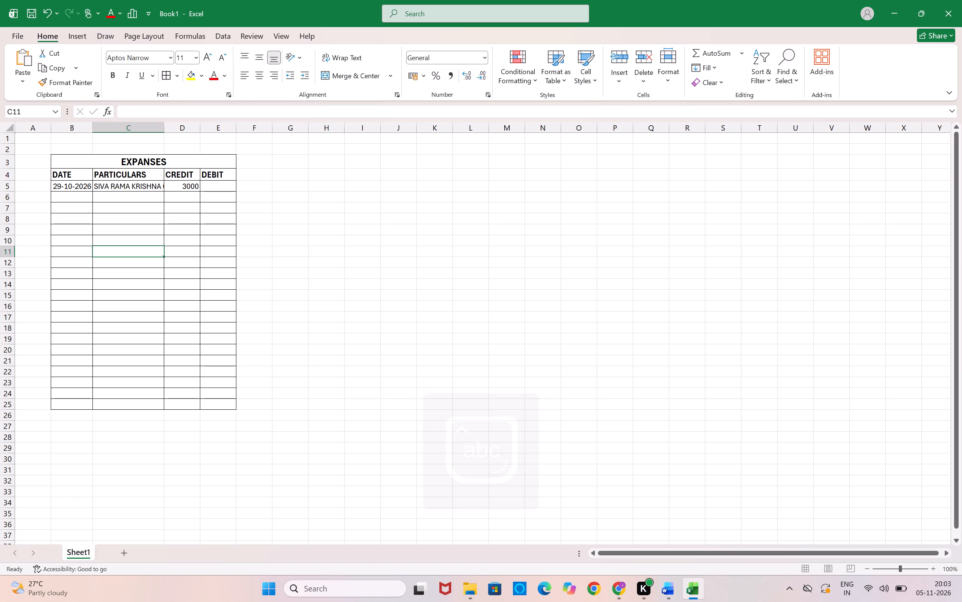
left_click(125, 190)
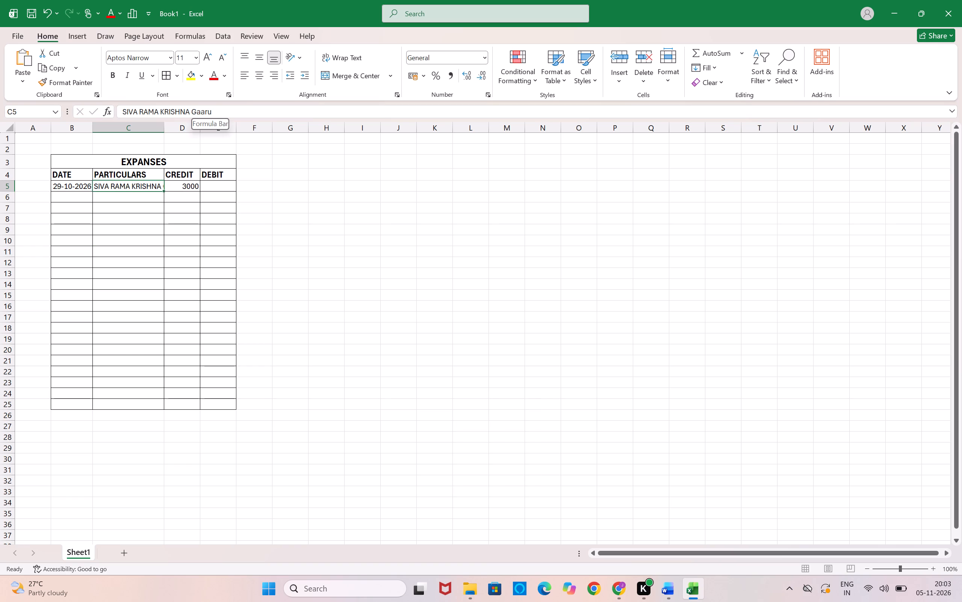
left_click(201, 113)
key("BackSpace")
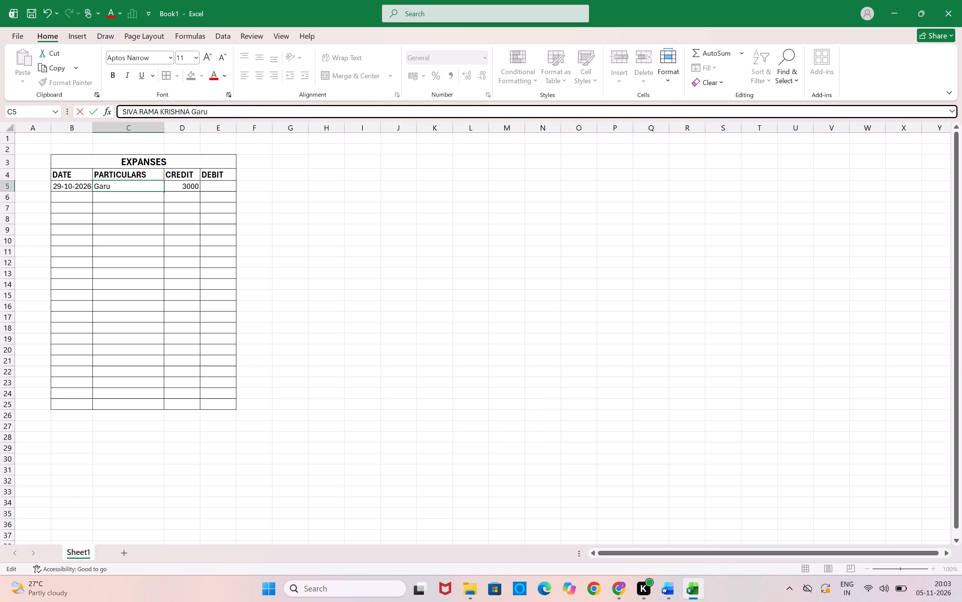
left_click(141, 230)
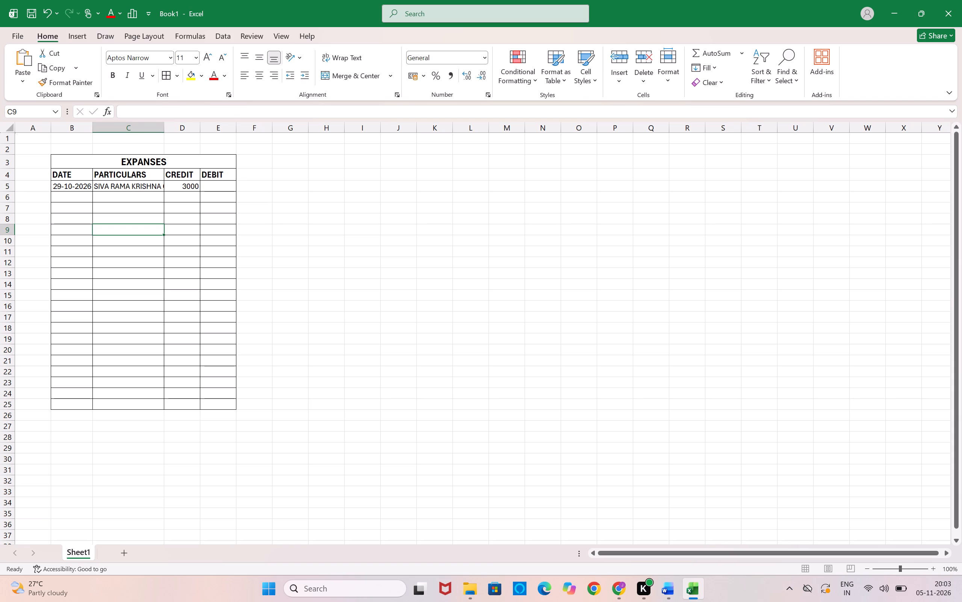
left_click(163, 130)
double_click(163, 130)
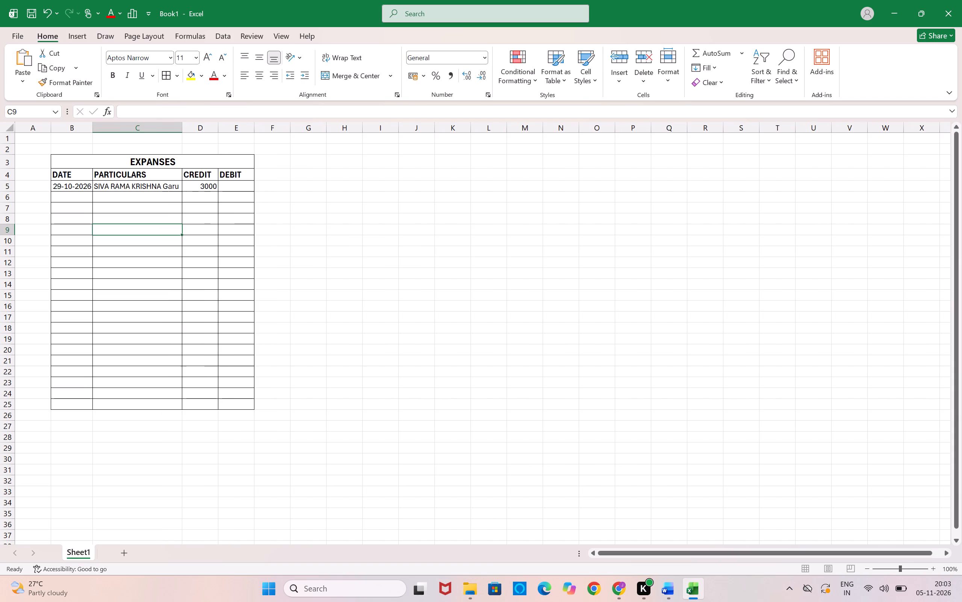
Copy the date from B5 down into B6 and enter the second person's name with GARU, all in capitals, in C6.
left_click(75, 196)
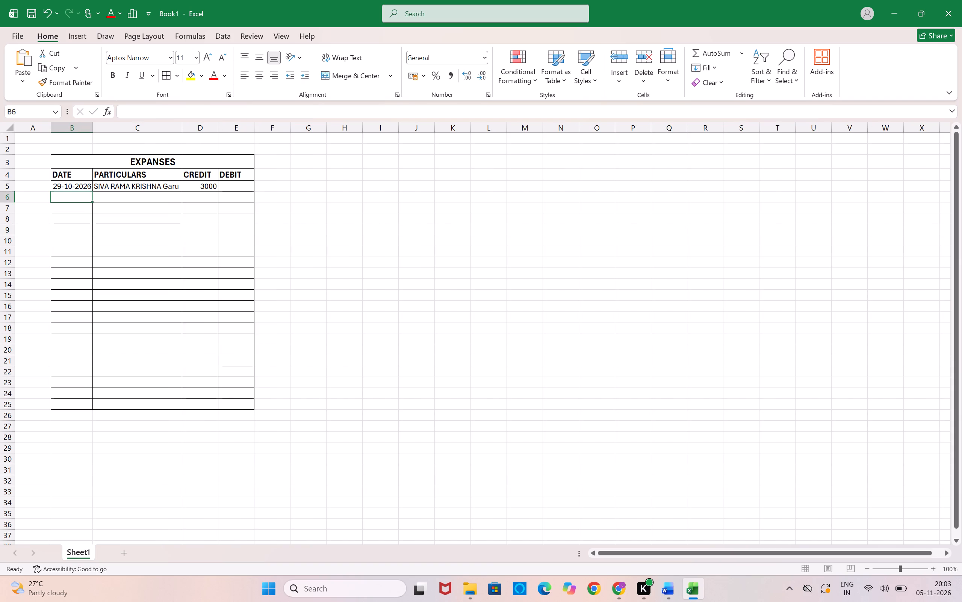
key("ctrl+d")
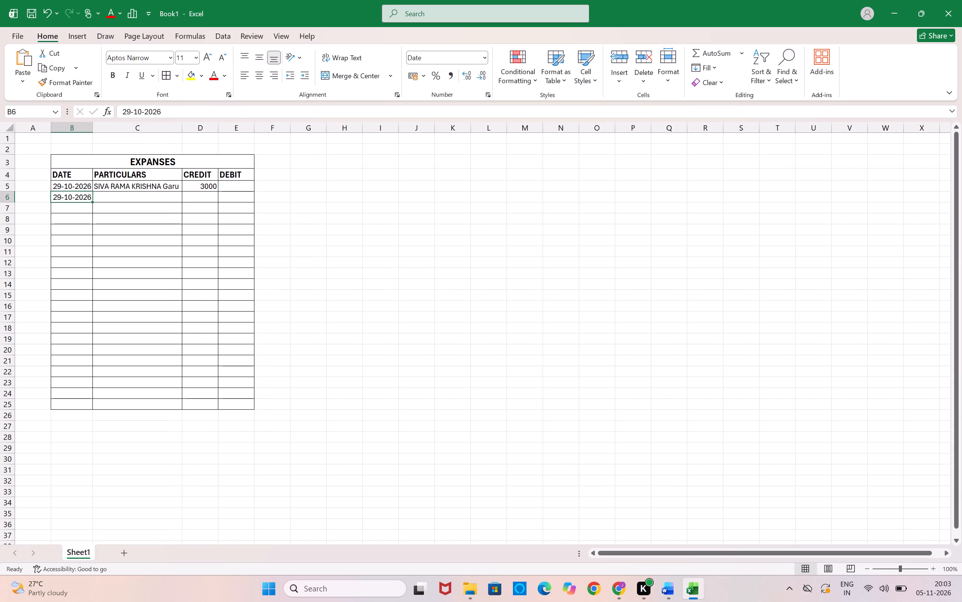
left_click(121, 199)
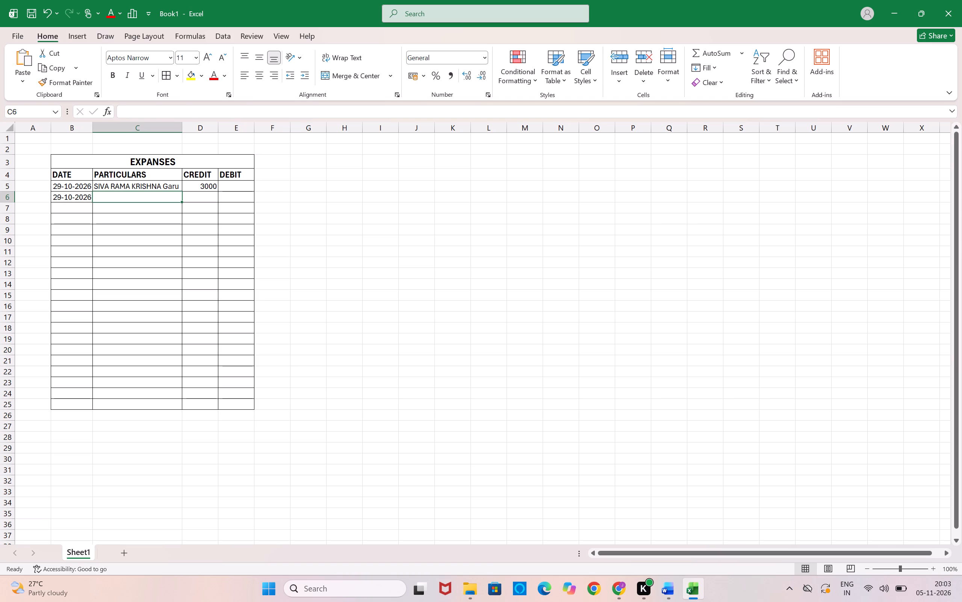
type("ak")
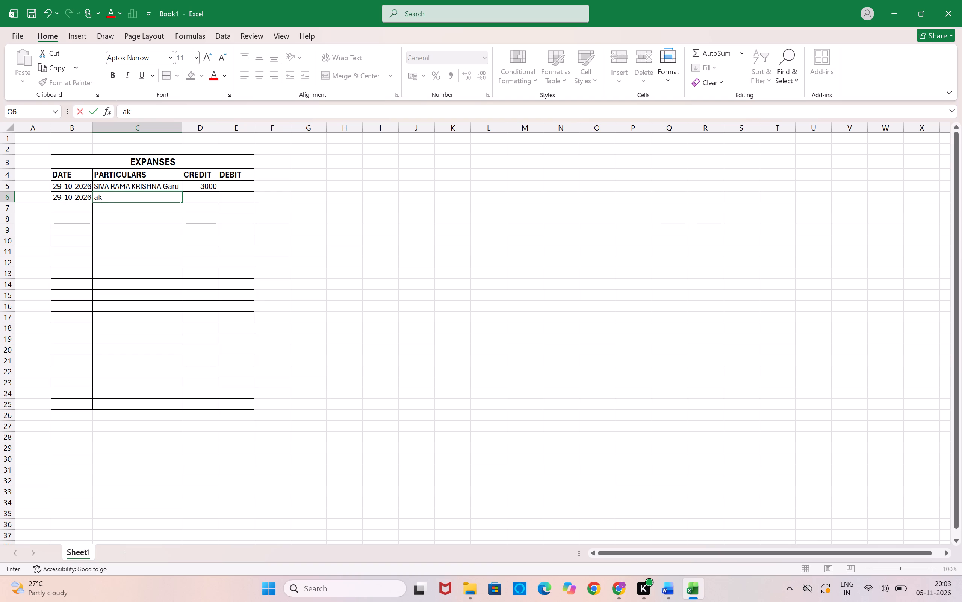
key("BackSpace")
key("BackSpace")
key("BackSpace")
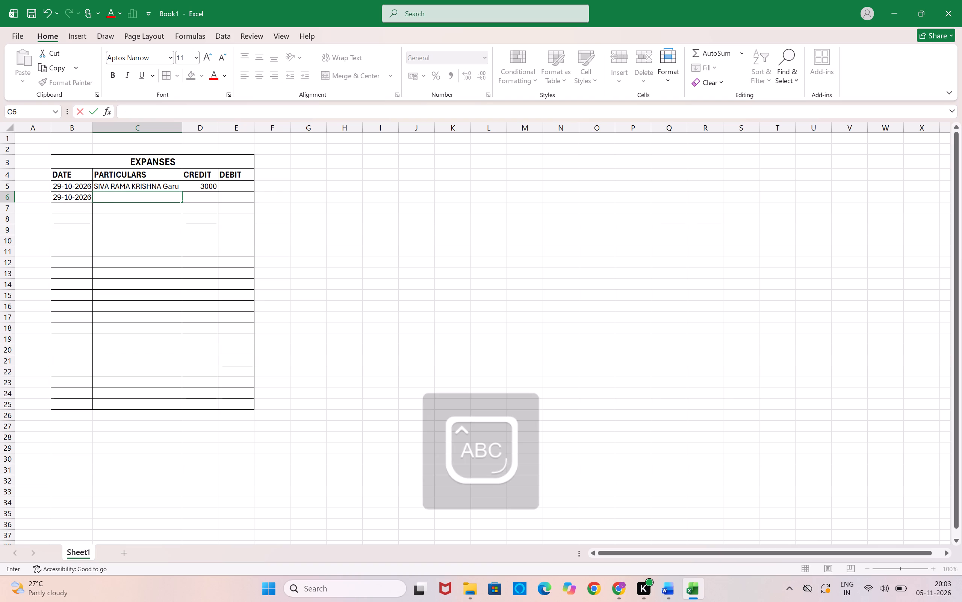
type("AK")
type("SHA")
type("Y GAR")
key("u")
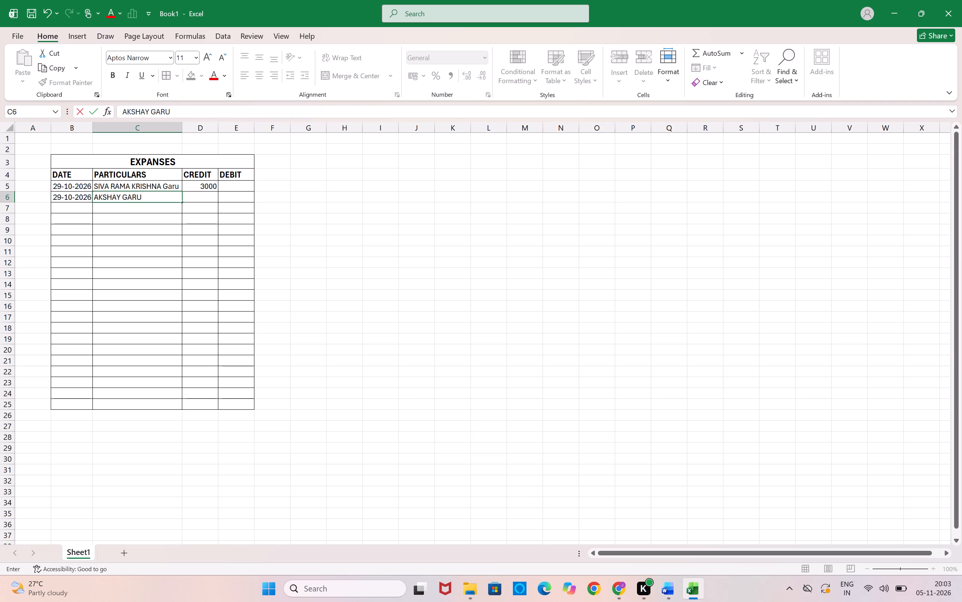
Fill row 7 with the name and date copied down from row 6.
left_click(96, 213)
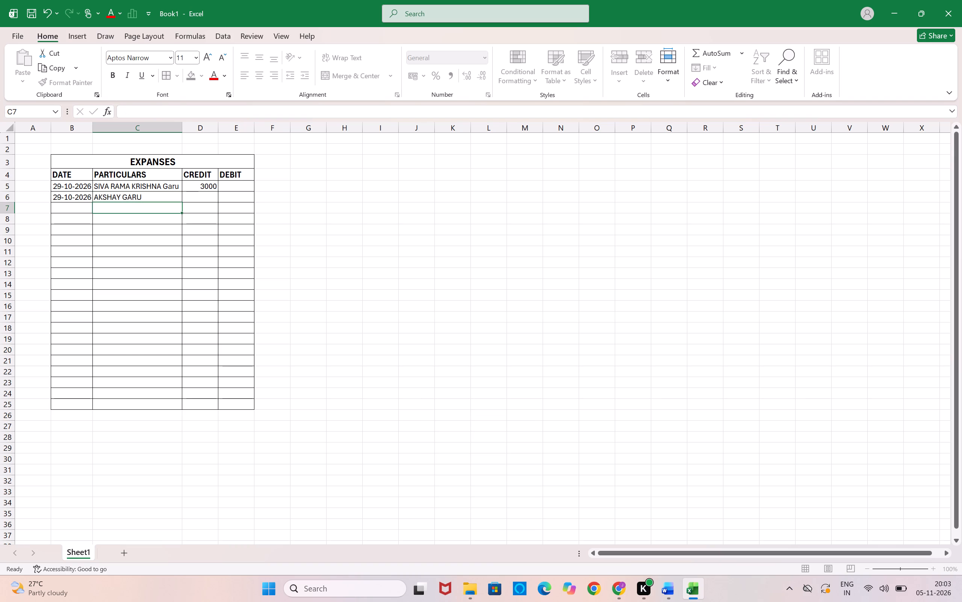
key("ctrl+d")
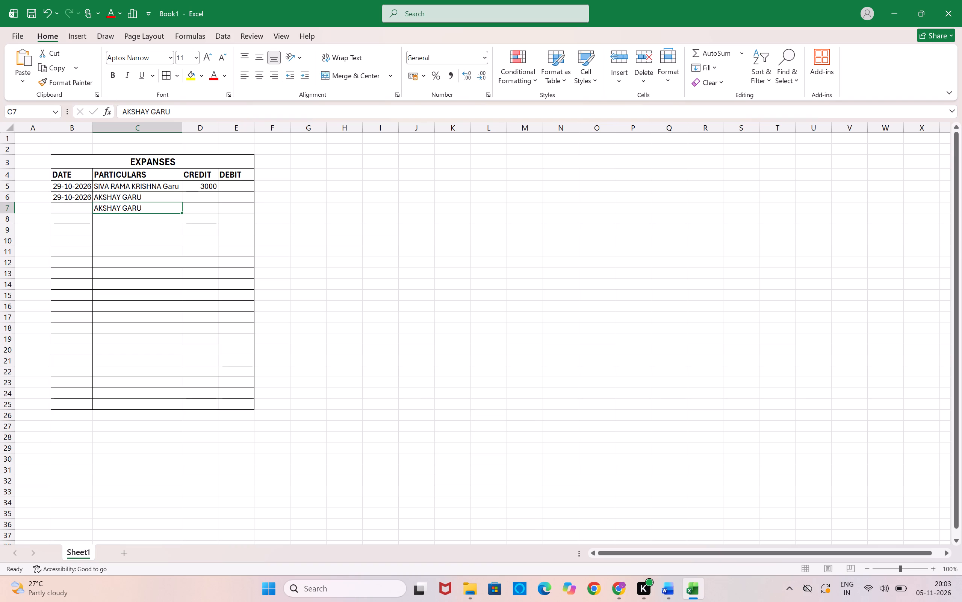
left_click(78, 211)
key("ctrl+d")
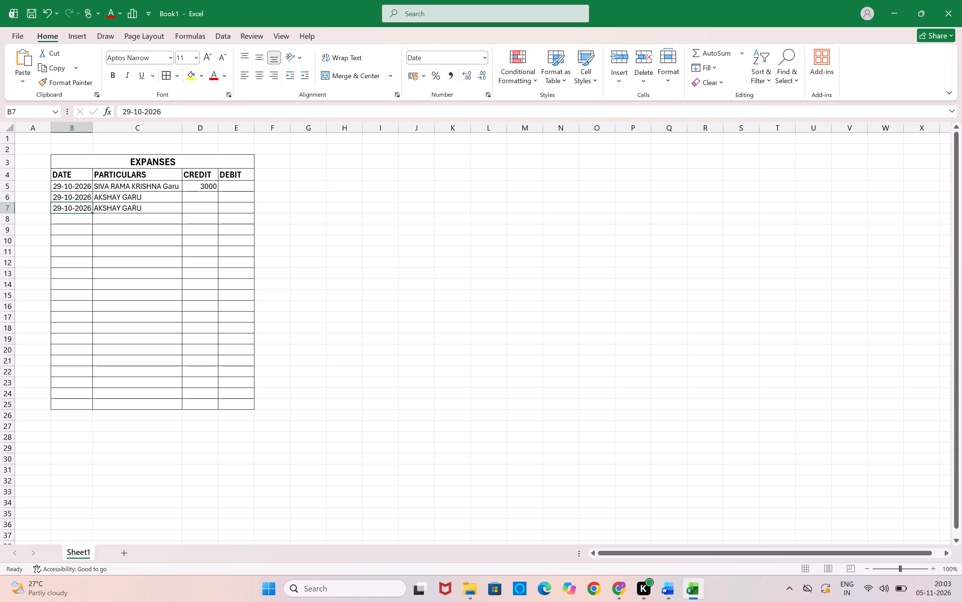
Enter a credit of 5000 in both D6 and D7.
left_click(200, 201)
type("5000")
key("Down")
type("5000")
Enter the date 29/10/2026 directly followed by TOMATO 12 KG in cell B8.
left_click(83, 216)
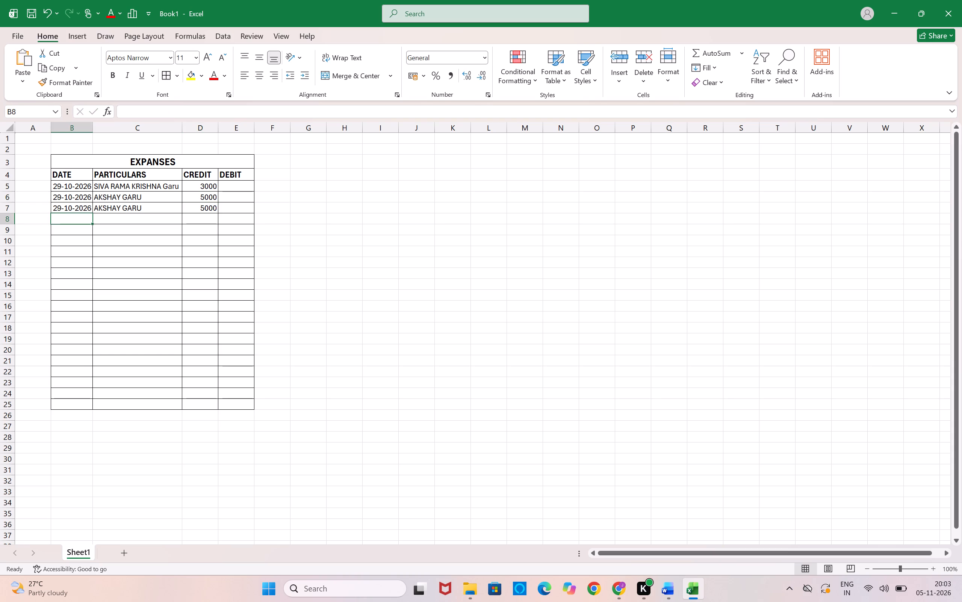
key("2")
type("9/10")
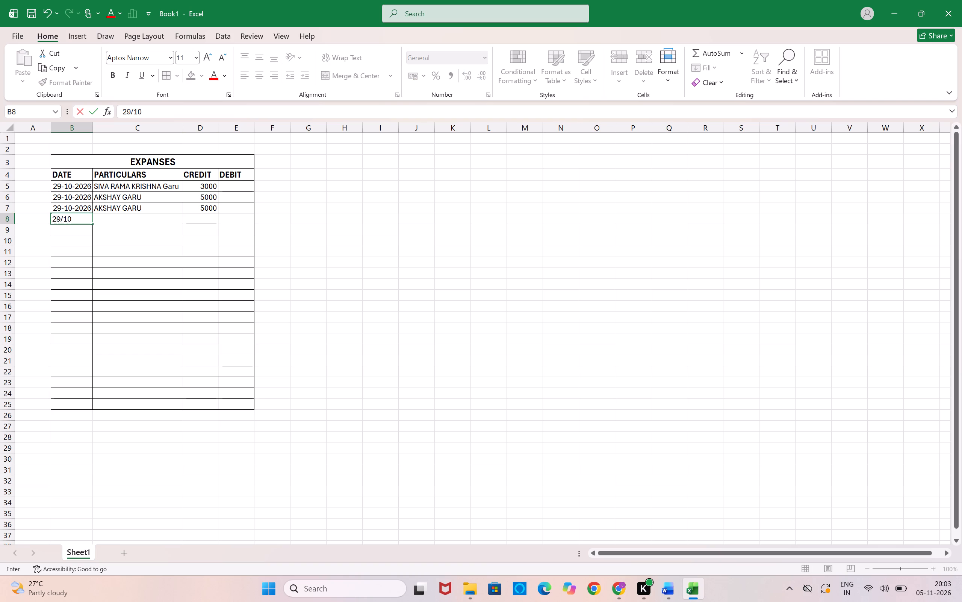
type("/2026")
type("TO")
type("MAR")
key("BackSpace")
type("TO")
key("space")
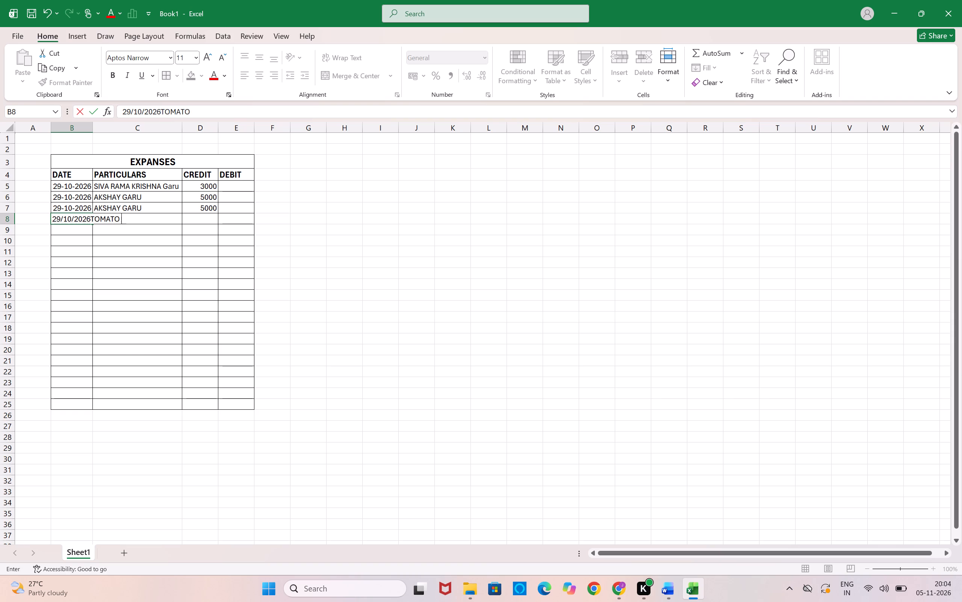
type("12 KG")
left_click(232, 216)
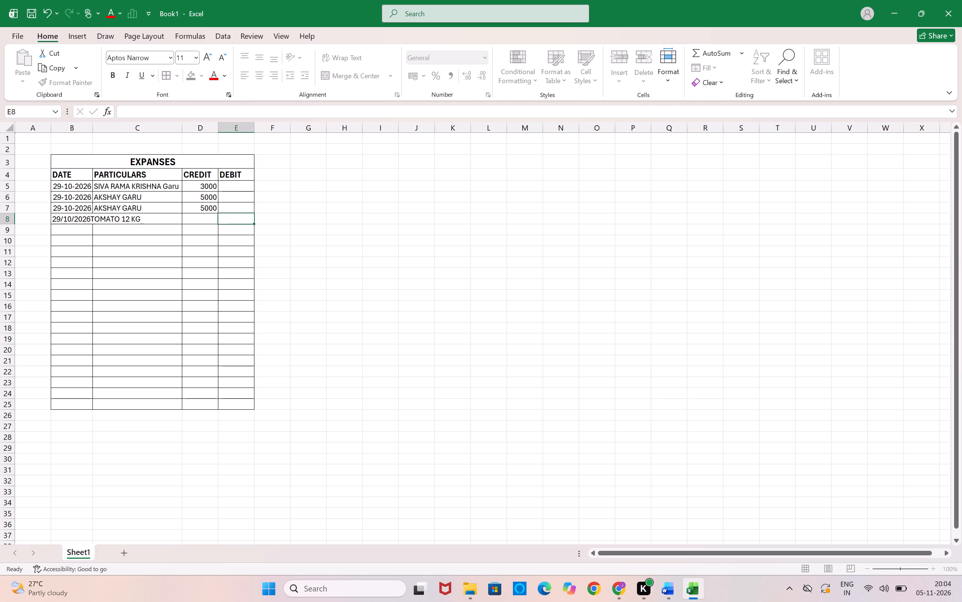
Enter a debit of 480 in E8 for the tomato entry.
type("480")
left_click(70, 230)
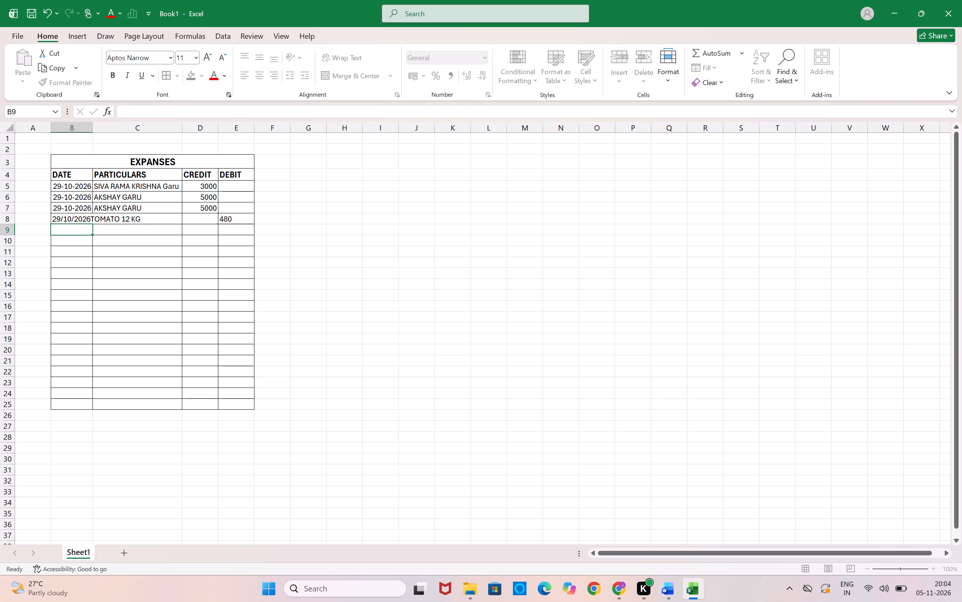
left_click(106, 226)
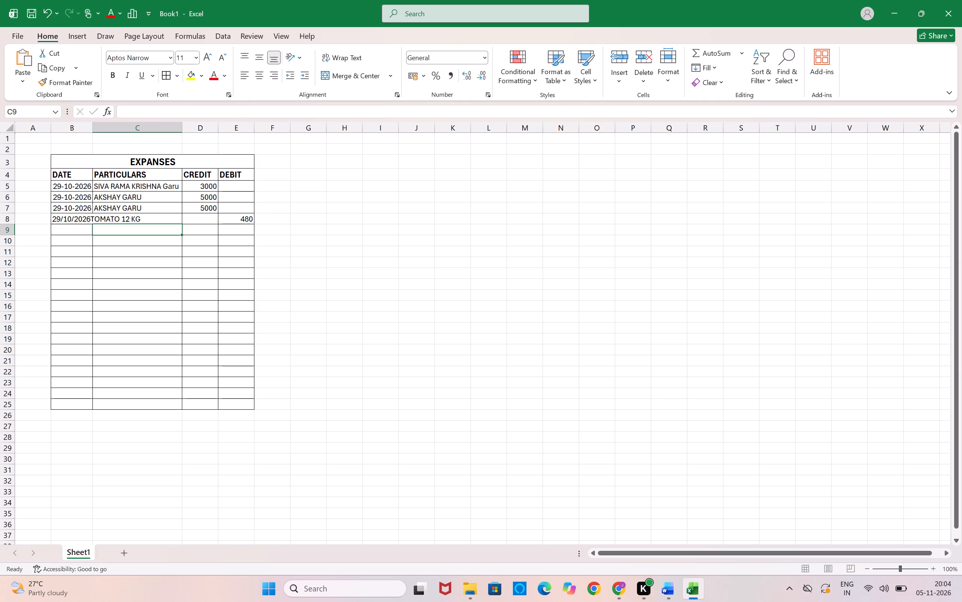
left_click(185, 129)
Copy only the text TOMATO 12 KG out of cell B8 and paste it into the particulars cell C8.
left_click(79, 218)
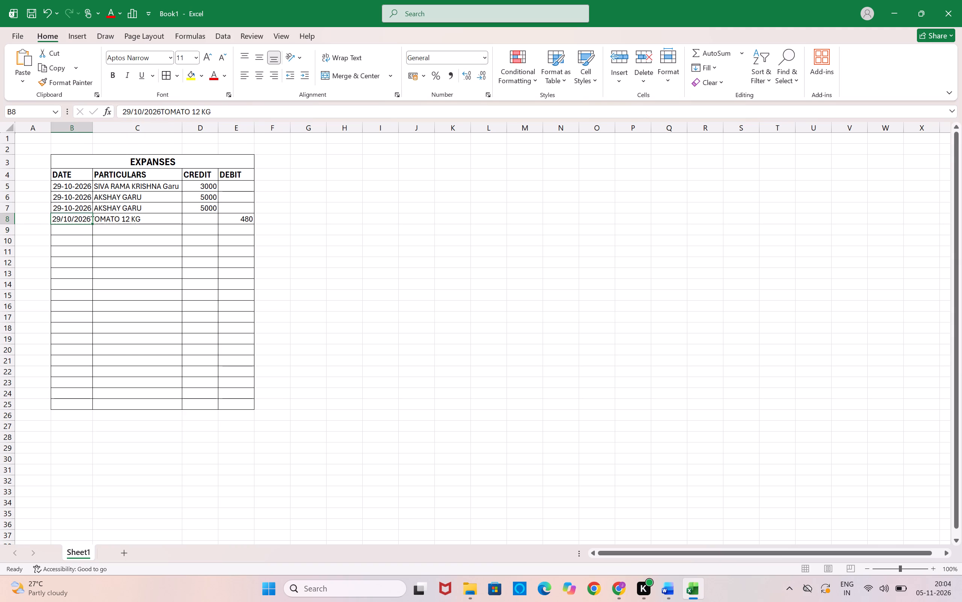
left_click(162, 112)
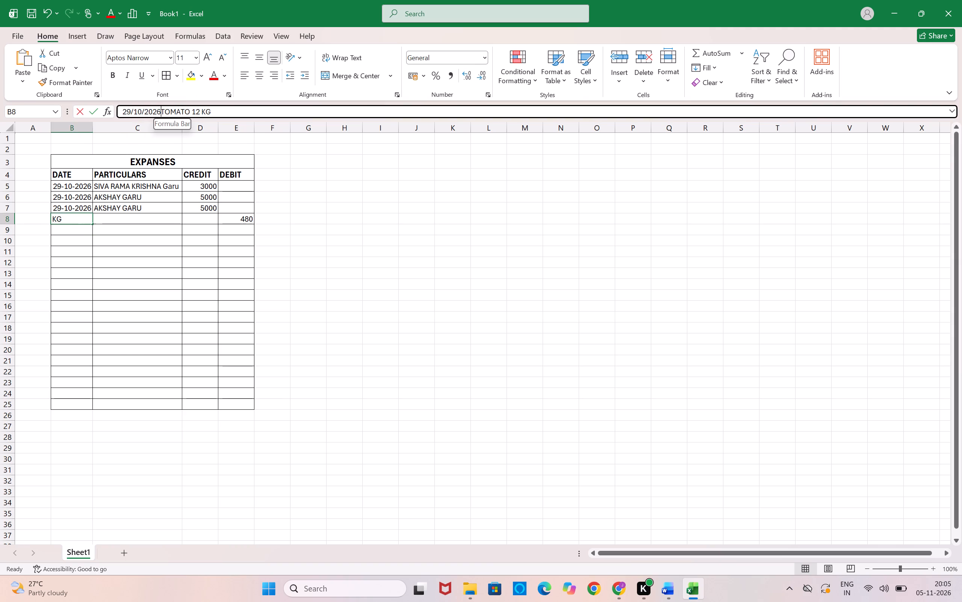
key("shift+Right")
key("shift+Right")
key("shift+Right")
key("shift+Right")
key("shift+Right")
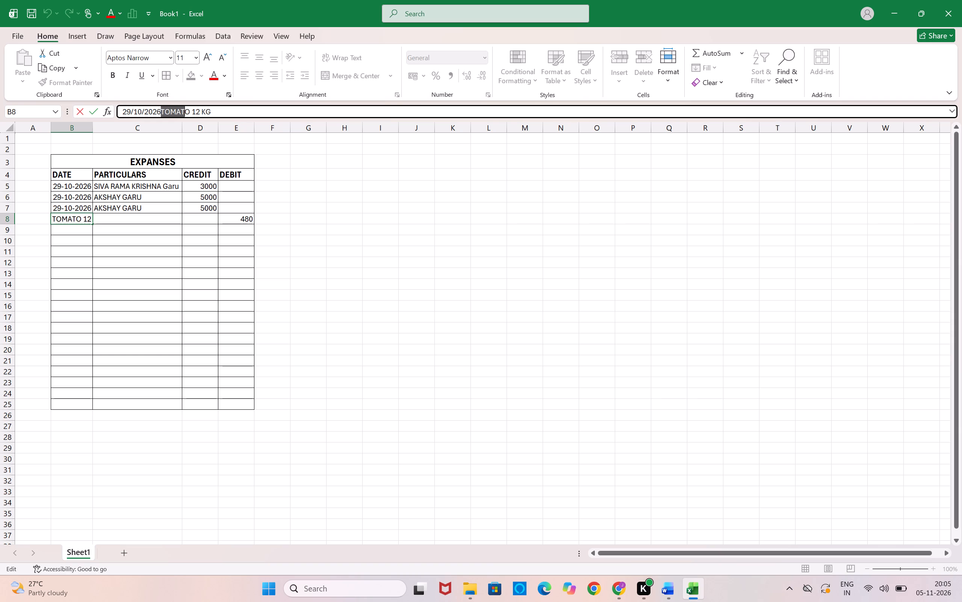
key("shift+Right")
key("shift+Right")
key("shift+Right")
key("shift+Right")
key("shift+Right")
key("shift+Right")
key("shift+Right")
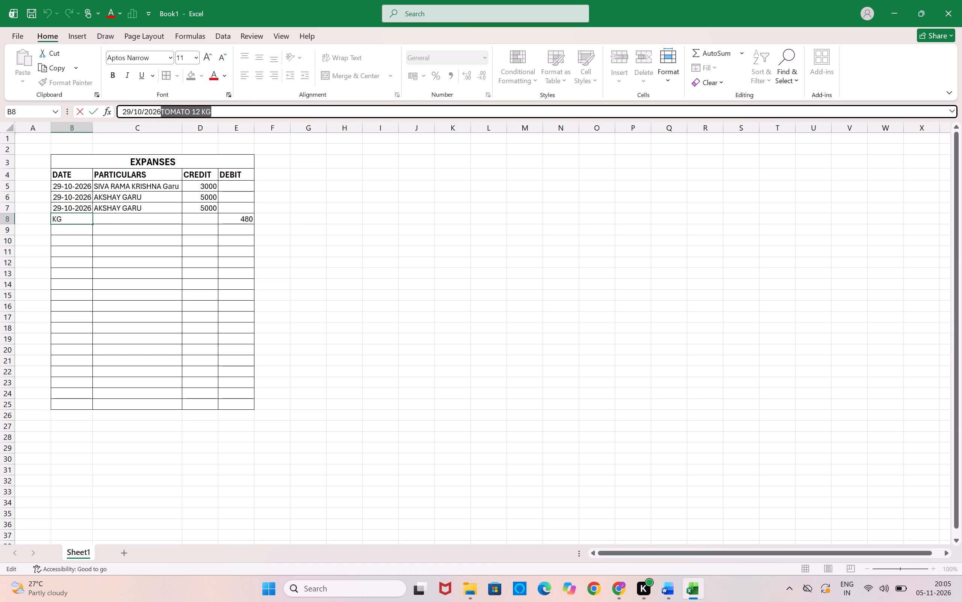
key("ctrl+c")
left_click(126, 216)
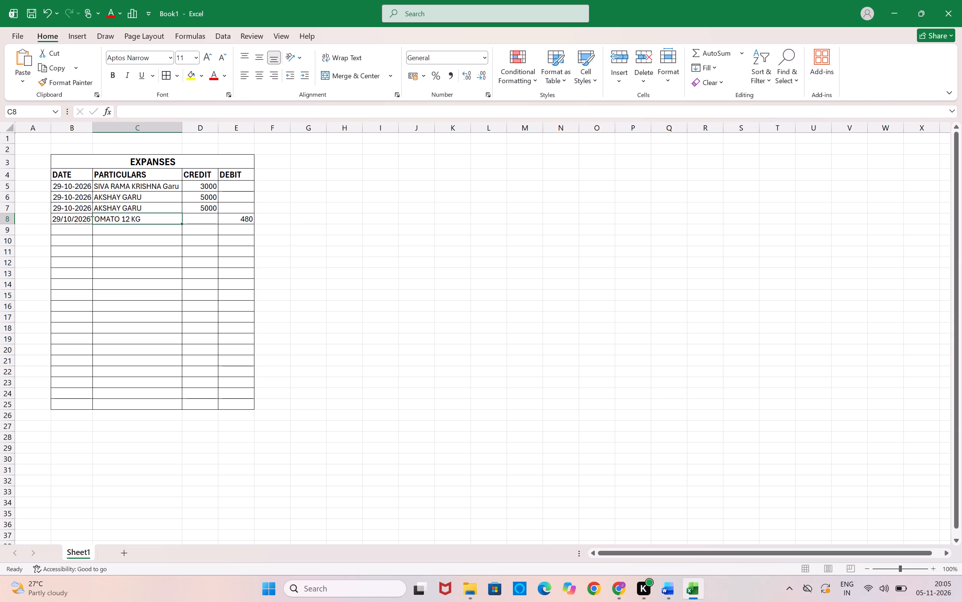
key("ctrl+v")
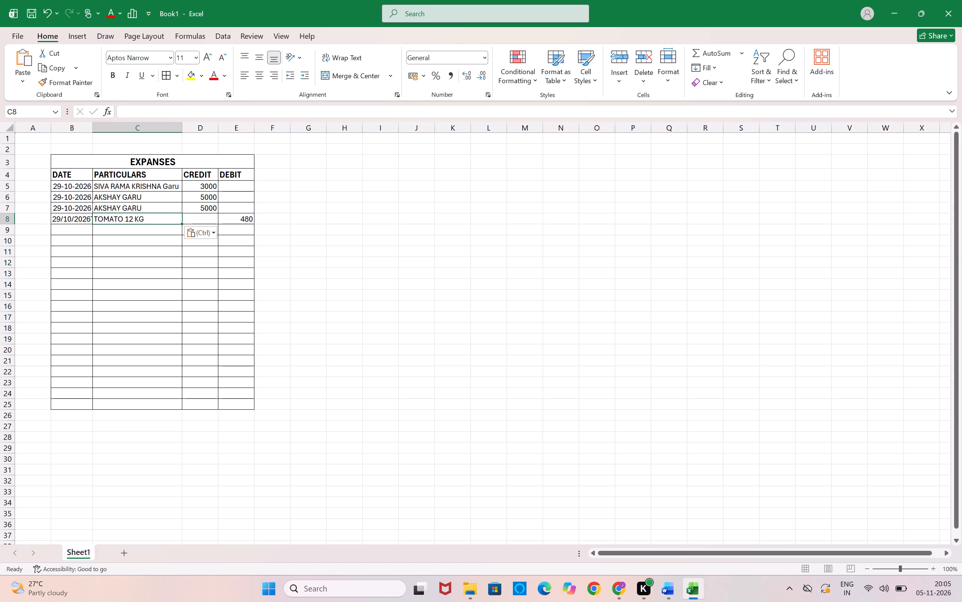
Delete TOMATO 12 KG from the end of cell B8, leaving only the date 29/10/2026.
left_click(70, 223)
left_click(225, 108)
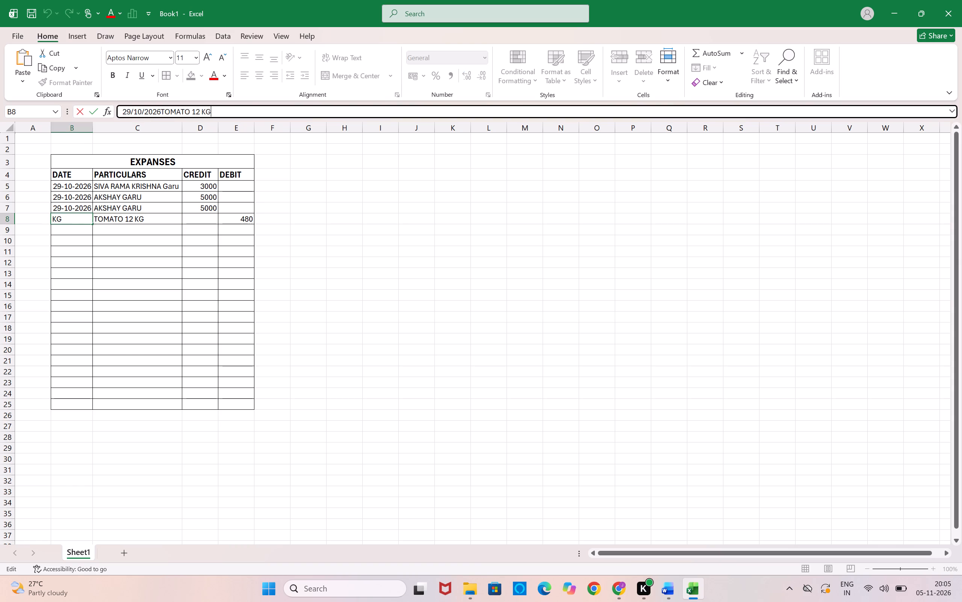
key("BackSpace")
key("BackSpace")
key("BackSpace")
key("BackSpace")
key("BackSpace")
key("BackSpace")
key("BackSpace")
key("BackSpace")
key("BackSpace")
key("BackSpace")
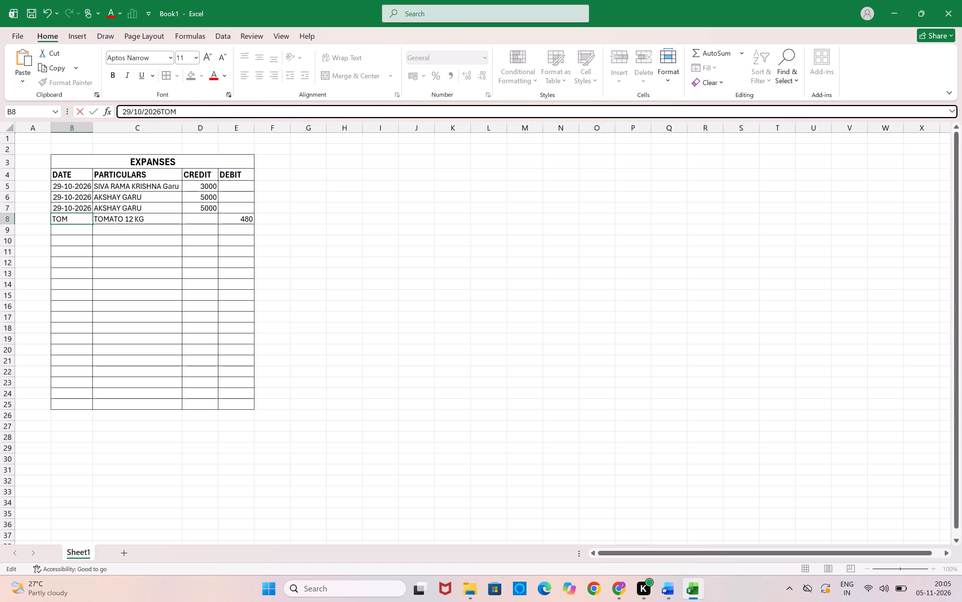
key("BackSpace")
key("BackSpace")
key("Return")
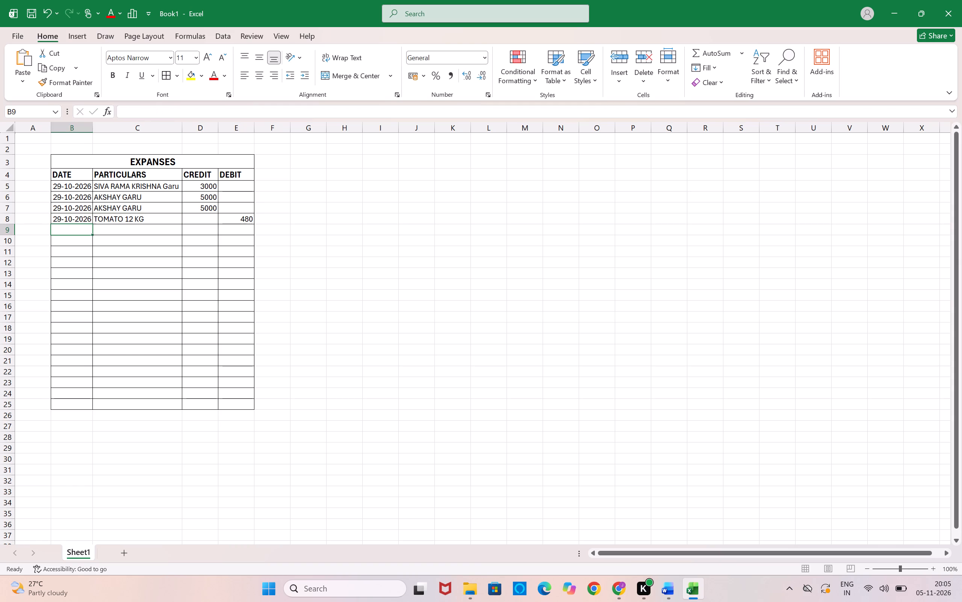
left_click(104, 230)
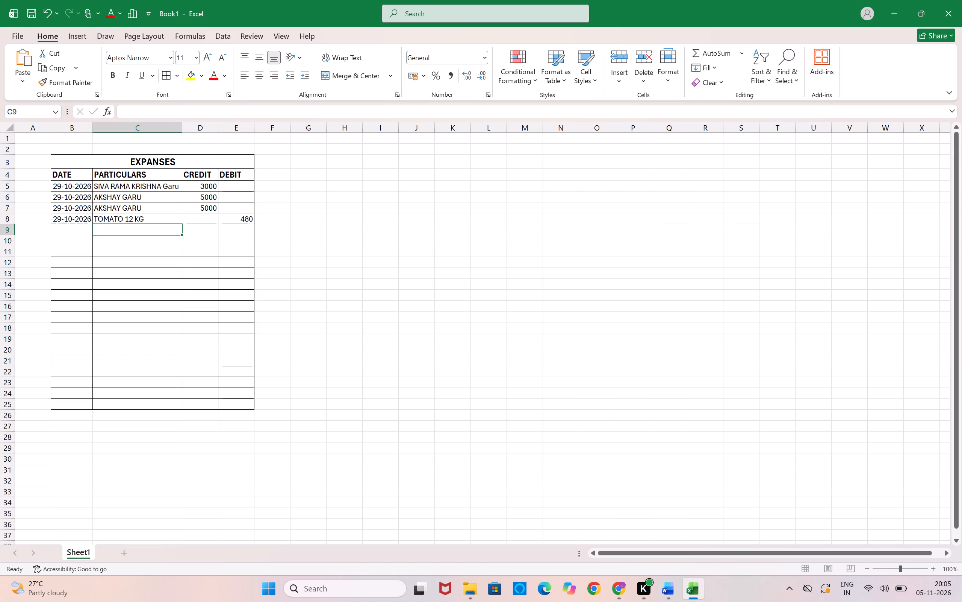
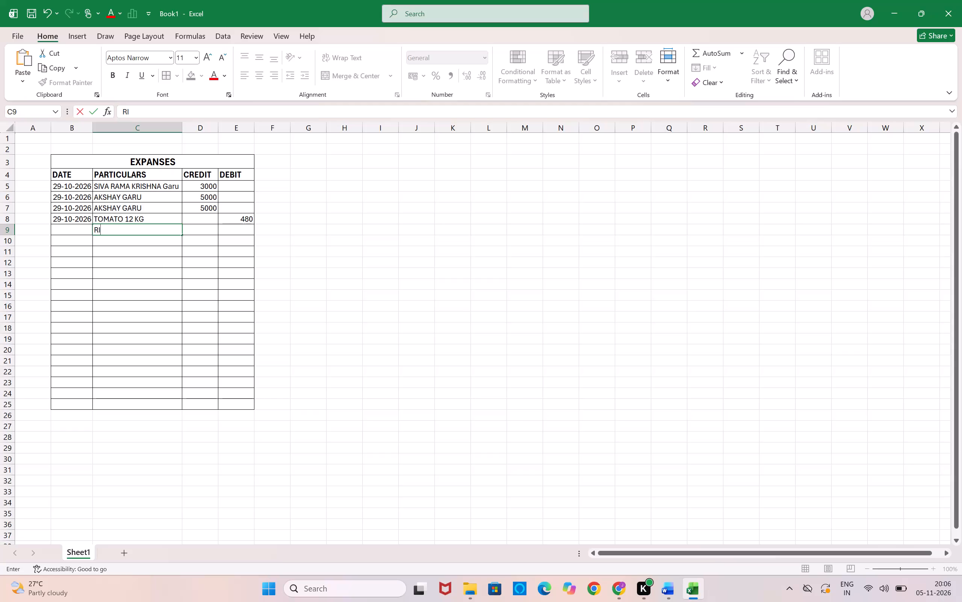
Complete the particulars entry in cell C9 so it reads RIDGE GOURD 1.1/2.
type("DGE")
key("space")
key("g")
key("o")
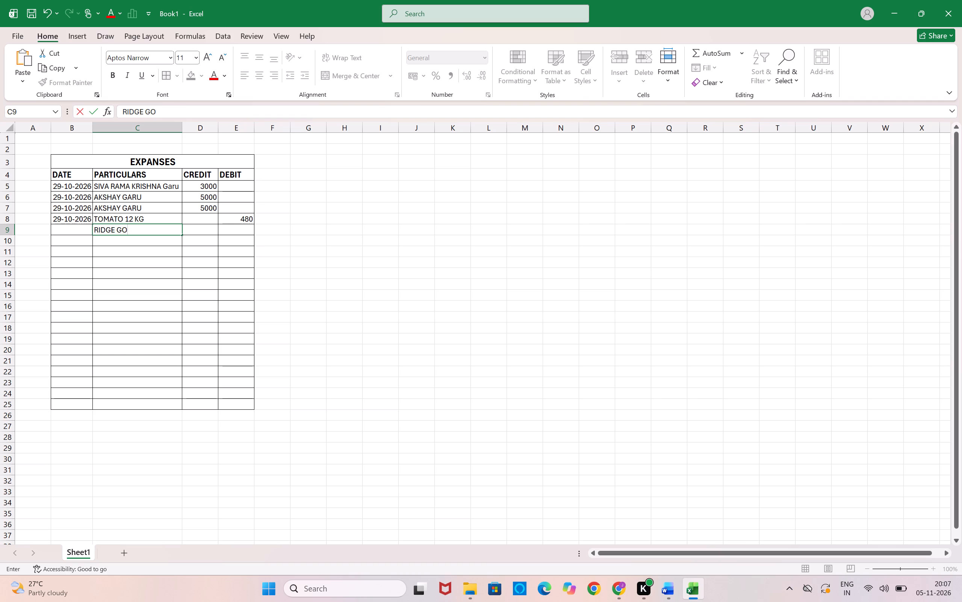
type("UR")
key("d")
key("space")
type("1")
key("1")
type("/2")
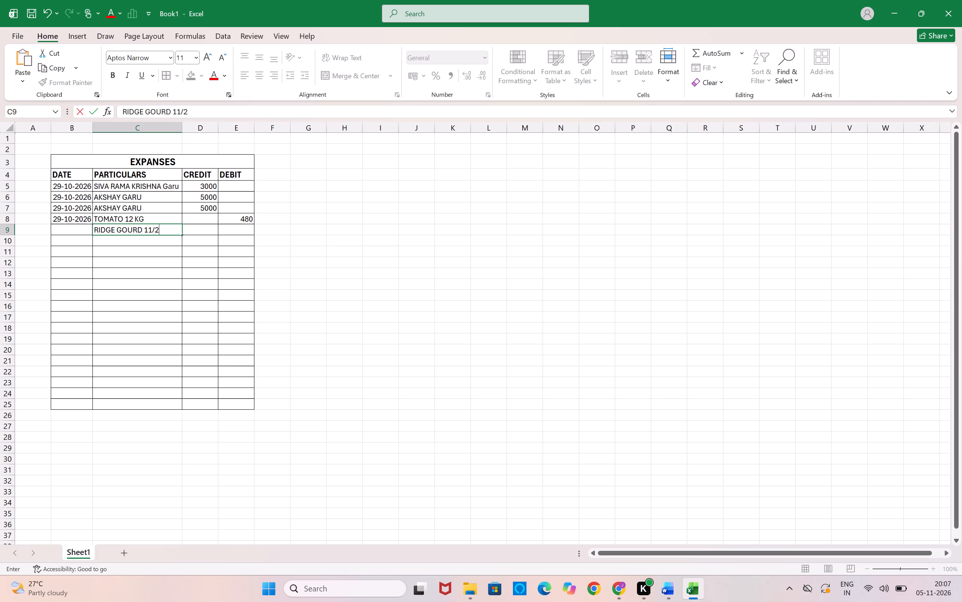
key("BackSpace")
key("BackSpace")
key("BackSpace")
key("period")
type("1/2")
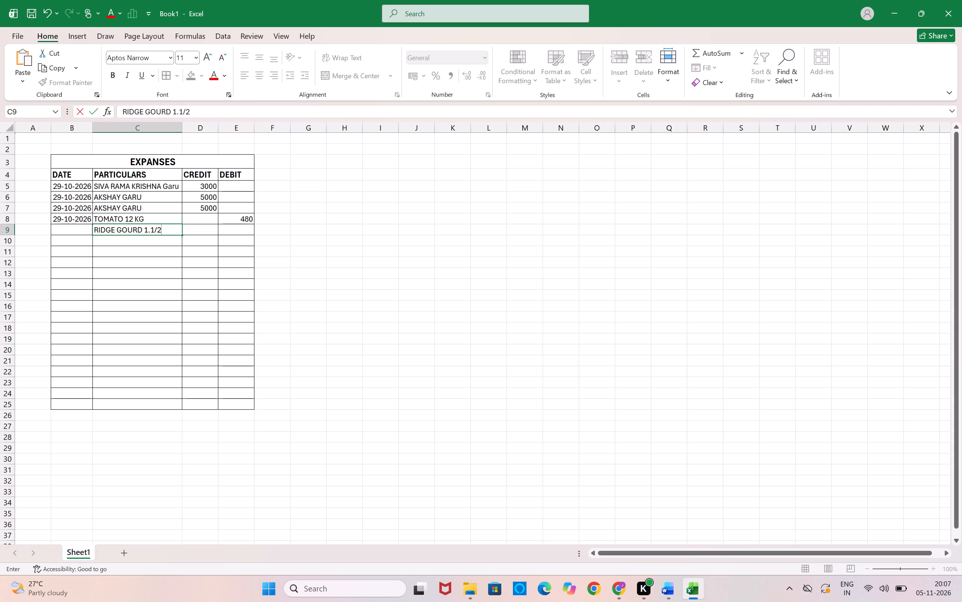
Enter a debit of 60 in E9 for the ridge gourd entry.
left_click(237, 226)
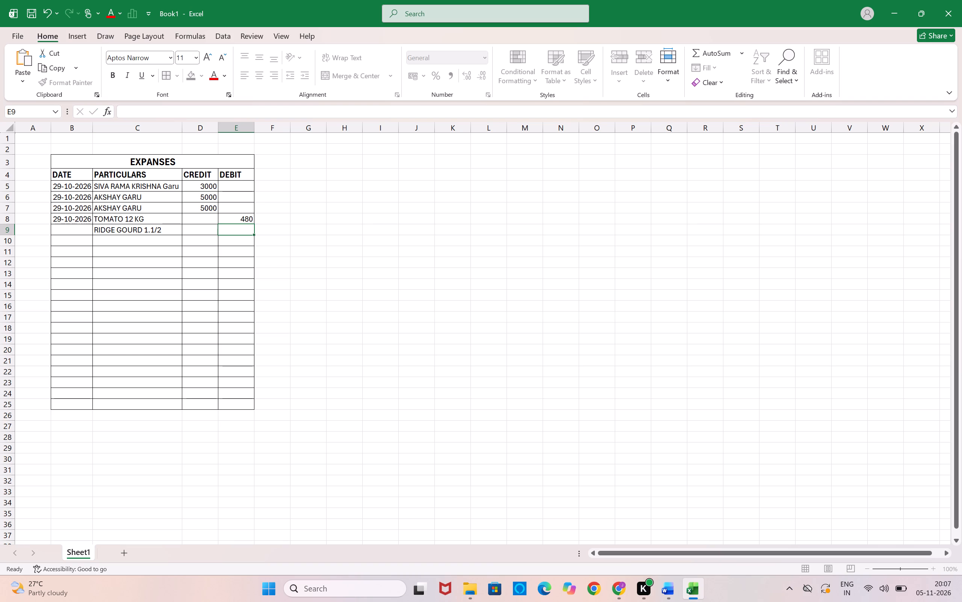
type("600")
key("BackSpace")
left_click(81, 245)
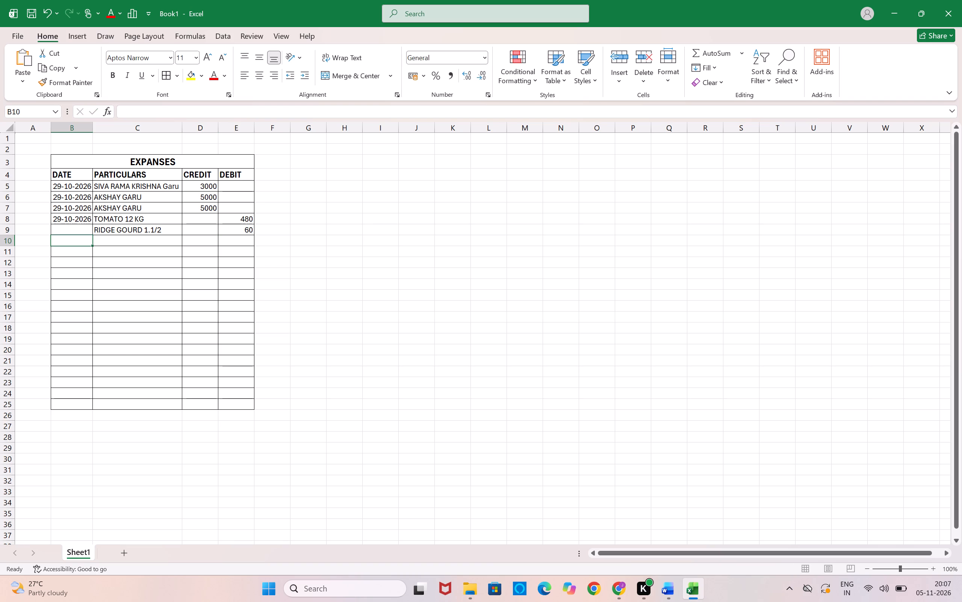
Select the ridge gourd particulars cell C9.
left_click(121, 234)
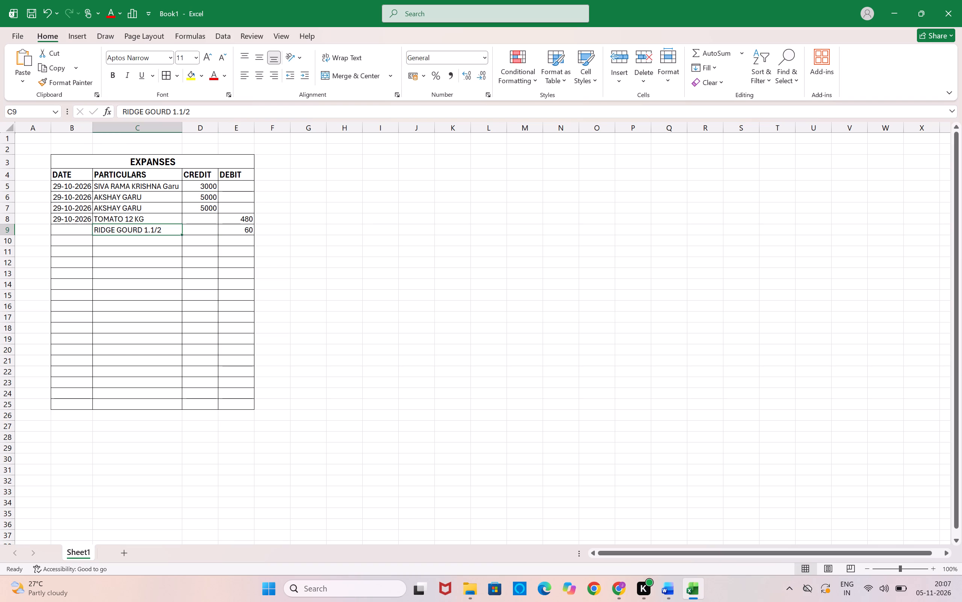
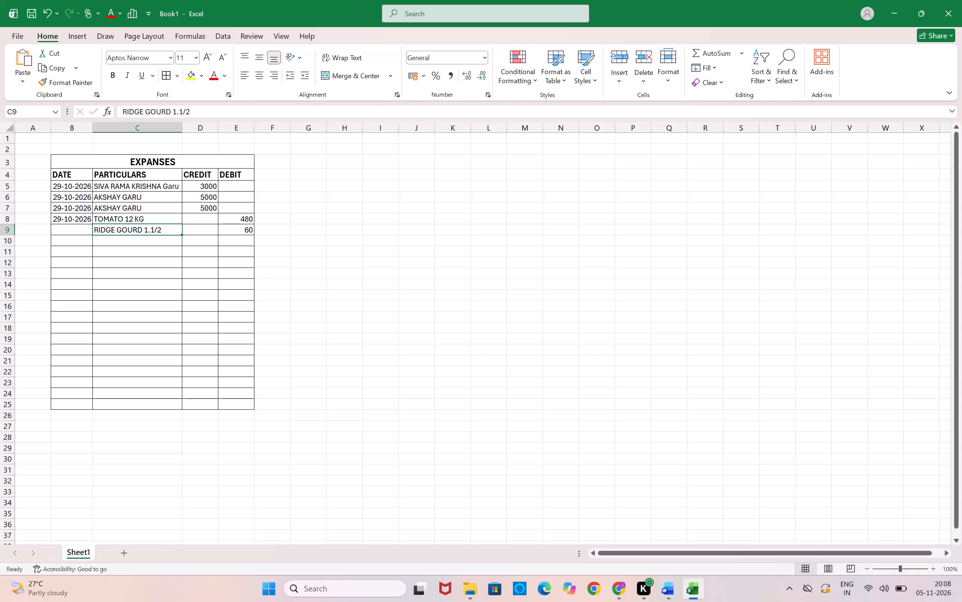
Enter CORIANDER 5 as the particulars in cell C10, below the ridge gourd entry.
left_click(113, 239)
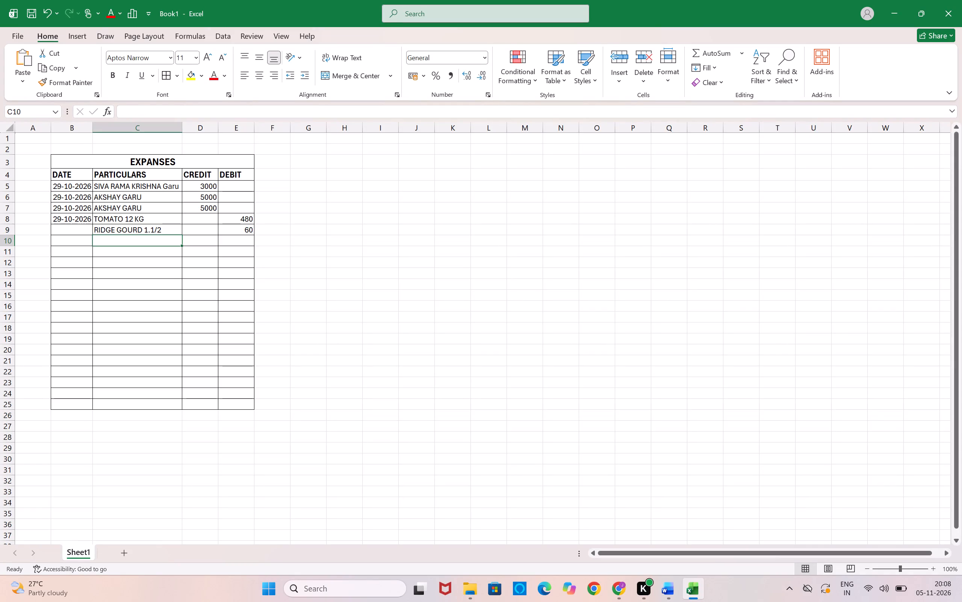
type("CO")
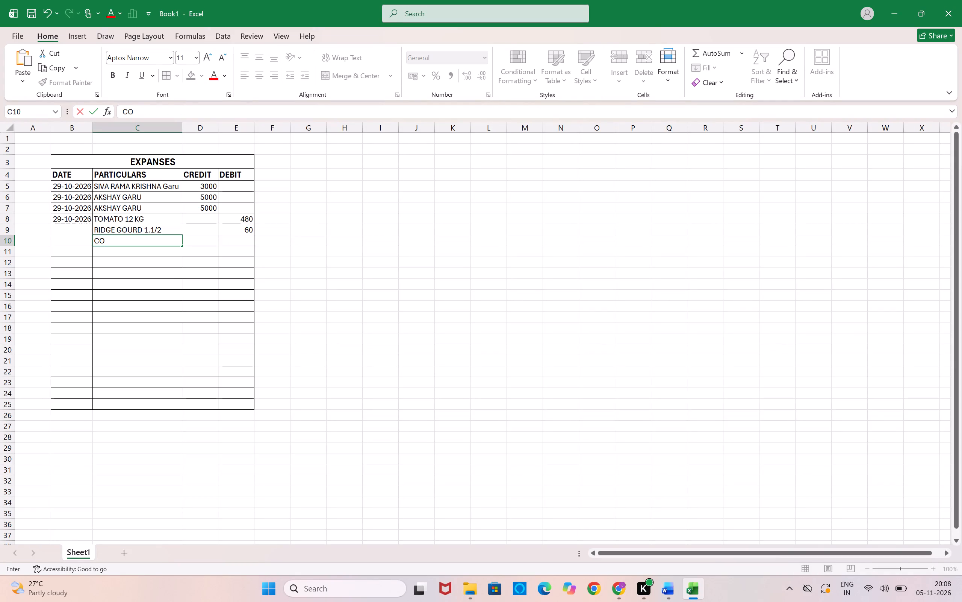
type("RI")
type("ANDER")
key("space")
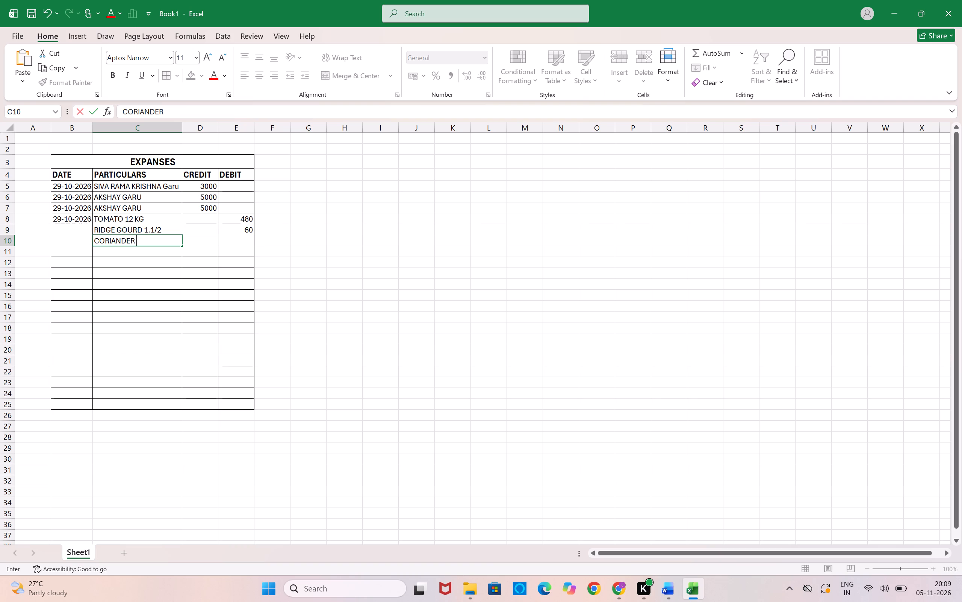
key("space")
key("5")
Enter MINT SMALL 12 NOS as the particulars in cell C11.
left_click(110, 254)
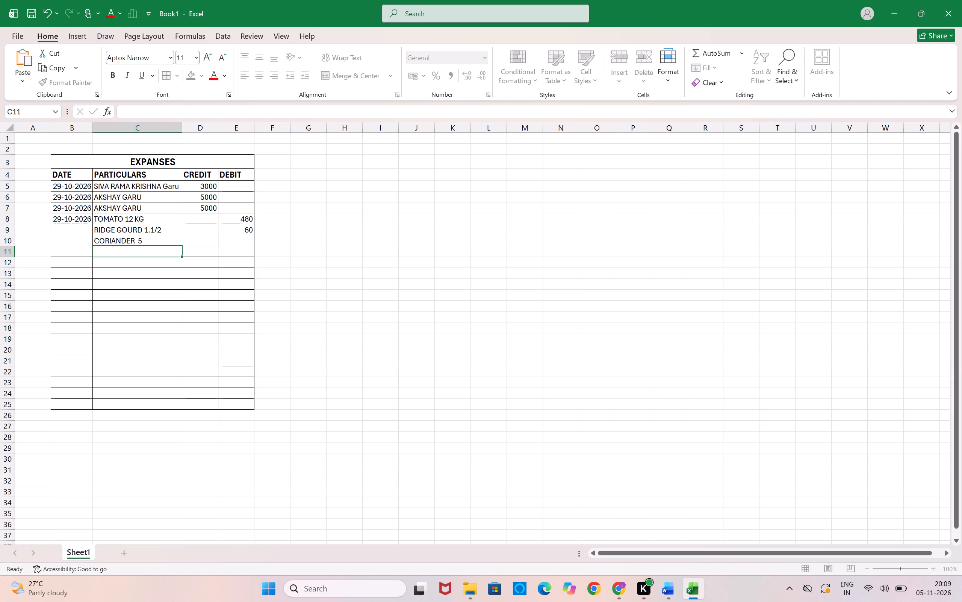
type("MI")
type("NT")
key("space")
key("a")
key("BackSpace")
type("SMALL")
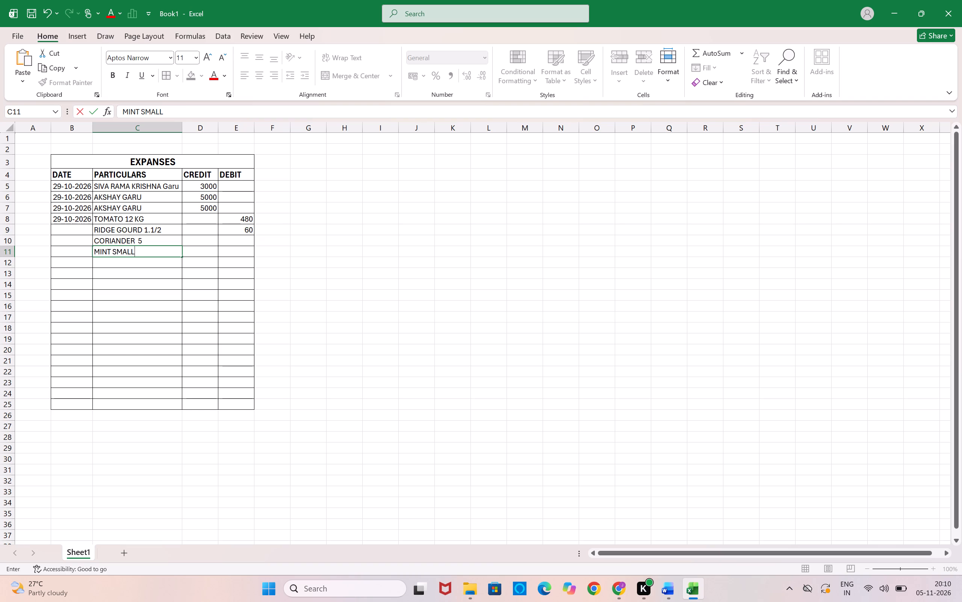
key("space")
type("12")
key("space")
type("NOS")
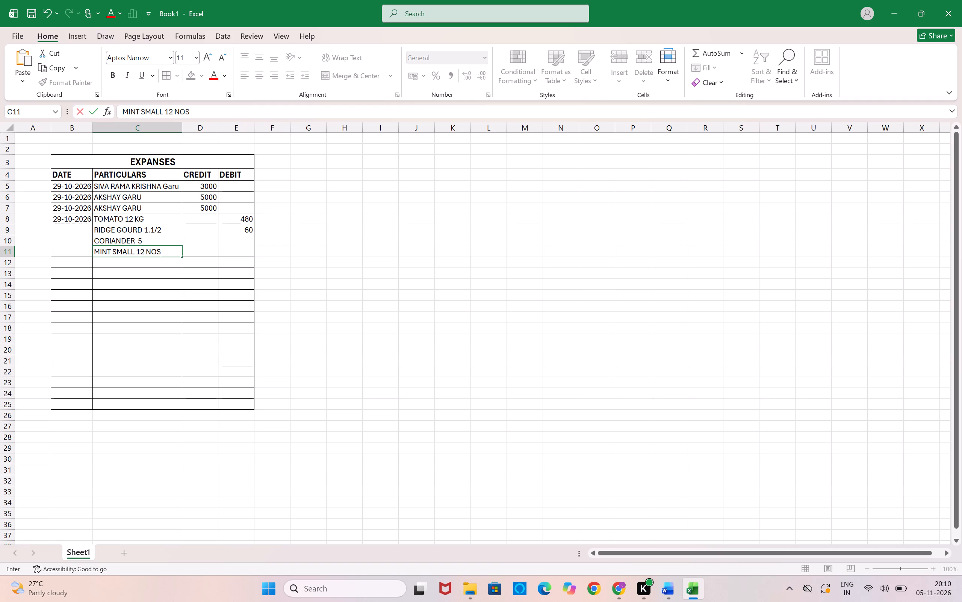
Add the unit NOS to the end of the coriander entry in C10 so it reads CORIANDER 5 NOS.
left_click(129, 239)
double_click(182, 120)
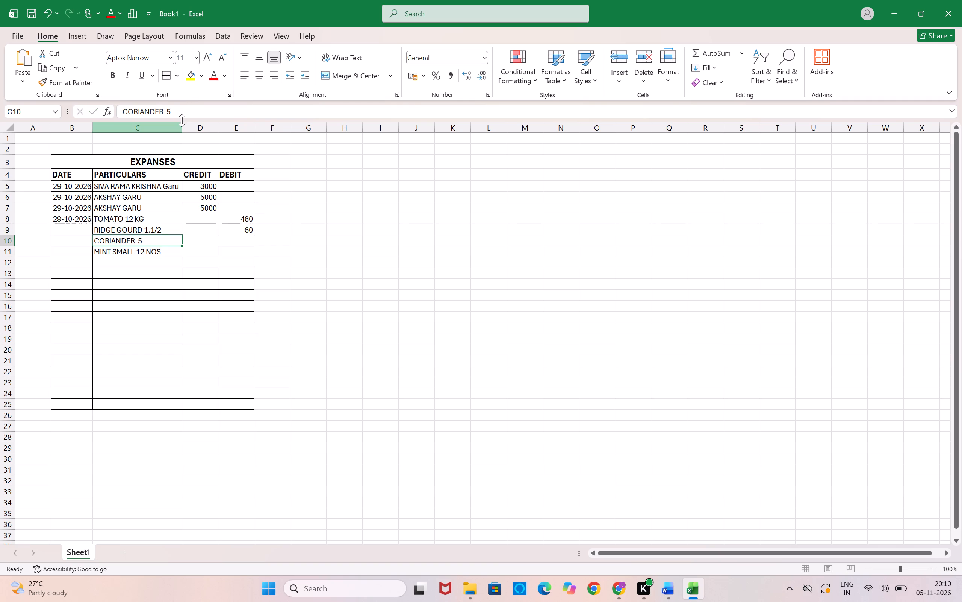
left_click(180, 112)
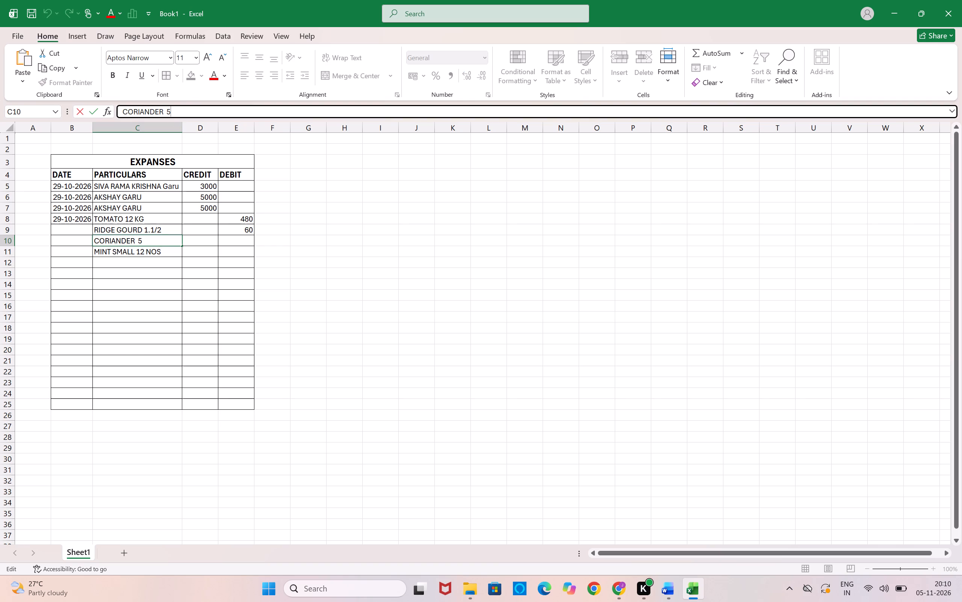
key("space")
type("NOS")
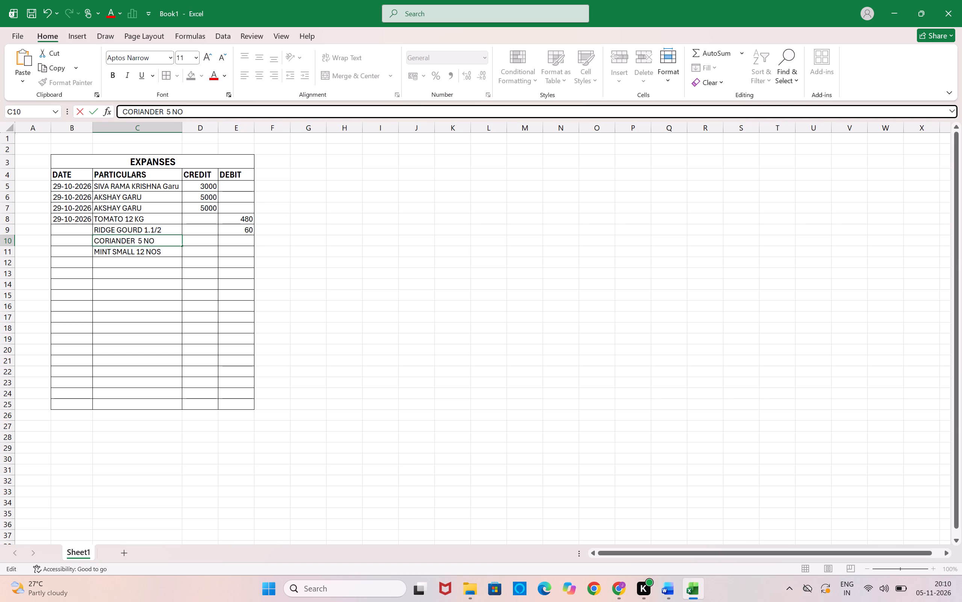
Enter debits of 250 in E10 for the coriander and 60 in E11 for the mint.
left_click(233, 242)
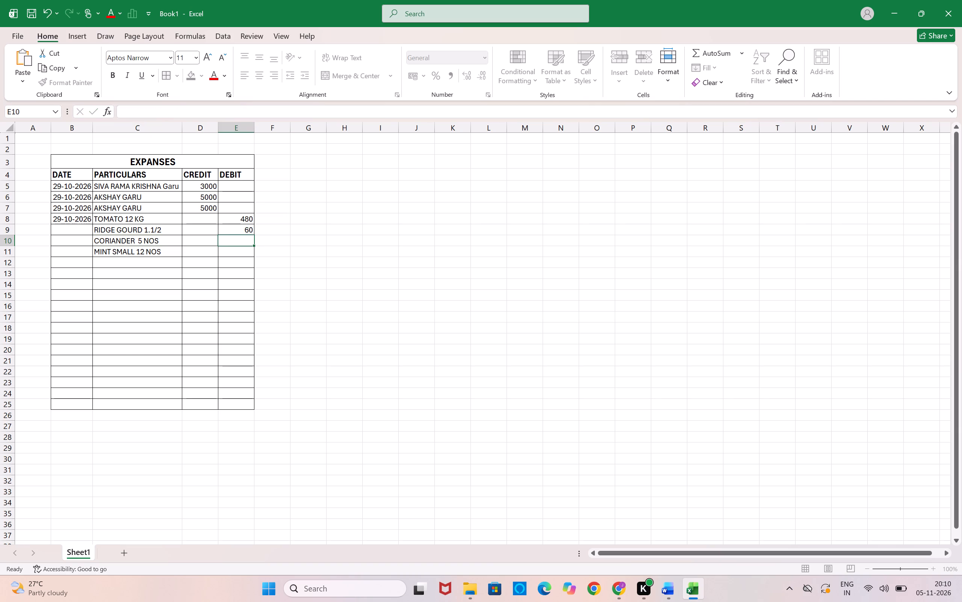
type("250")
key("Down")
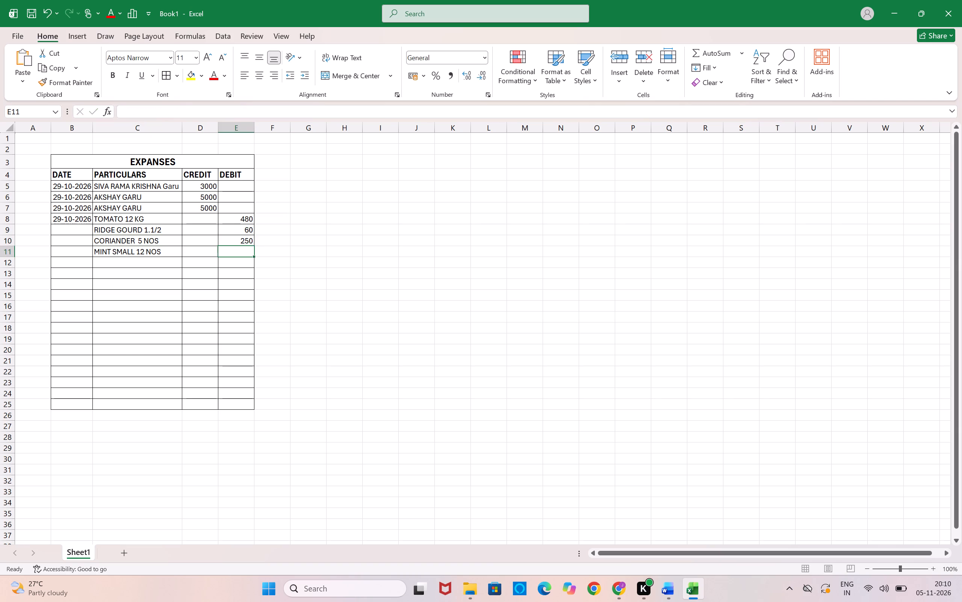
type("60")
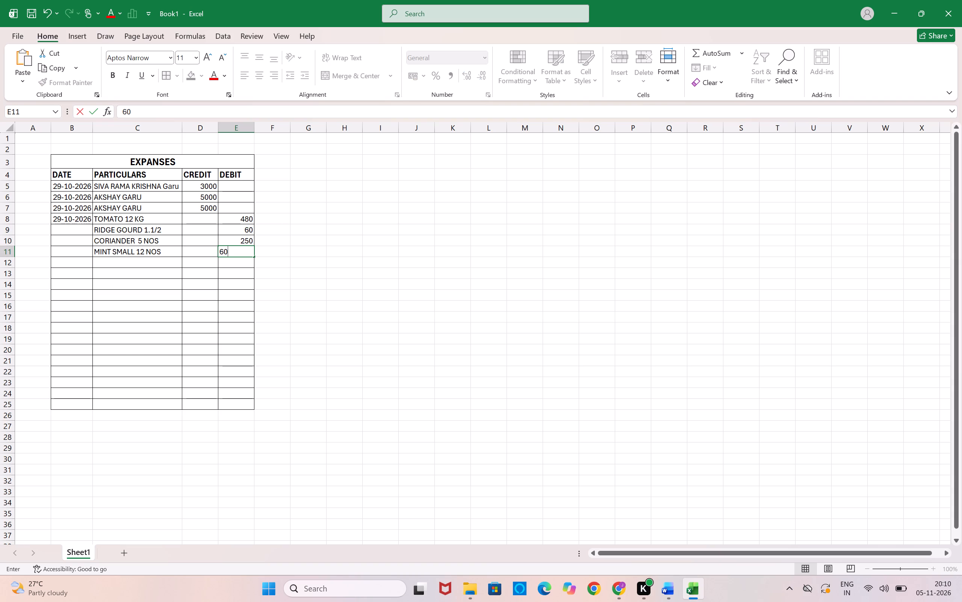
Enter CARROT 2 KG as the particulars in cell C12.
left_click(115, 259)
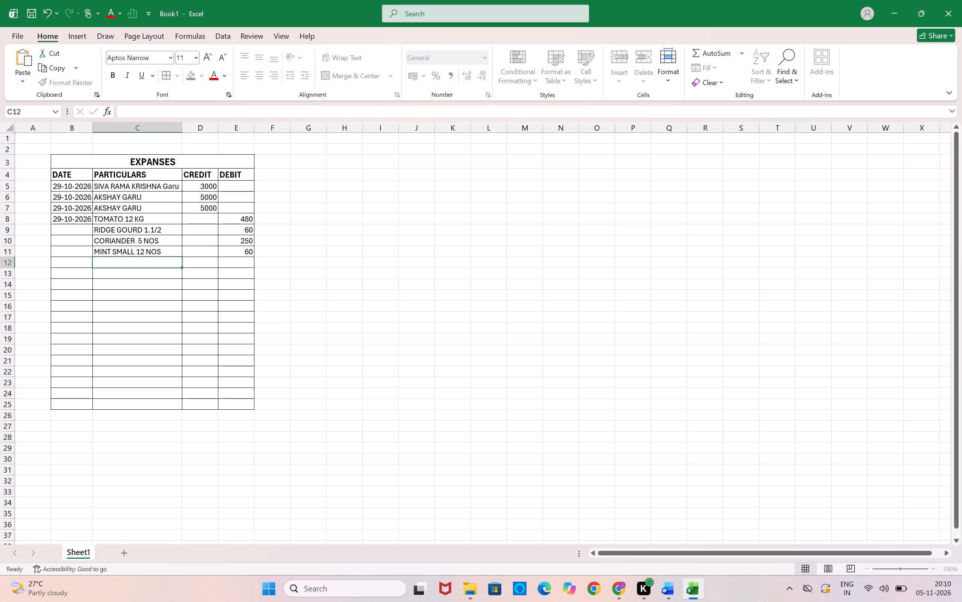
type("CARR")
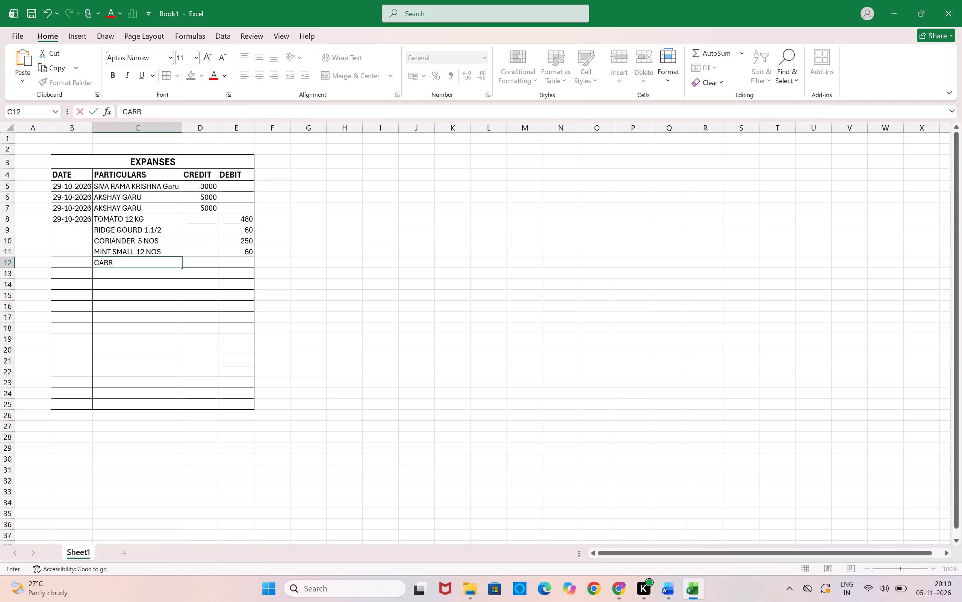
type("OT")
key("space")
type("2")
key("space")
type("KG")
Enter POTATO 2KG as the particulars in cell C13.
left_click(103, 270)
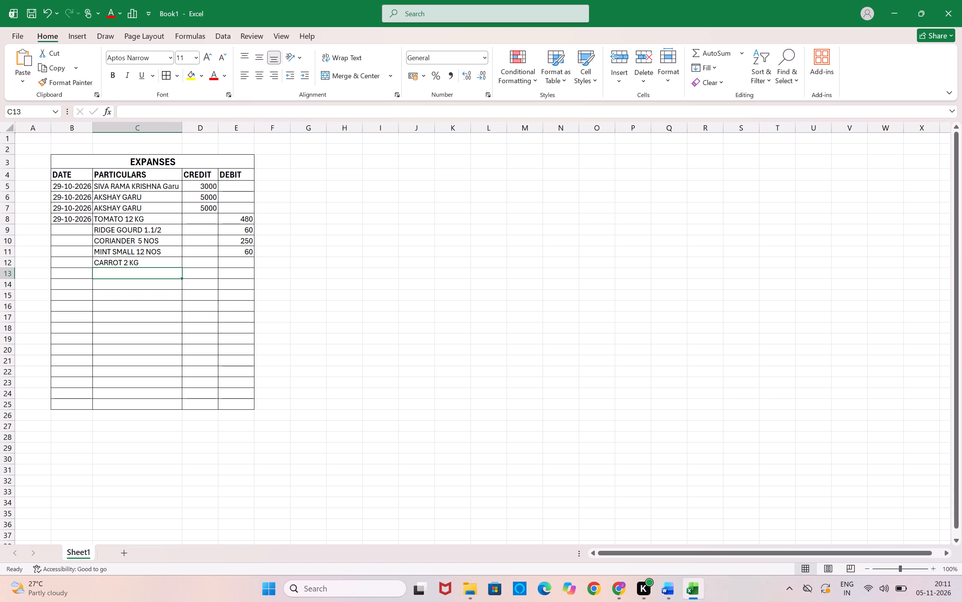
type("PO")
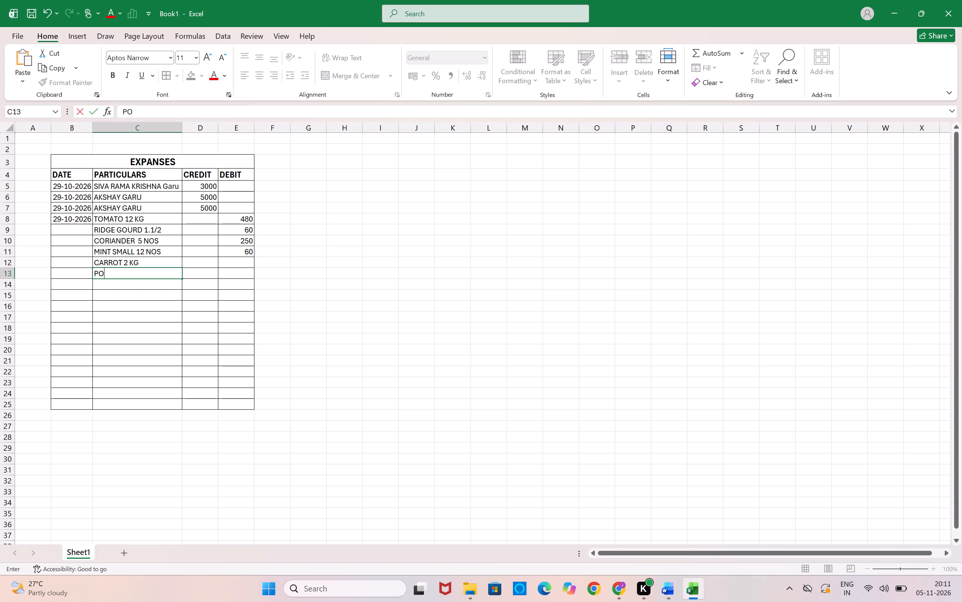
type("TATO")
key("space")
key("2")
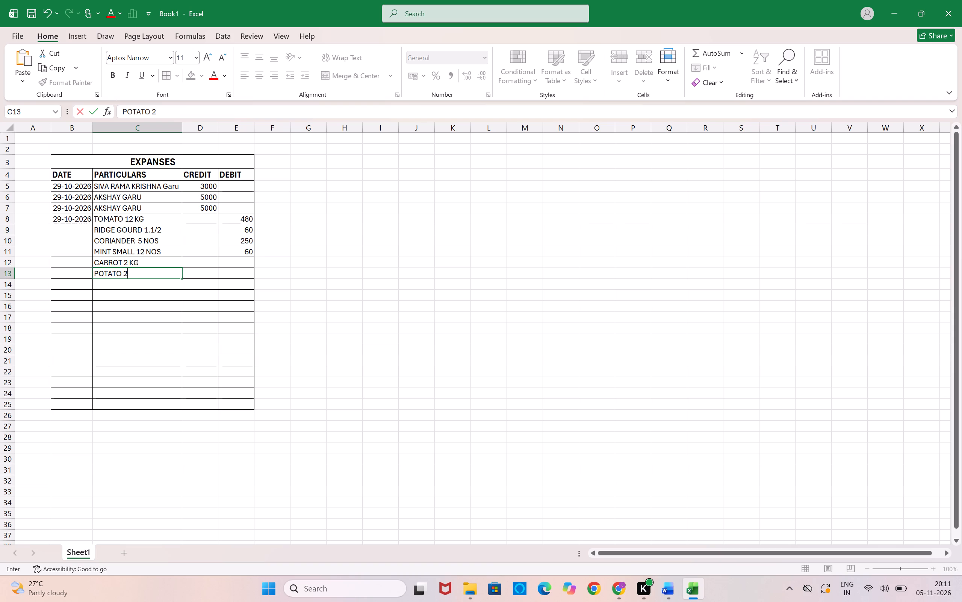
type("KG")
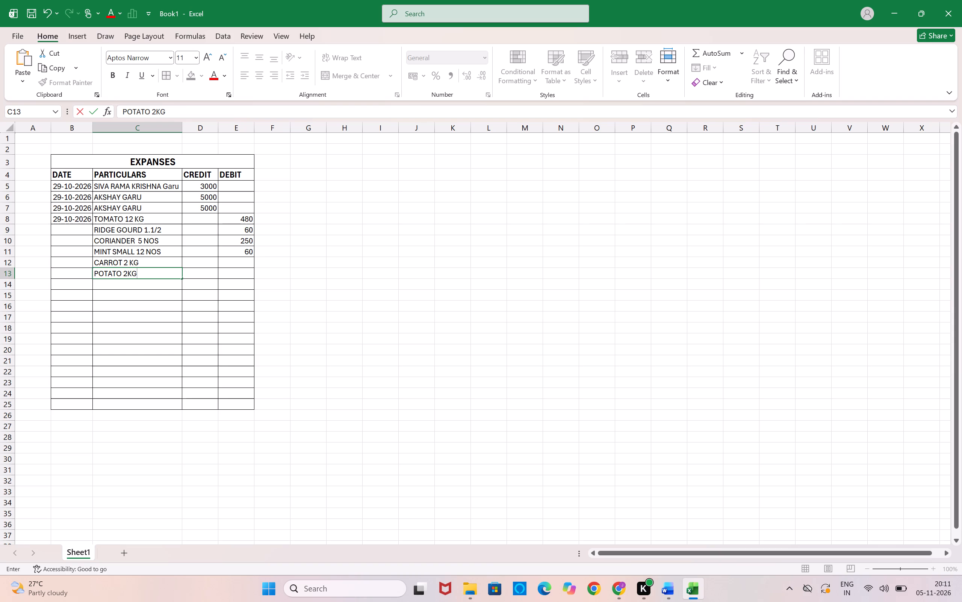
Enter BRINJAL 1 KG as the particulars in cell C14.
left_click(108, 286)
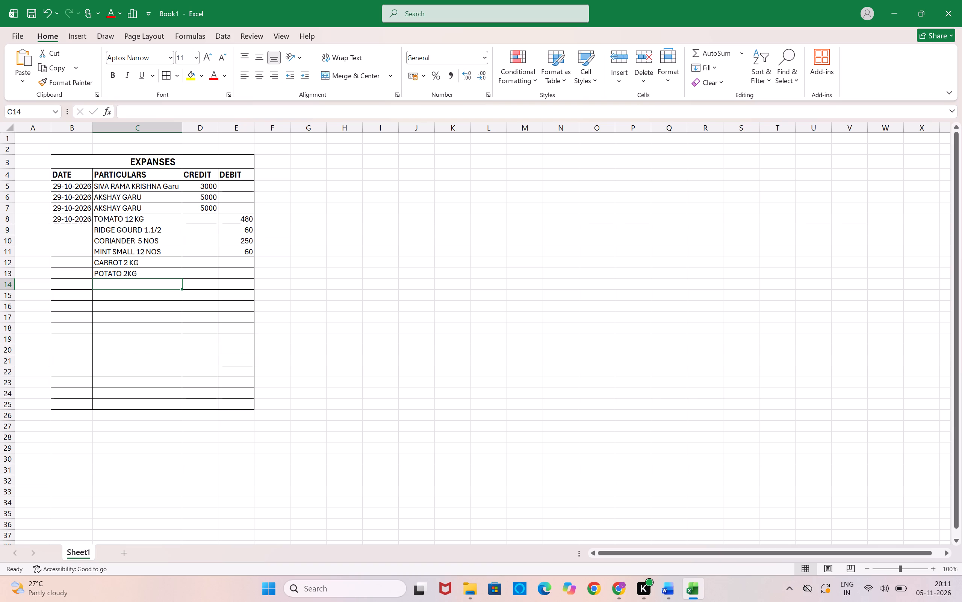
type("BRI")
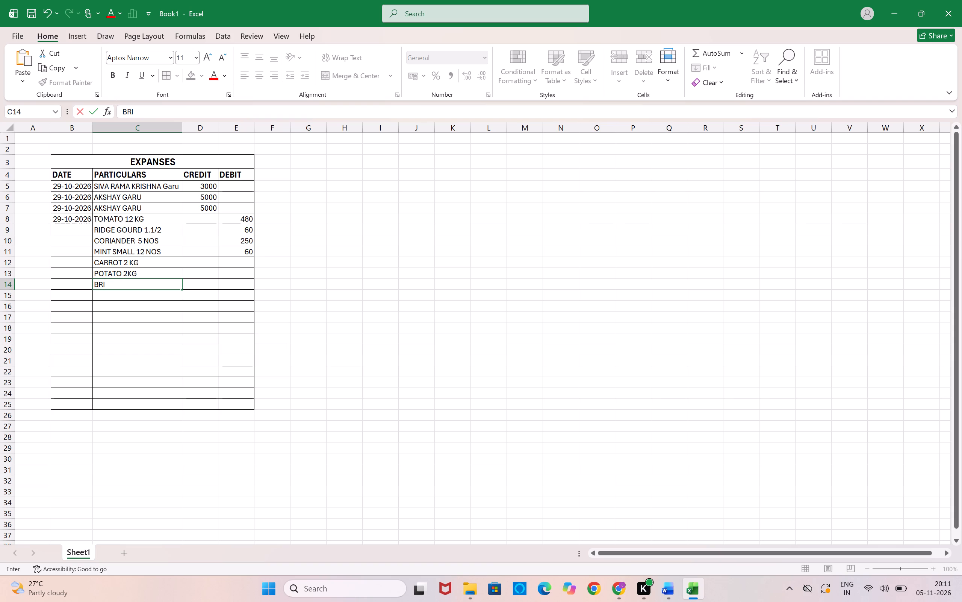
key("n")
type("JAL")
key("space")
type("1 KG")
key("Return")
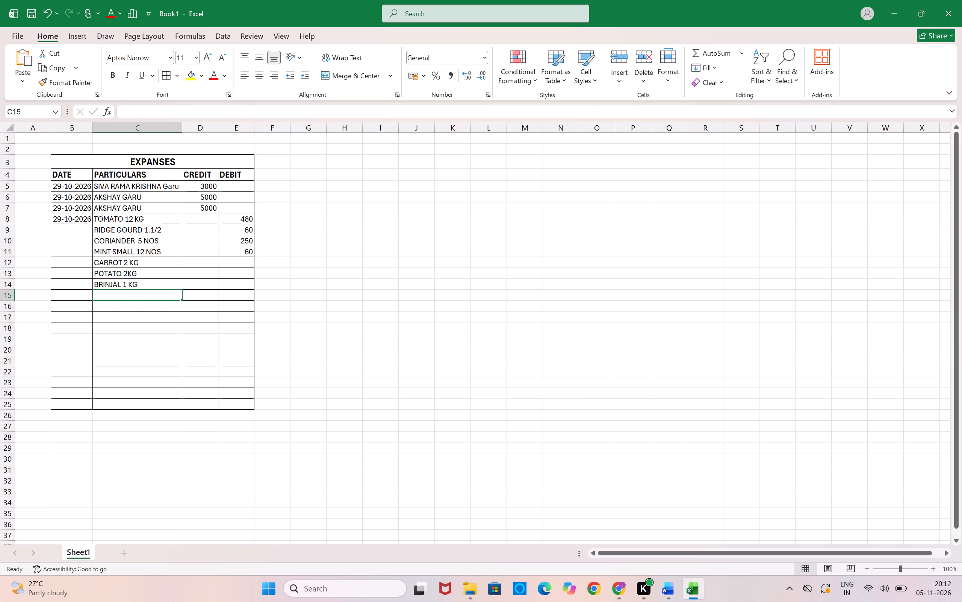
Enter BOTTLE GOURD 3 NOS as the particulars in cell C15.
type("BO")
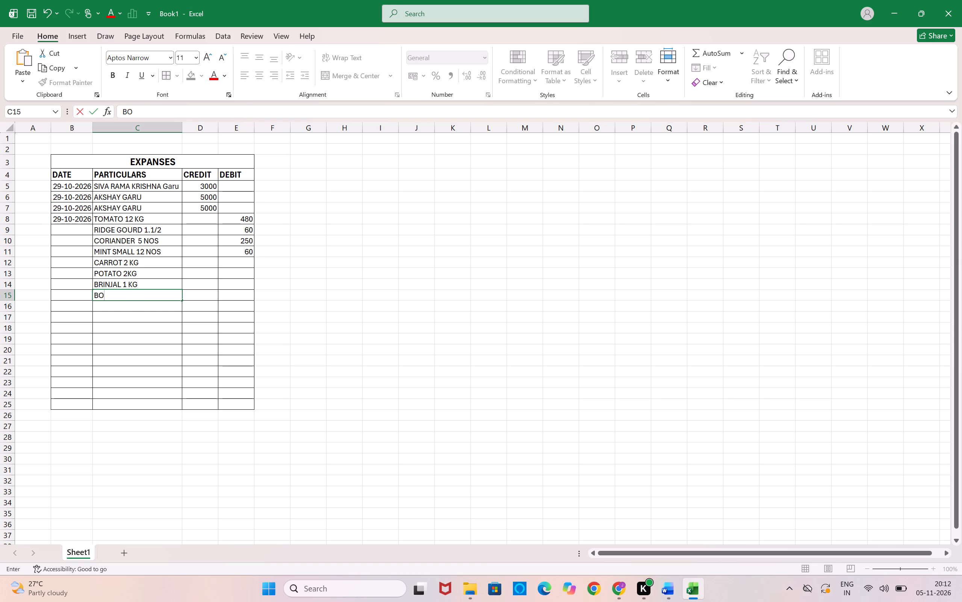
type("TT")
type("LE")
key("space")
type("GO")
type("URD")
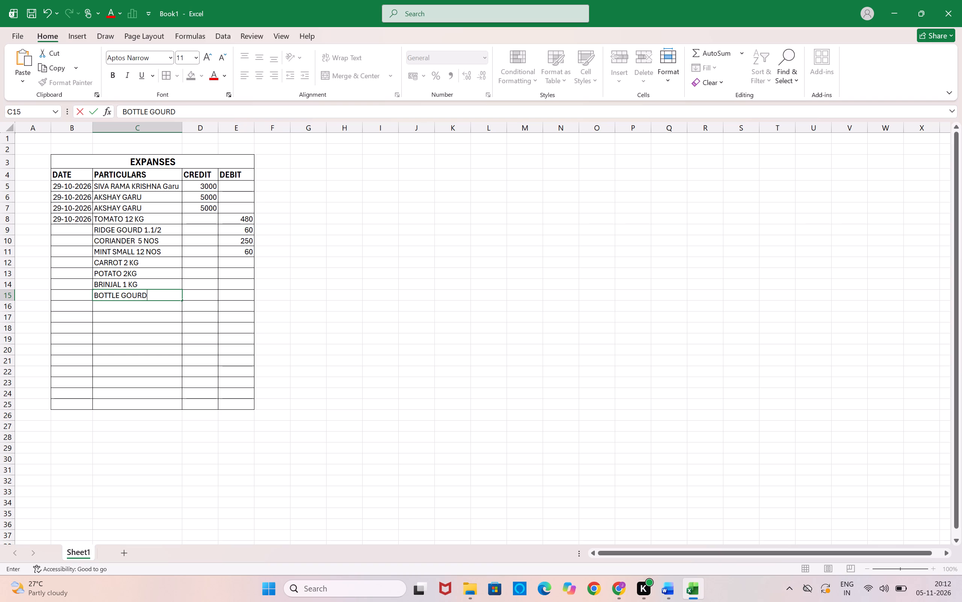
left_click(104, 318)
left_click(122, 291)
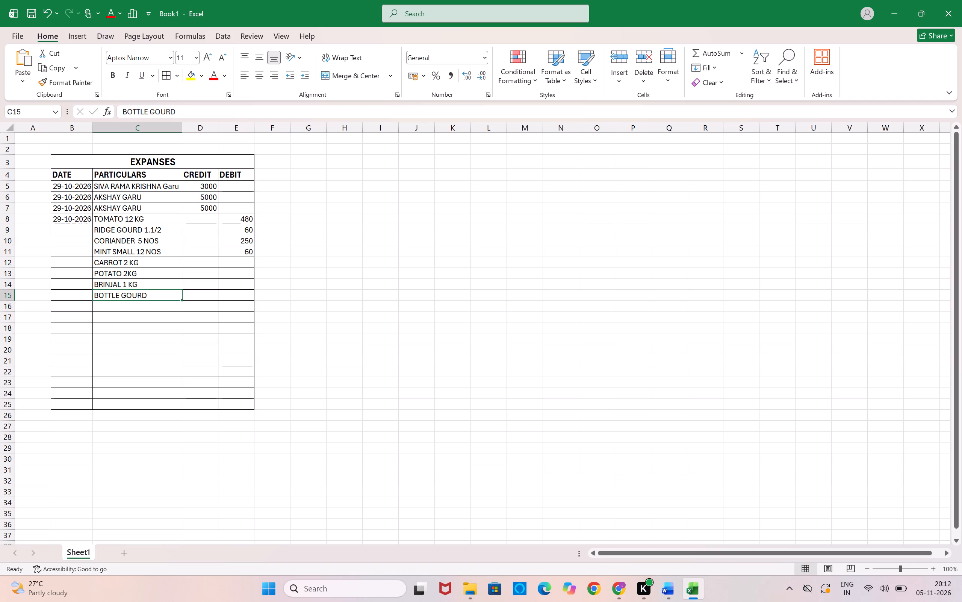
left_click(184, 118)
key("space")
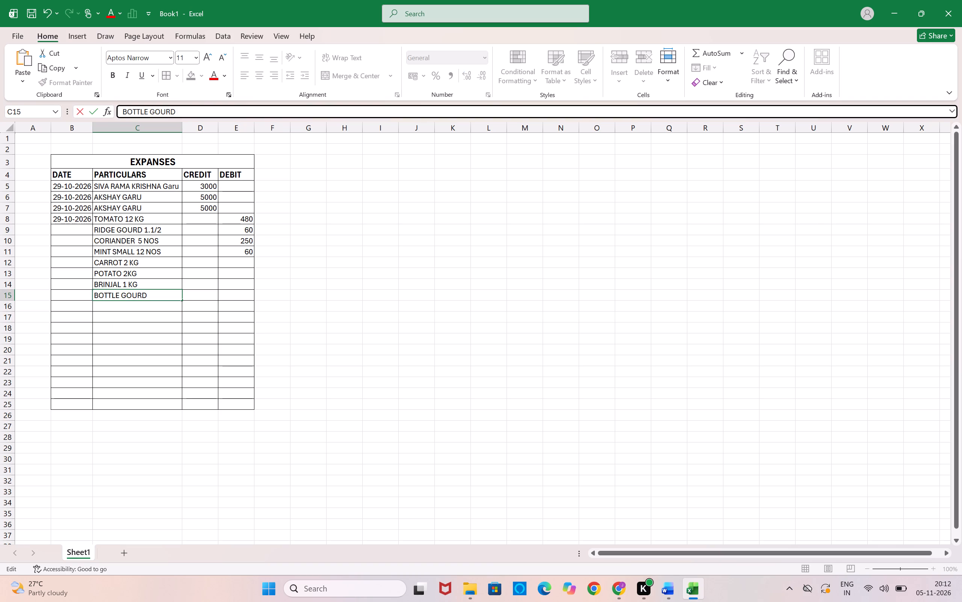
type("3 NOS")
Enter debits of 160 for the carrot, 70 for the potato, 40 for the brinjal and 45 for the bottle gourd in E12 to E15.
left_click(236, 266)
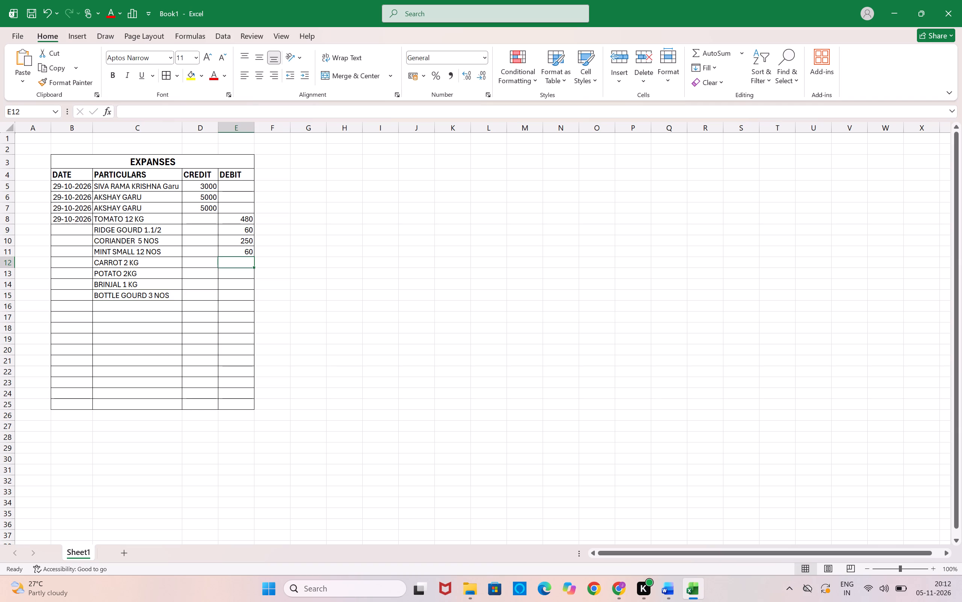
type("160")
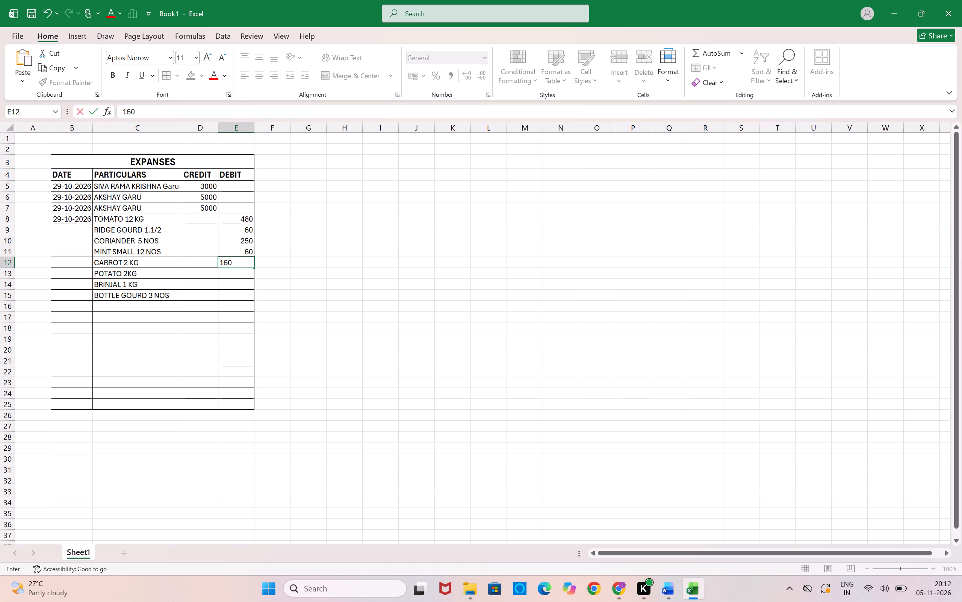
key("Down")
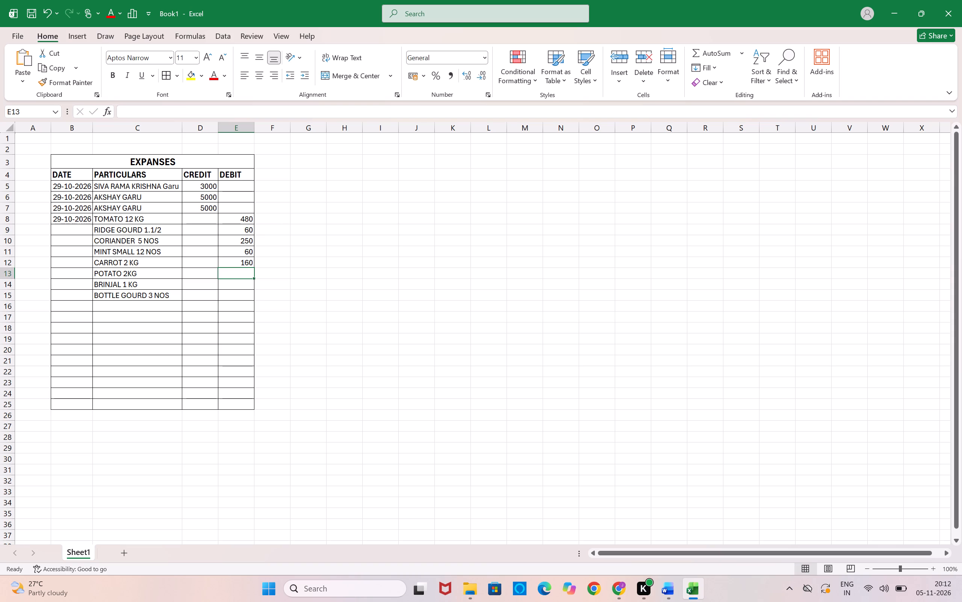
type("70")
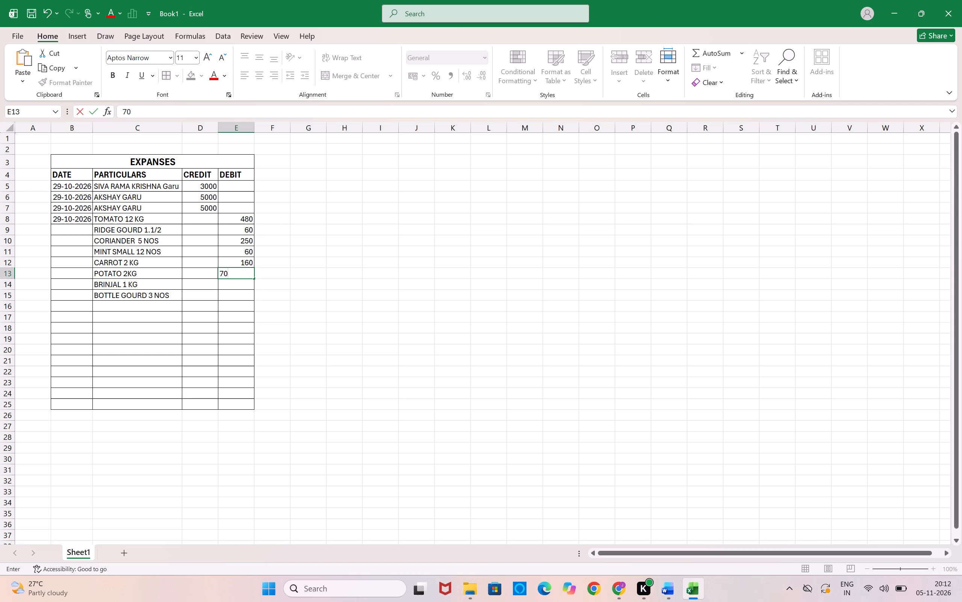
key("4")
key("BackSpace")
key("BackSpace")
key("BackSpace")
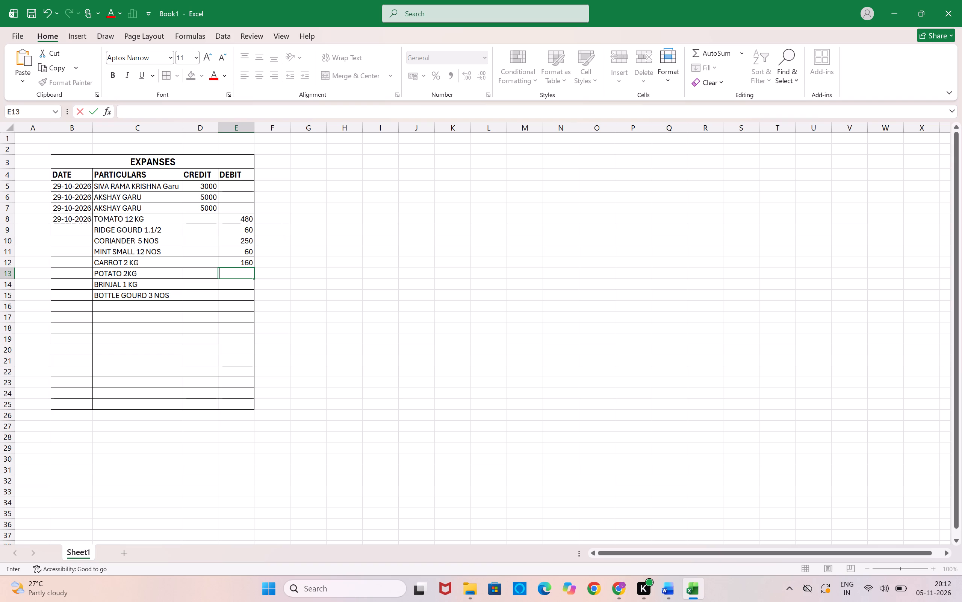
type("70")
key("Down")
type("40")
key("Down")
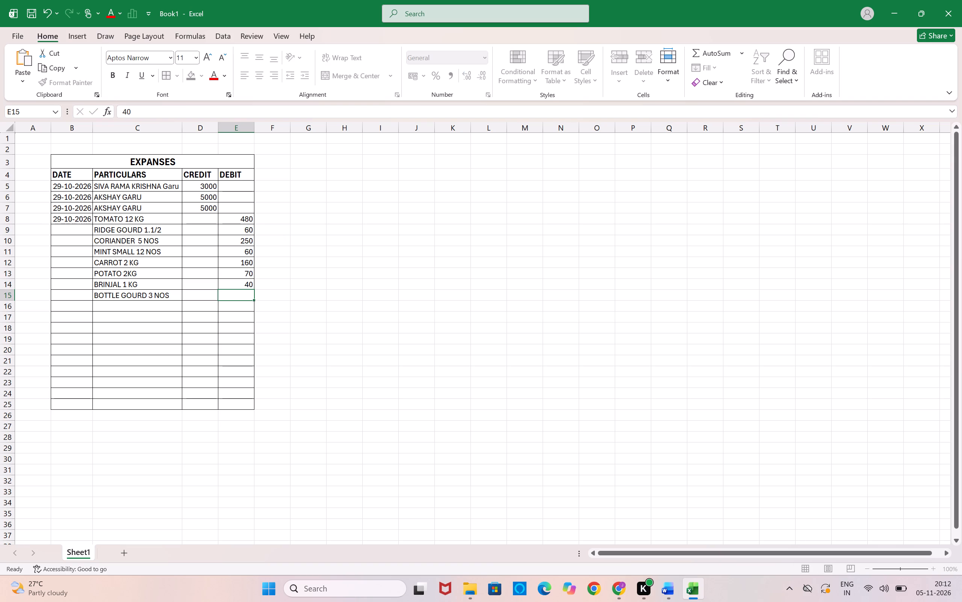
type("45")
left_click(322, 315)
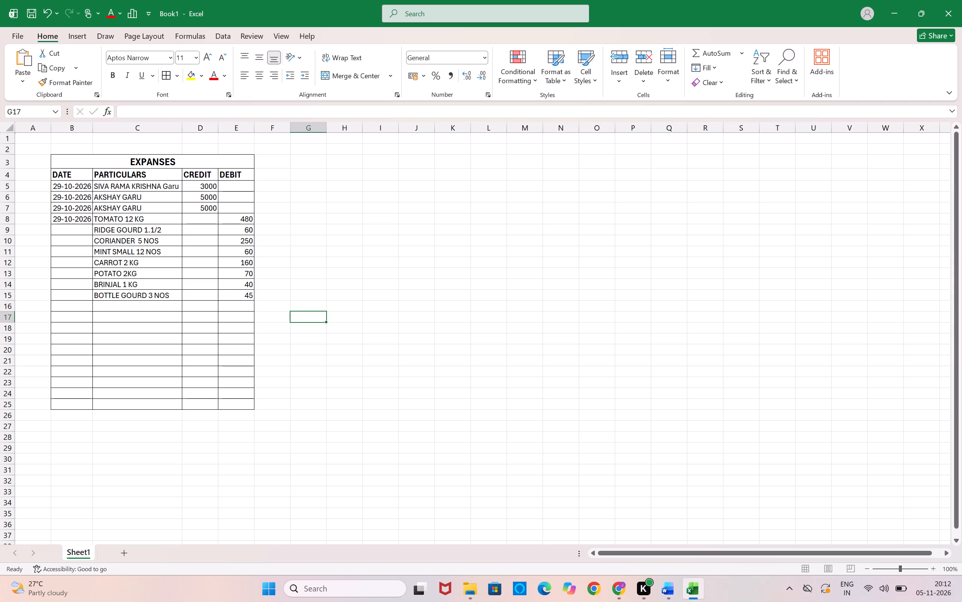
Total the CREDIT column from D5 to D25 with AutoSum, placing the sum in D26 below the table.
left_click(194, 183)
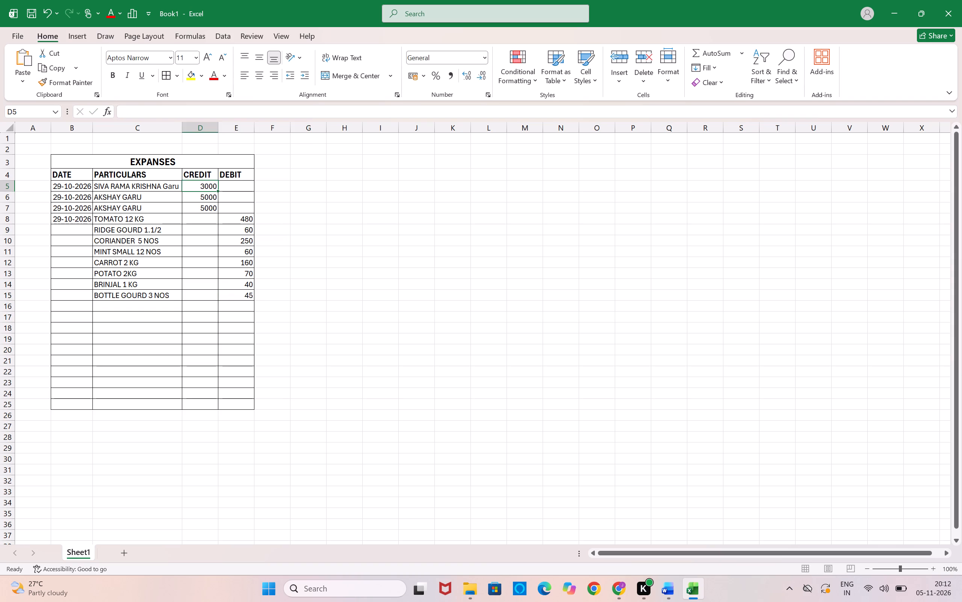
key("shift+Down")
key("shift+Down")
key("shift+Down")
key("shift+Down")
key("shift+Down")
key("shift+Down")
key("shift+Down")
key("shift+Down")
key("shift+Down")
key("shift+Down")
key("shift+Down")
key("shift+Down")
key("shift+Down")
key("shift+Down")
key("shift+Down")
key("shift+Down")
key("shift+Down")
key("shift+Down")
key("shift+Down")
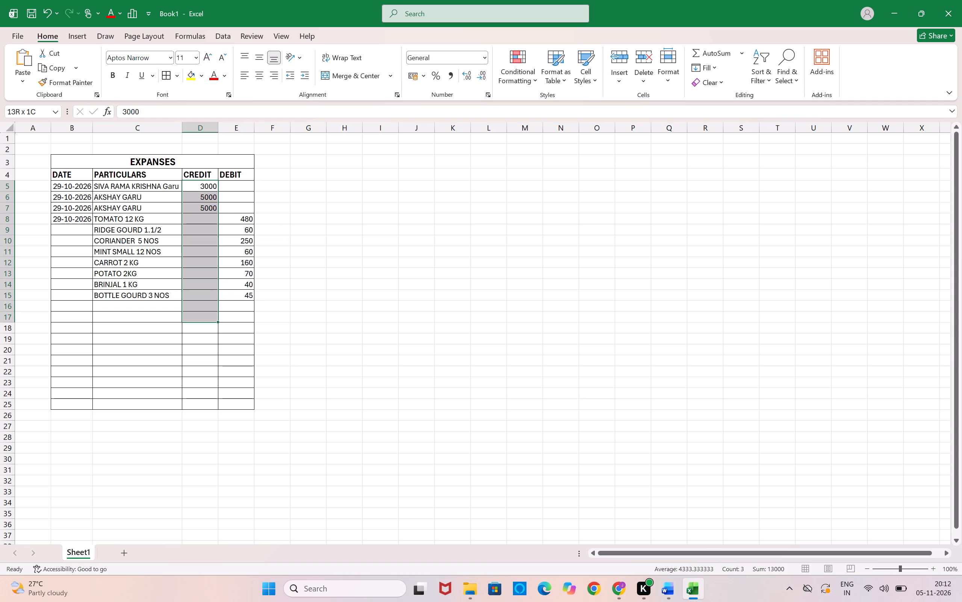
key("shift+Down")
key("shift+Down")
key("shift+Up")
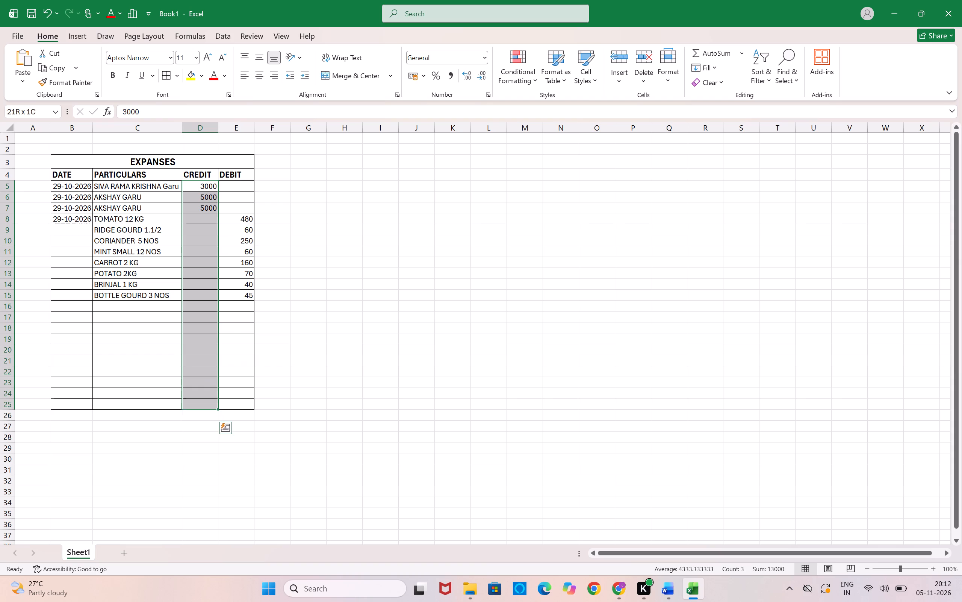
key("shift+Up")
key("shift+Down")
key("shift+Down")
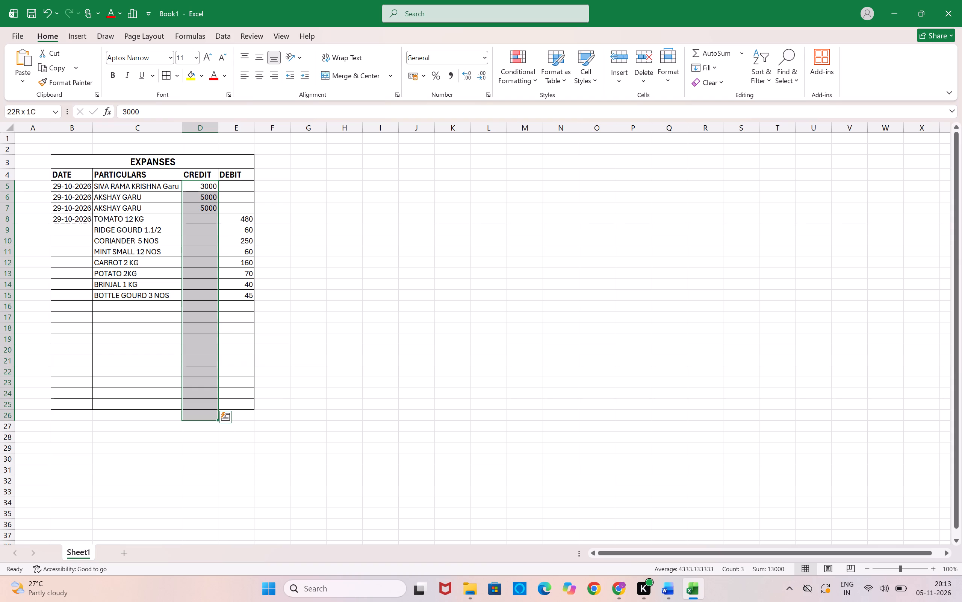
left_click(720, 55)
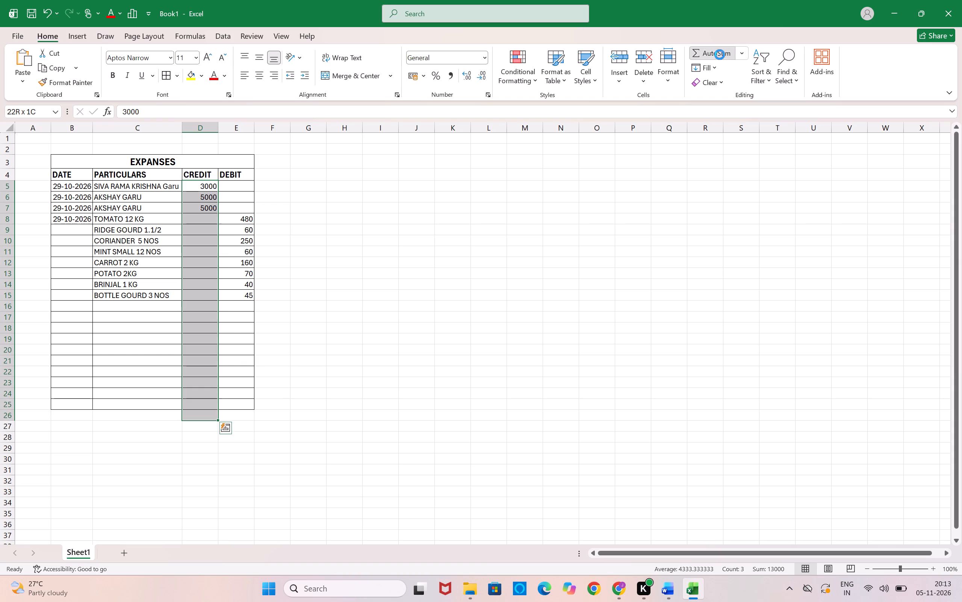
Total the DEBIT column from E5 to E25 with AutoSum, placing the sum in E26 below the table.
left_click(234, 190)
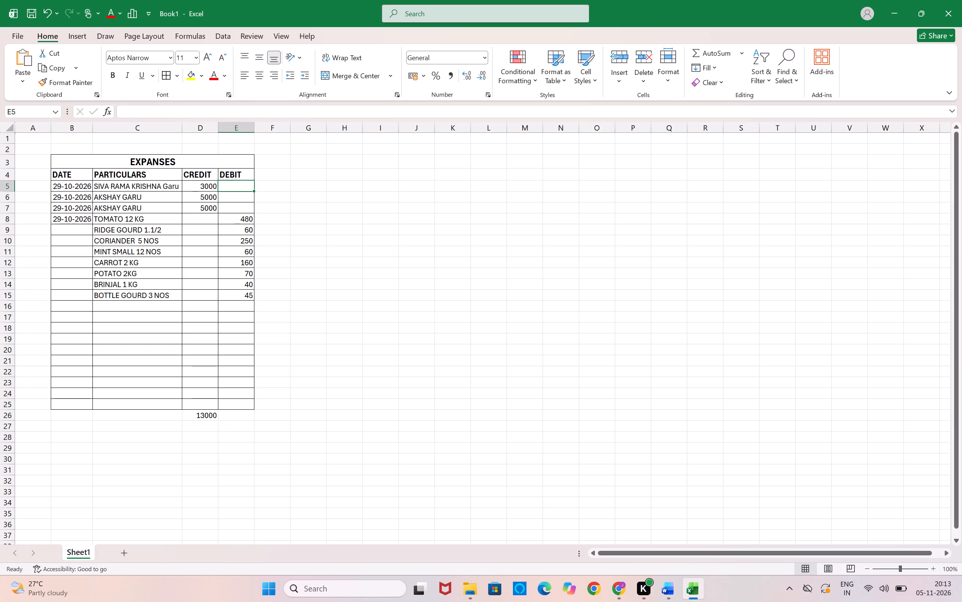
key("shift+Down")
key("shift+Down")
key("shift+Down")
key("shift+Down")
key("shift+Down")
key("shift+Down")
key("shift+Down")
key("shift+Down")
key("shift+Down")
key("shift+Down")
key("shift+Down")
key("shift+Down")
key("shift+Down")
key("shift+Down")
key("shift+Down")
key("shift+Down")
key("shift+Down")
key("shift+Down")
key("shift+Down")
key("shift+Down")
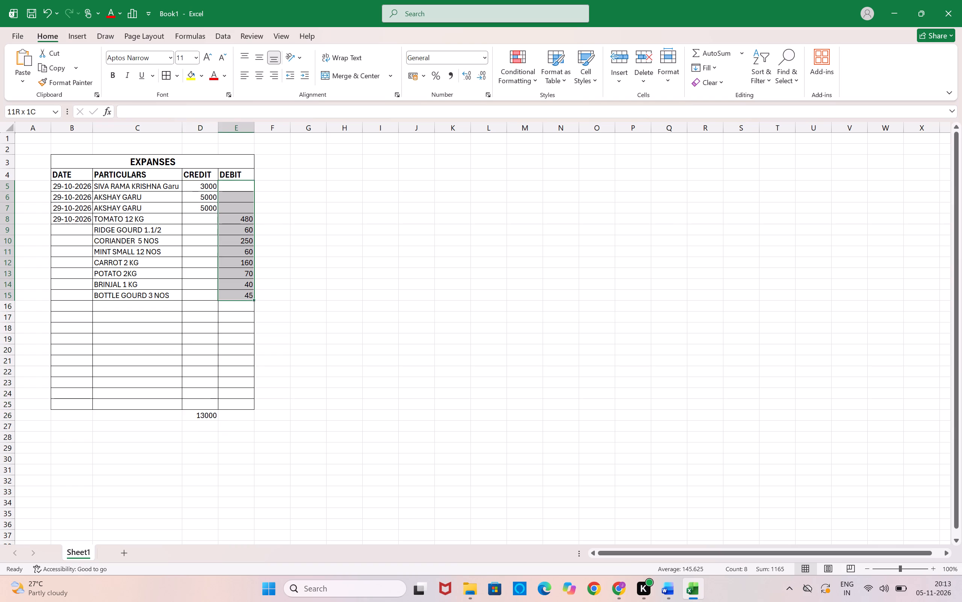
key("shift+Up")
key("shift+Up")
key("shift+Up")
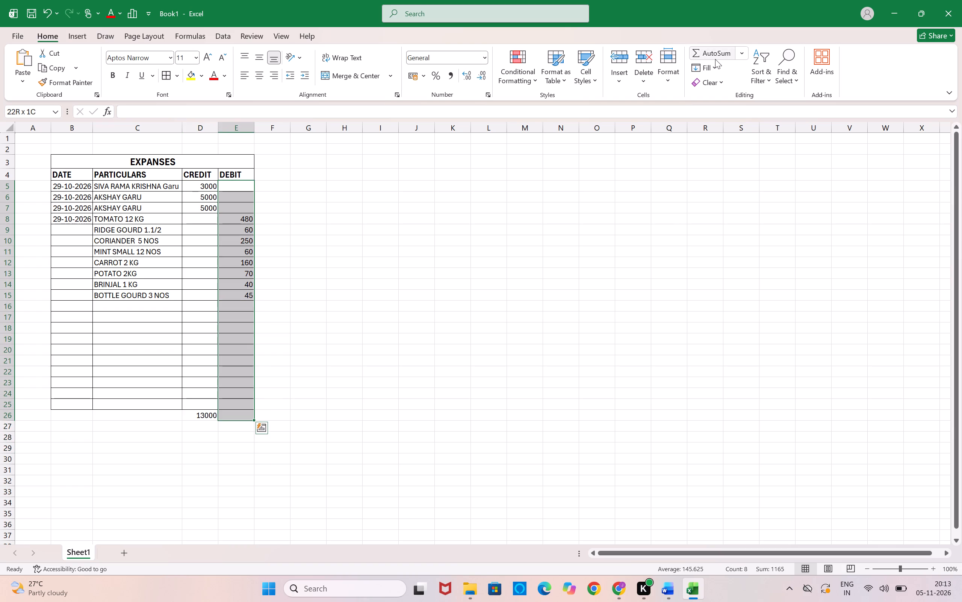
left_click(706, 55)
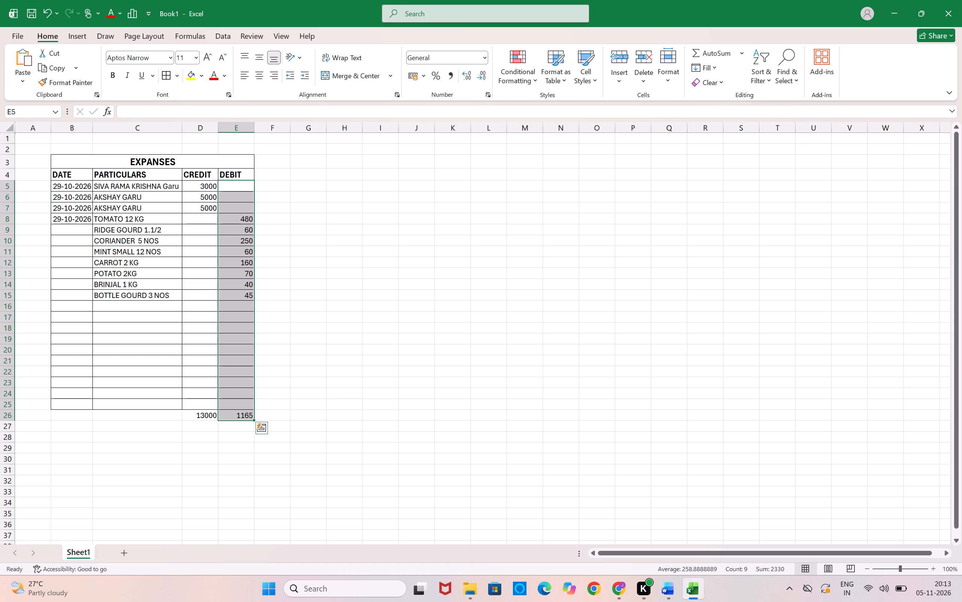
Format the credit and debit totals in D26 and E26 as bold with a font size of 14.
left_click(197, 415)
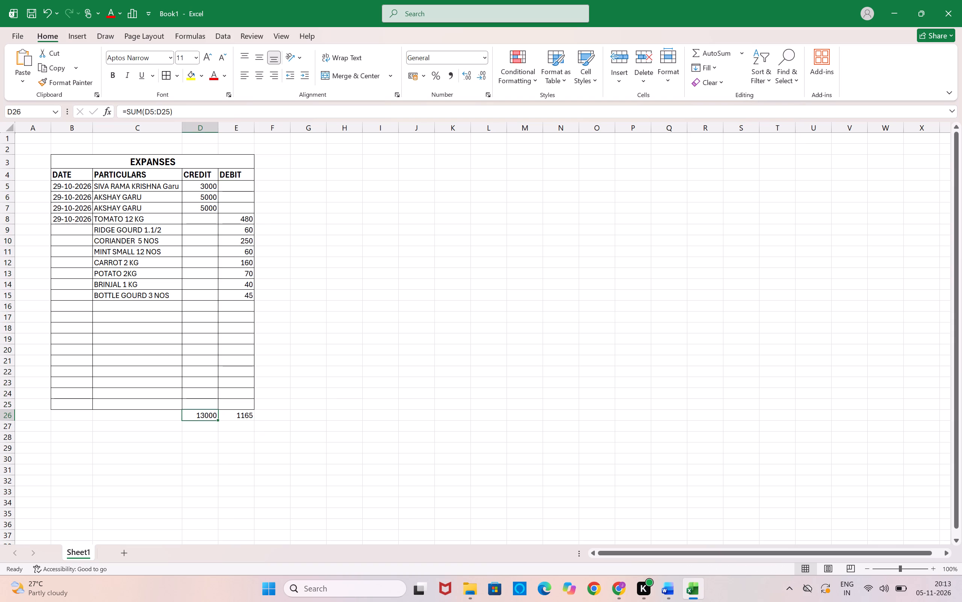
key("shift+Right")
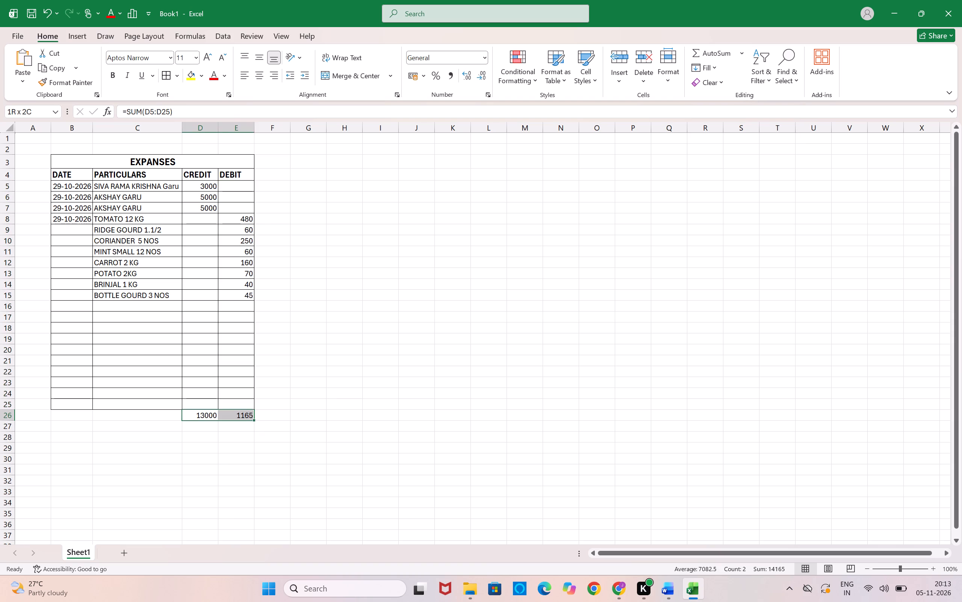
key("shift+Right")
key("shift+Left")
left_click(207, 55)
left_click(207, 55)
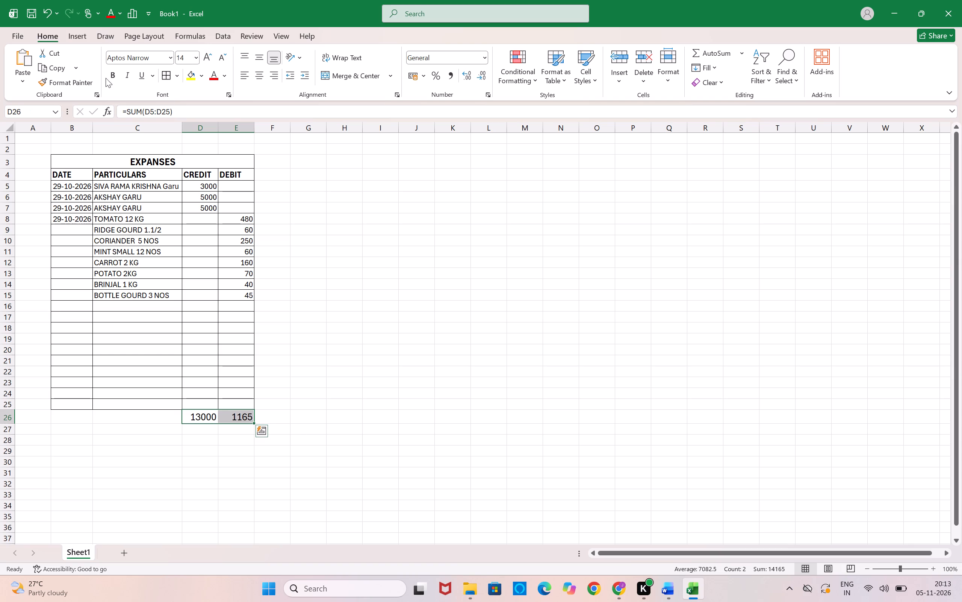
left_click(107, 75)
left_click(206, 83)
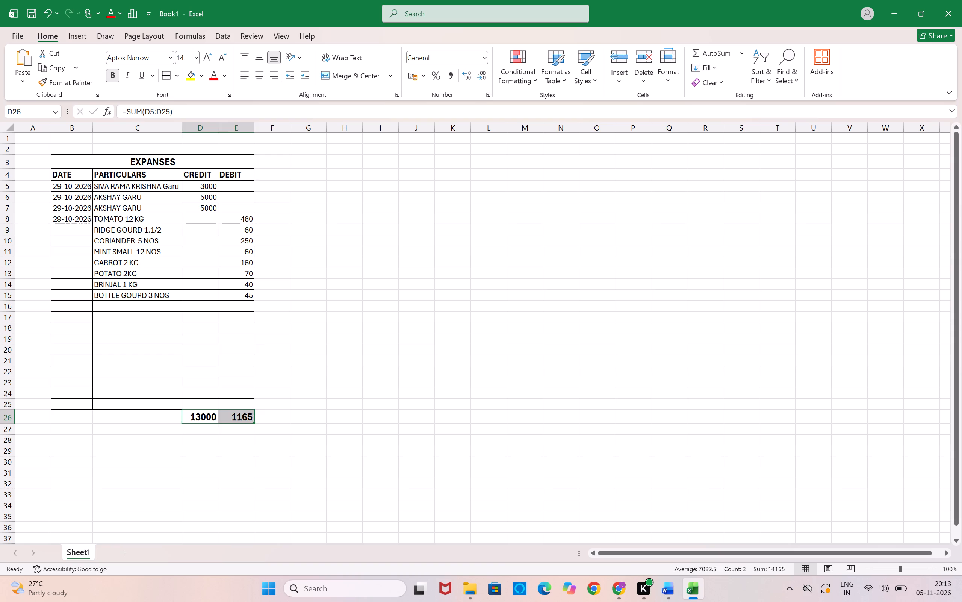
Enter the label TOTAL in cell C26 beside the column sums.
left_click(139, 416)
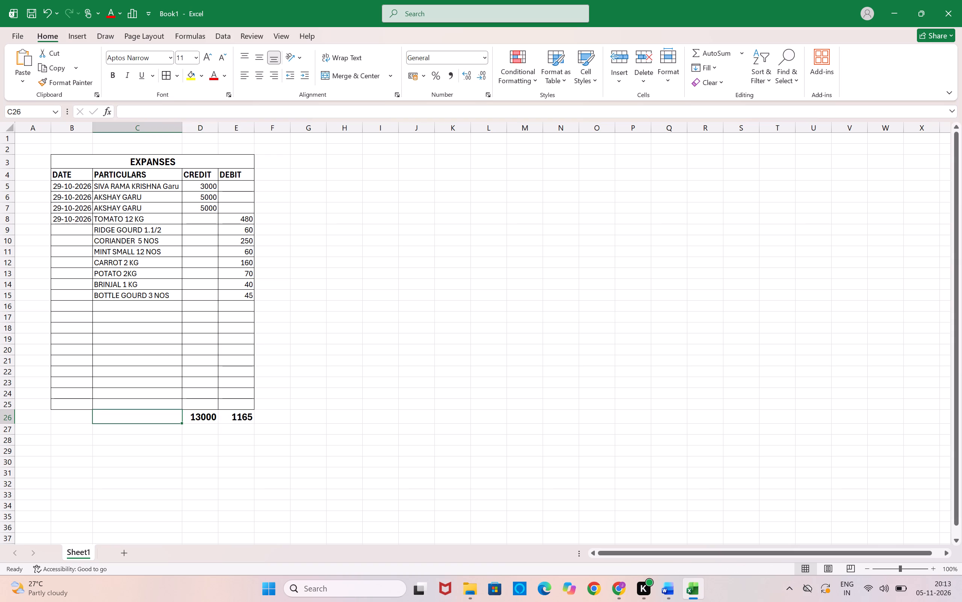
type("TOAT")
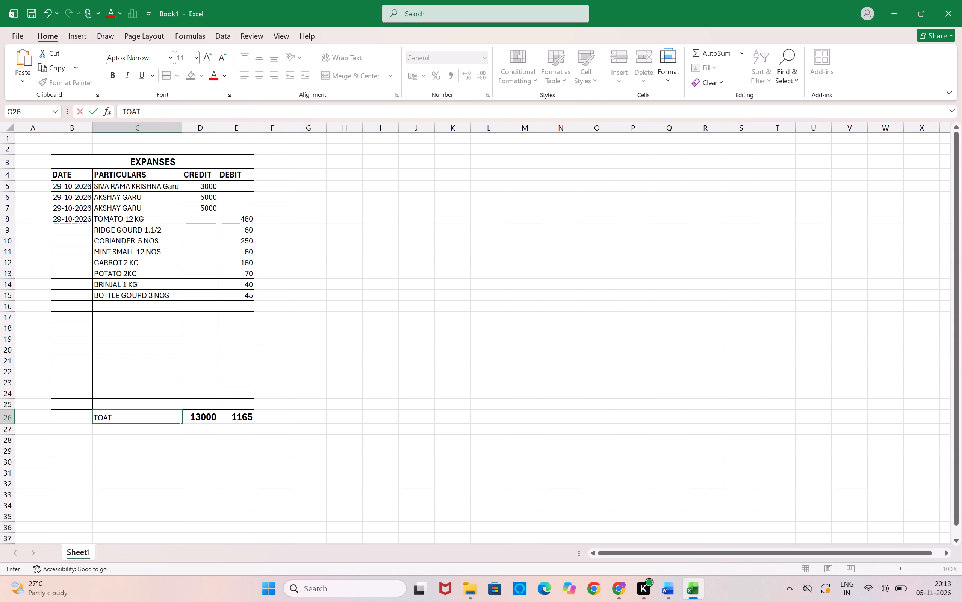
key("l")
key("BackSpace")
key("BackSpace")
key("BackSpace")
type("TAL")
left_click(118, 447)
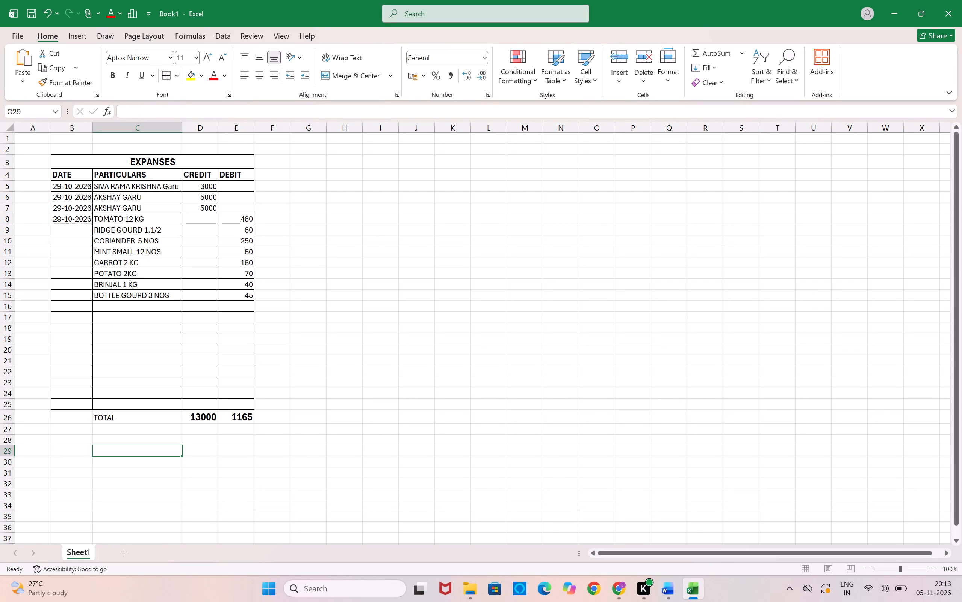
Right-align the TOTAL label in C26, make it bold and increase its font size by one step.
left_click(119, 418)
left_click(275, 76)
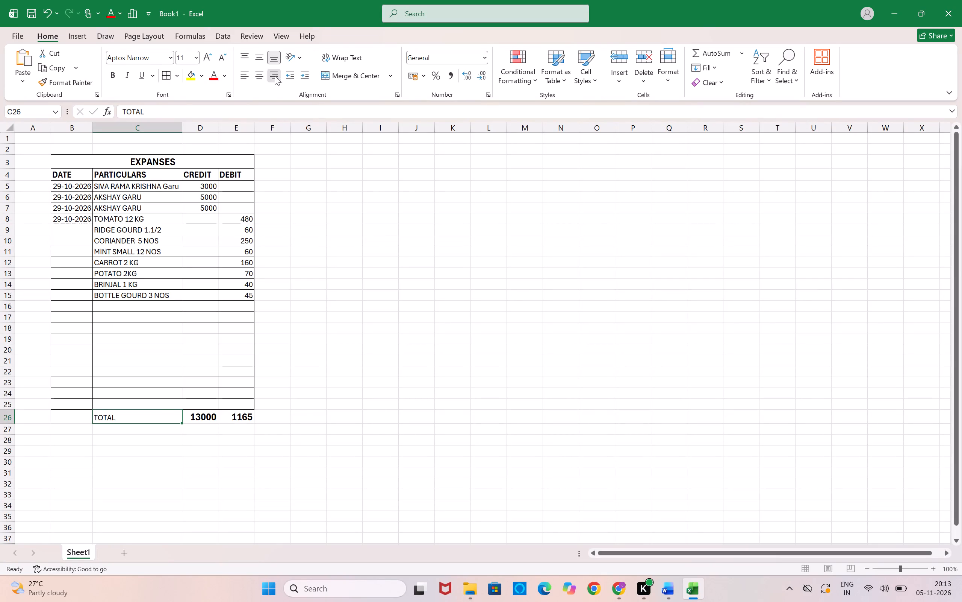
left_click(108, 73)
left_click(209, 57)
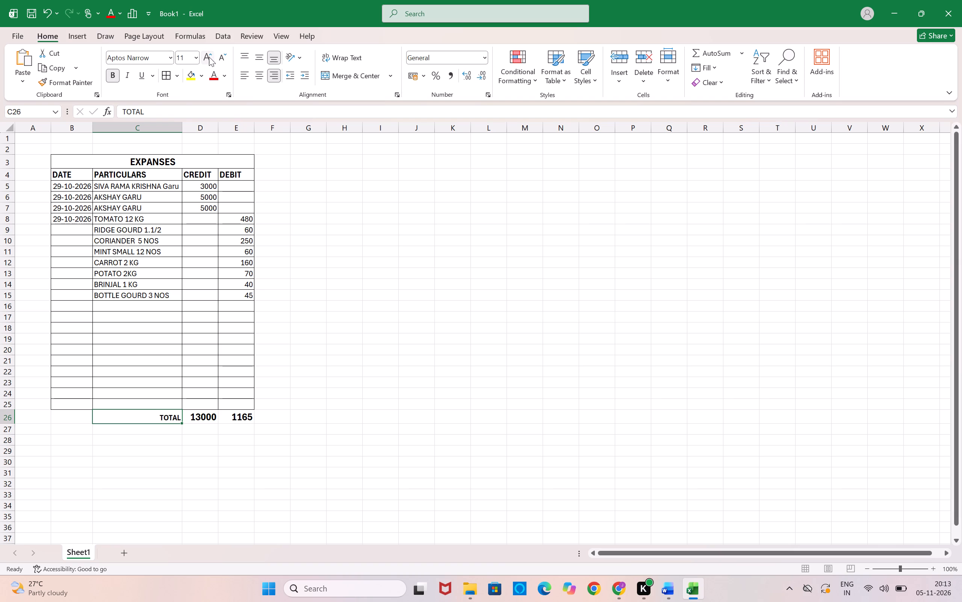
left_click(219, 442)
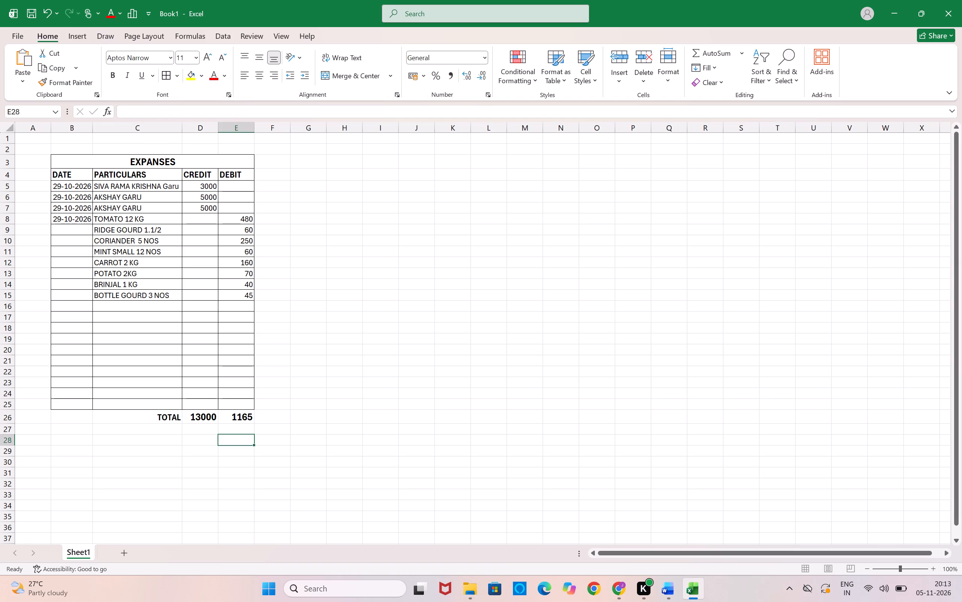
Calculate the balance in F26 by subtracting the debit total from the credit total with =D26-E26.
left_click(269, 417)
key("equal")
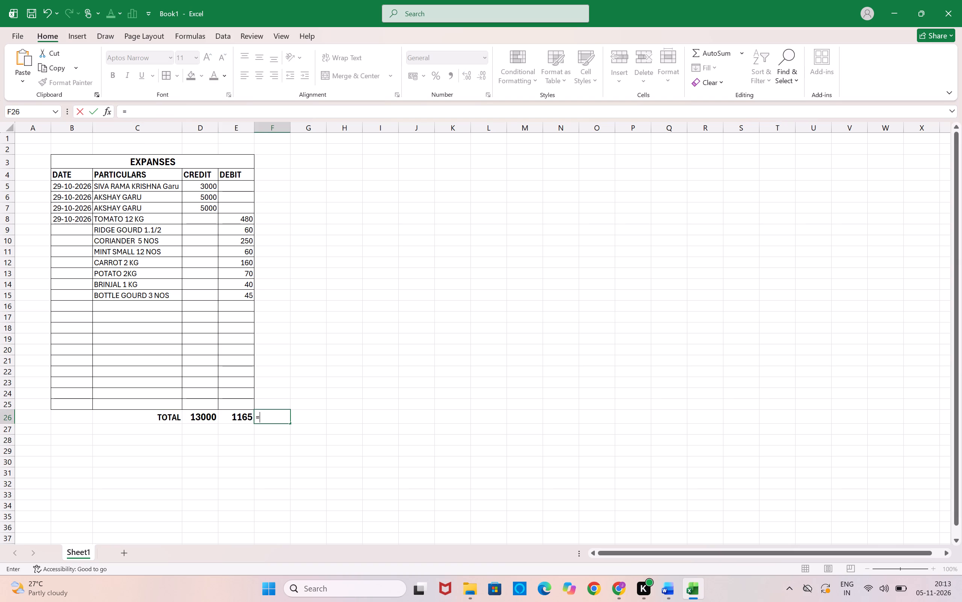
left_click(197, 422)
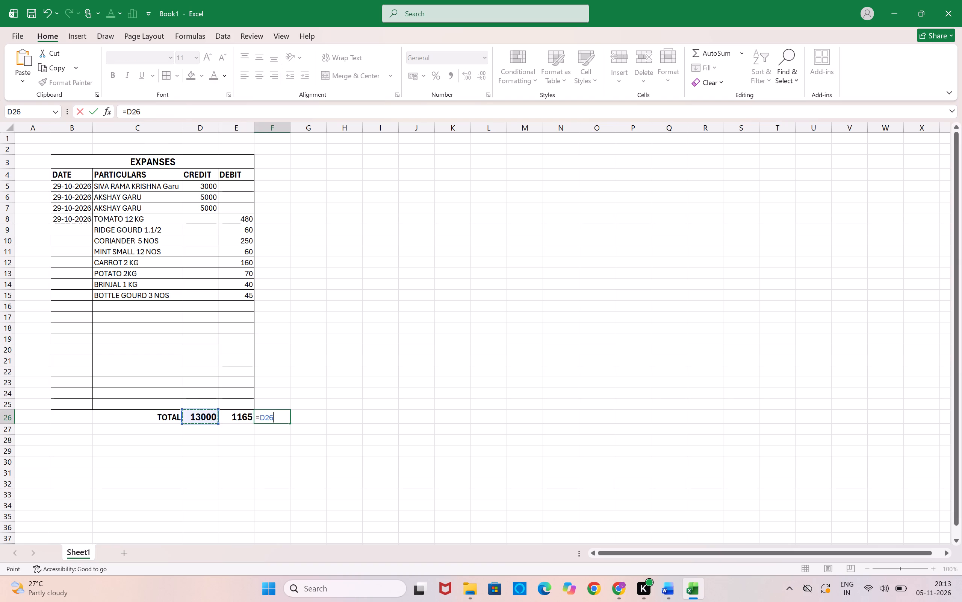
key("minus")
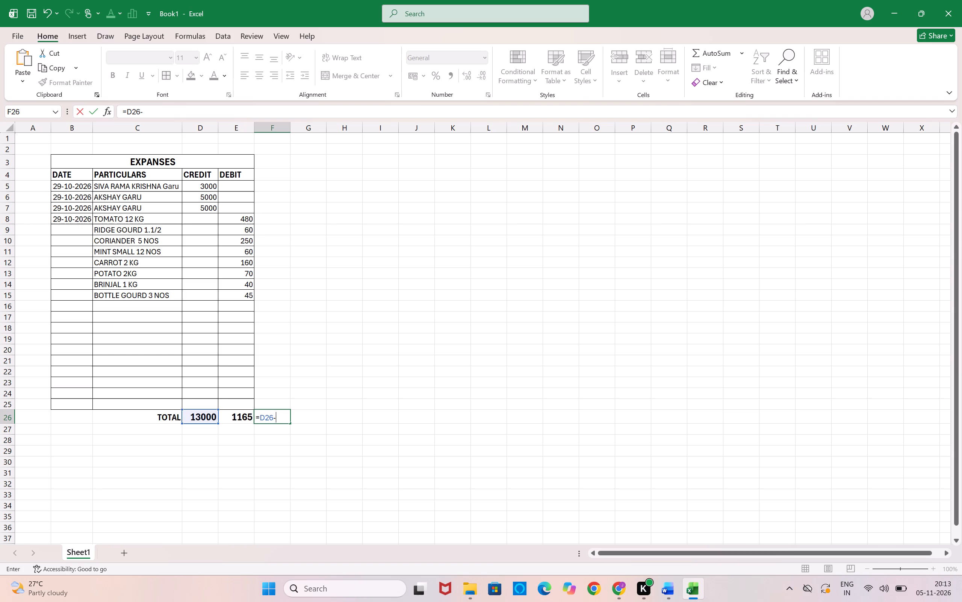
left_click(240, 416)
key("Return")
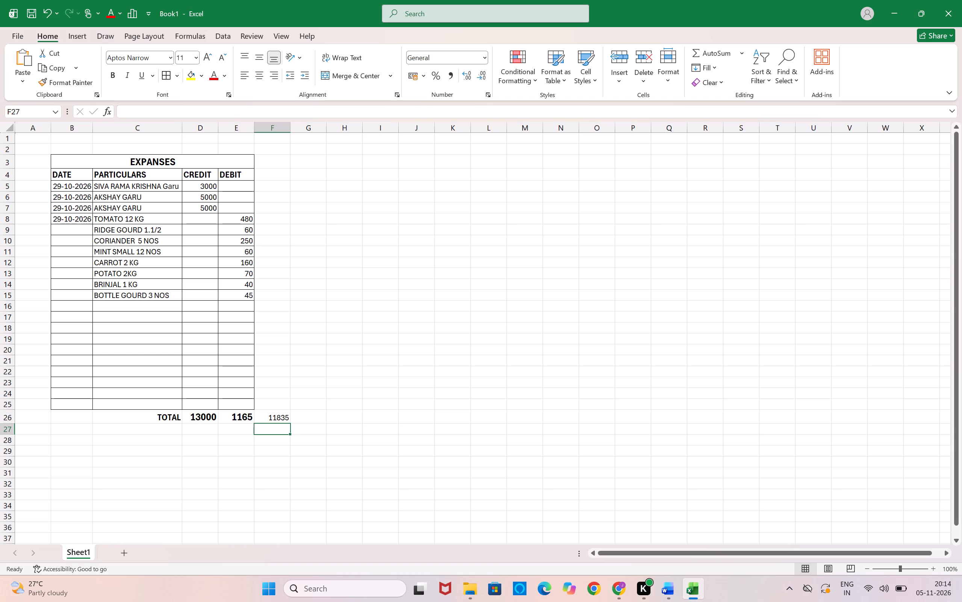
Enter the person's name followed by TIFEN as the particulars in cell C17, leaving row 16 blank.
left_click(64, 310)
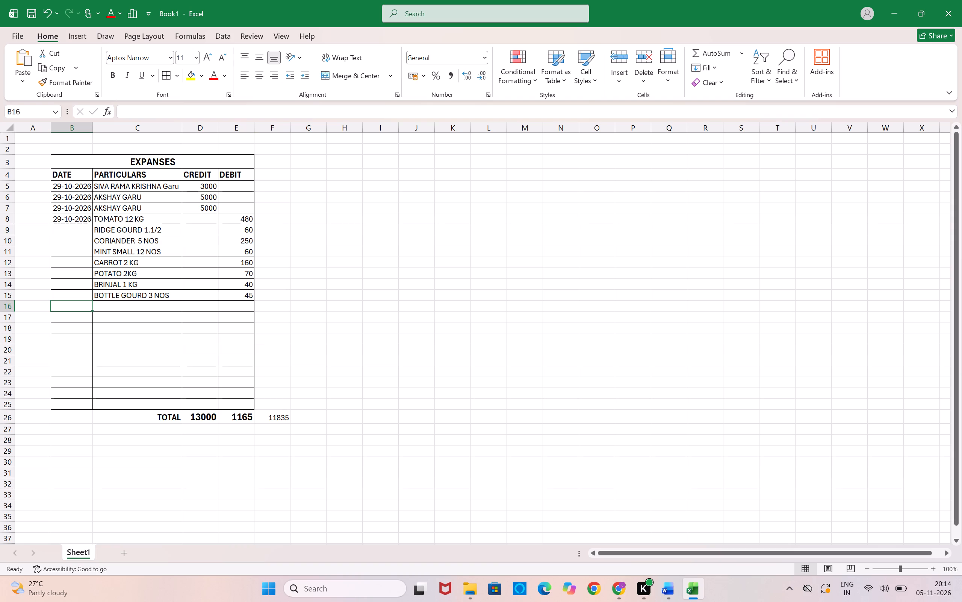
left_click(103, 318)
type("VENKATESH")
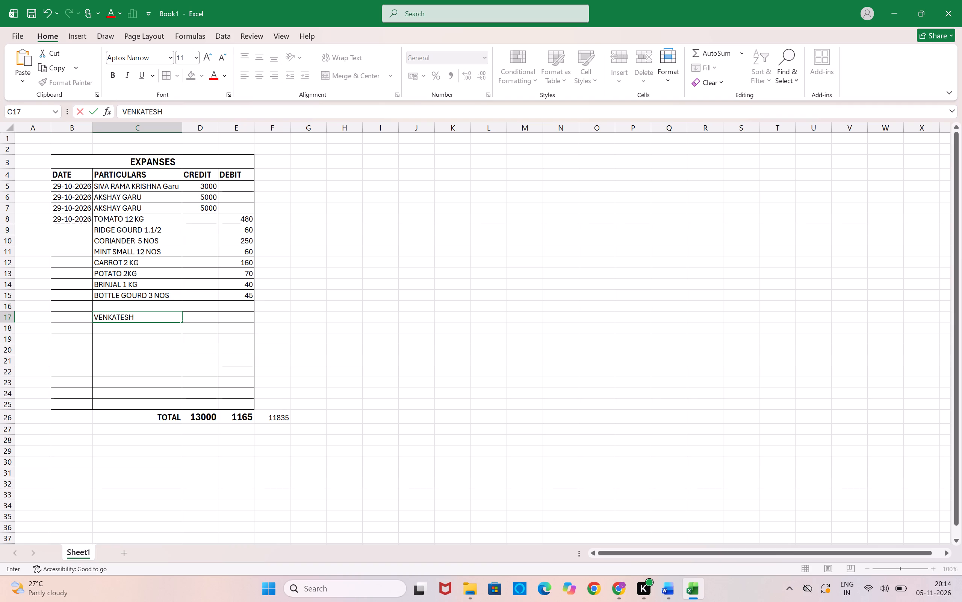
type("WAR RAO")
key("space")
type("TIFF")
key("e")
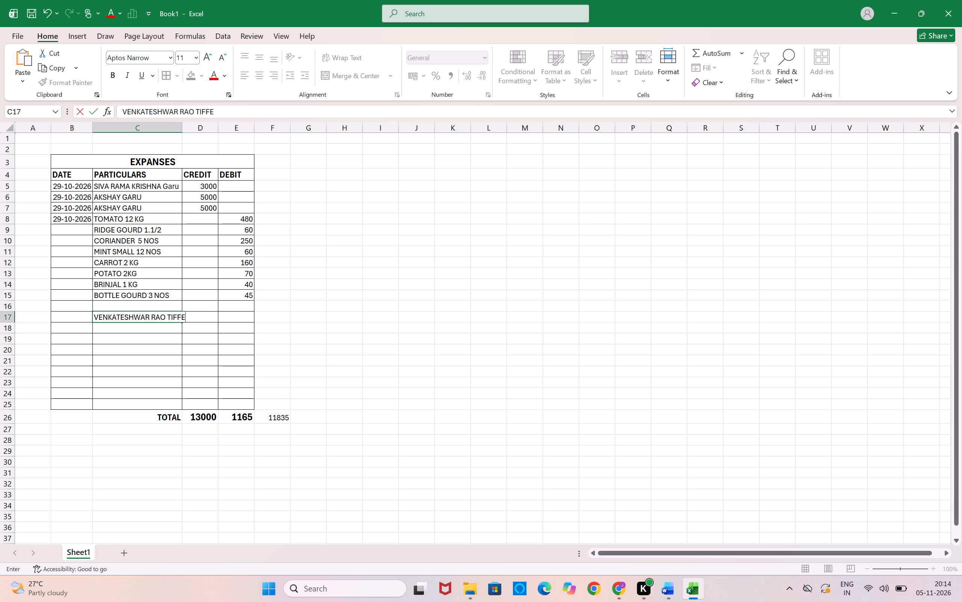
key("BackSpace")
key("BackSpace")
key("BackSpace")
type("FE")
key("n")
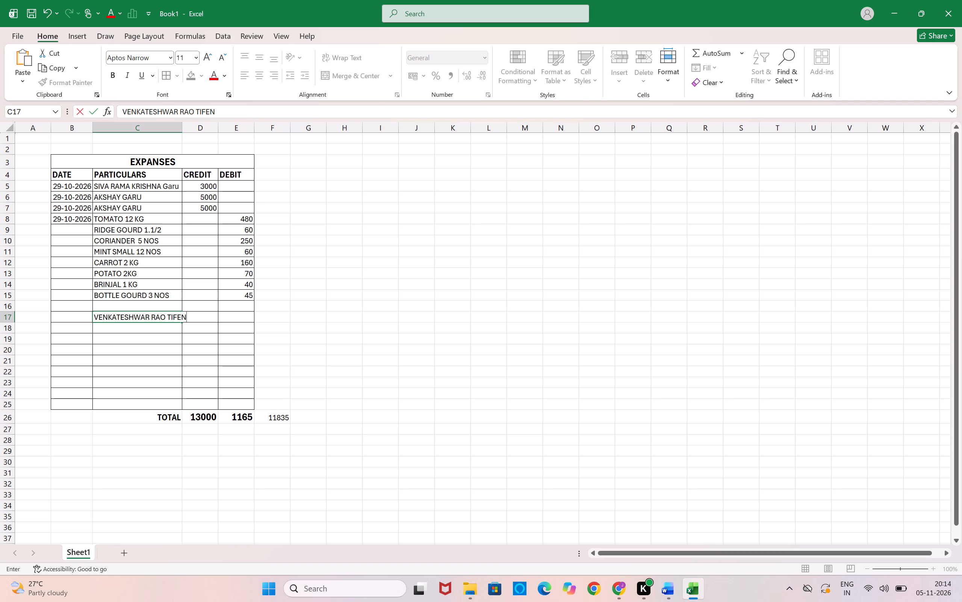
left_click(177, 345)
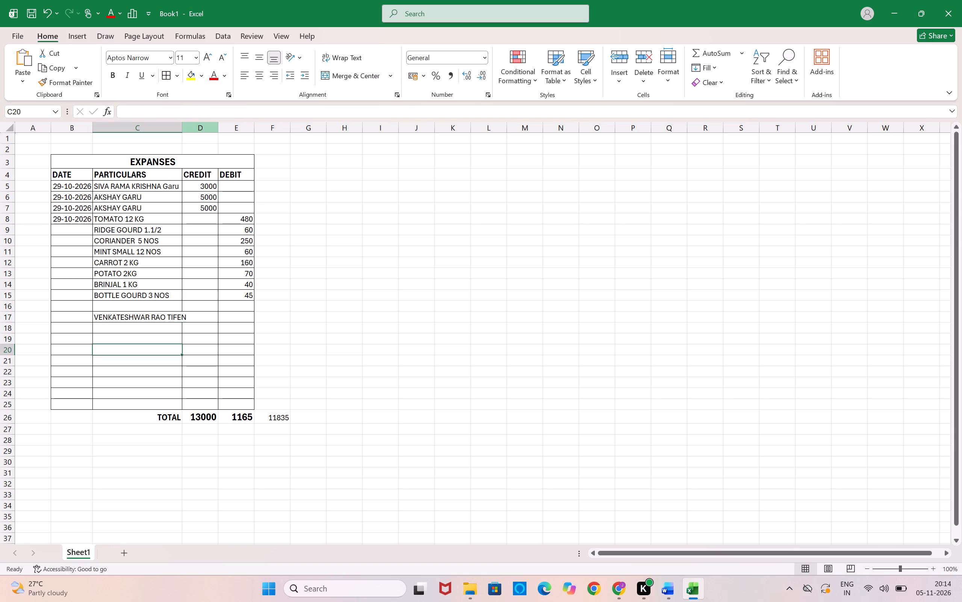
AutoFit the width of the PARTICULARS column to its longest entry and select cell C18.
double_click(183, 132)
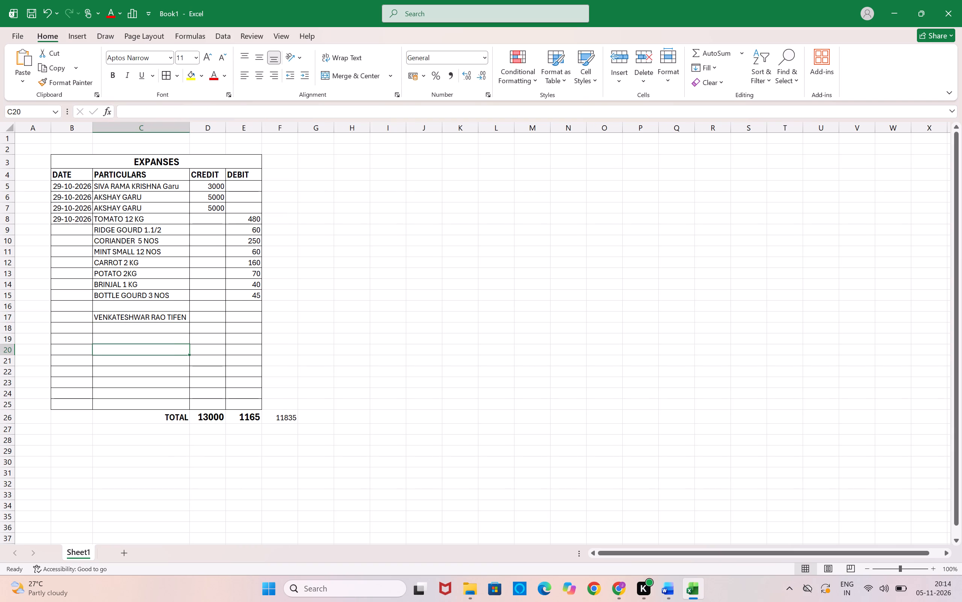
left_click(110, 328)
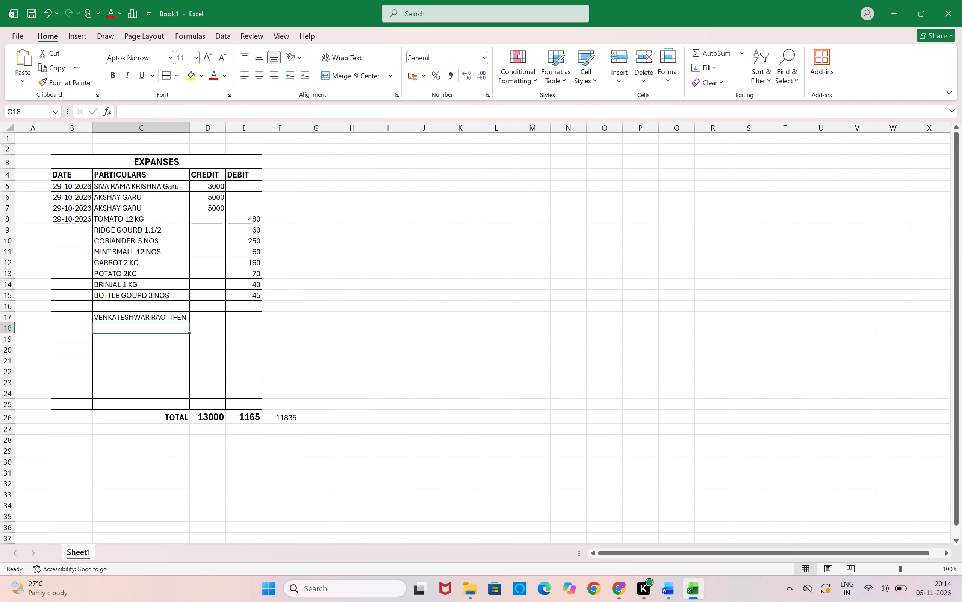
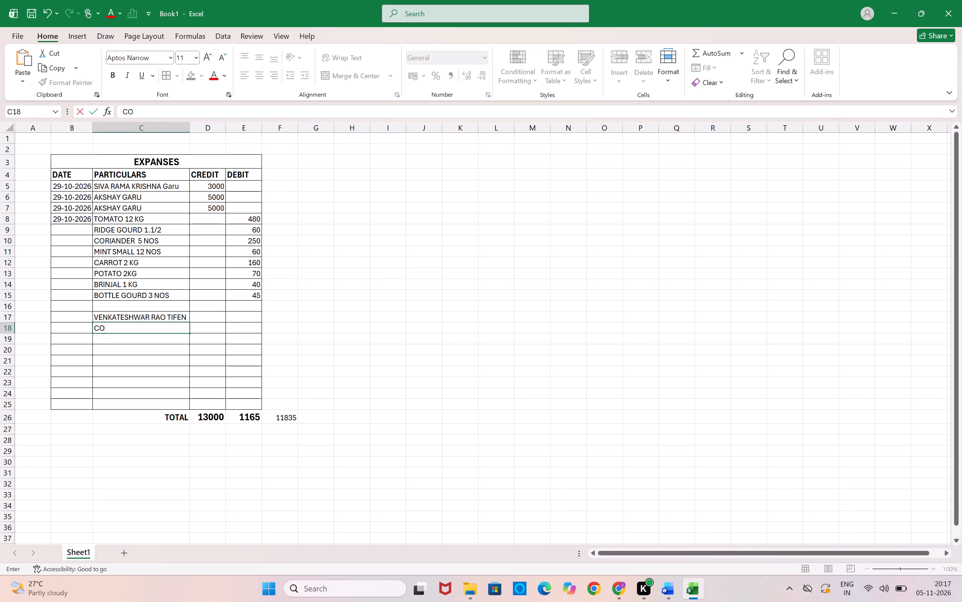
Complete the particulars in cell C18 as COCKING PURPOSE.
type("CKING")
key("space")
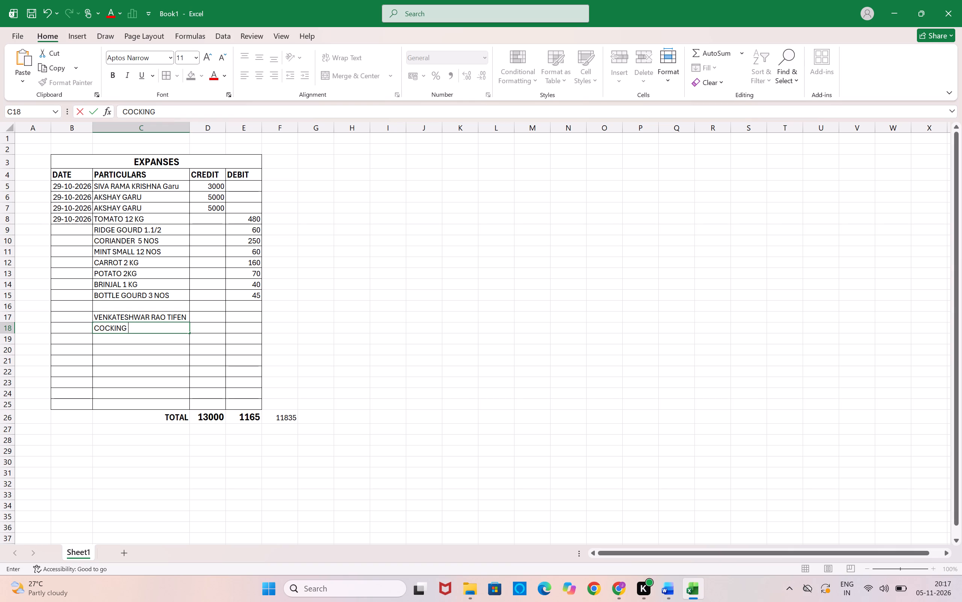
type("PRO")
key("BackSpace")
key("BackSpace")
type("UR")
type("POS")
key("e")
key("space")
Correct the spelling of the first word in C18 so the entry reads COOKING PURPOSE.
left_click(103, 327)
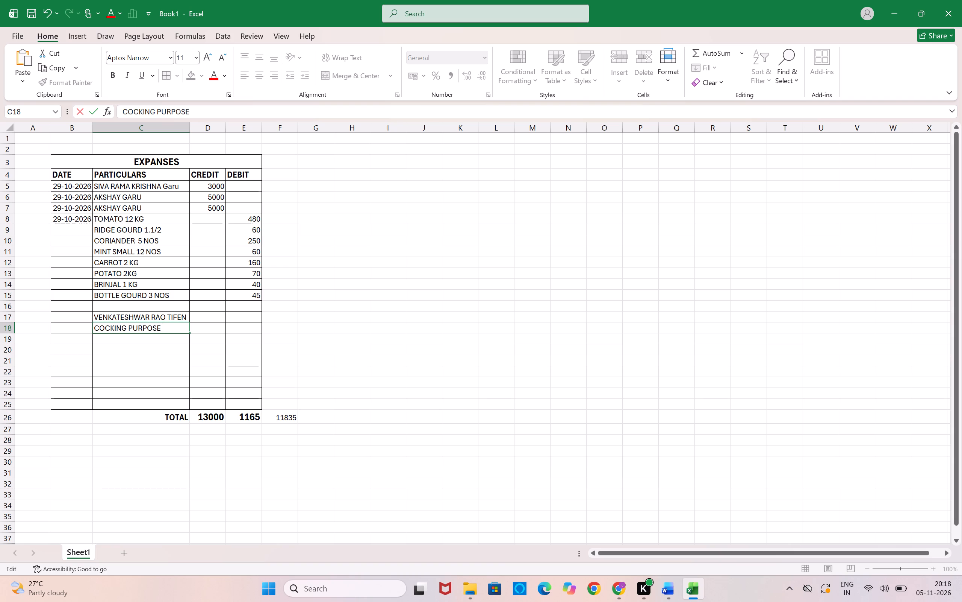
key("0")
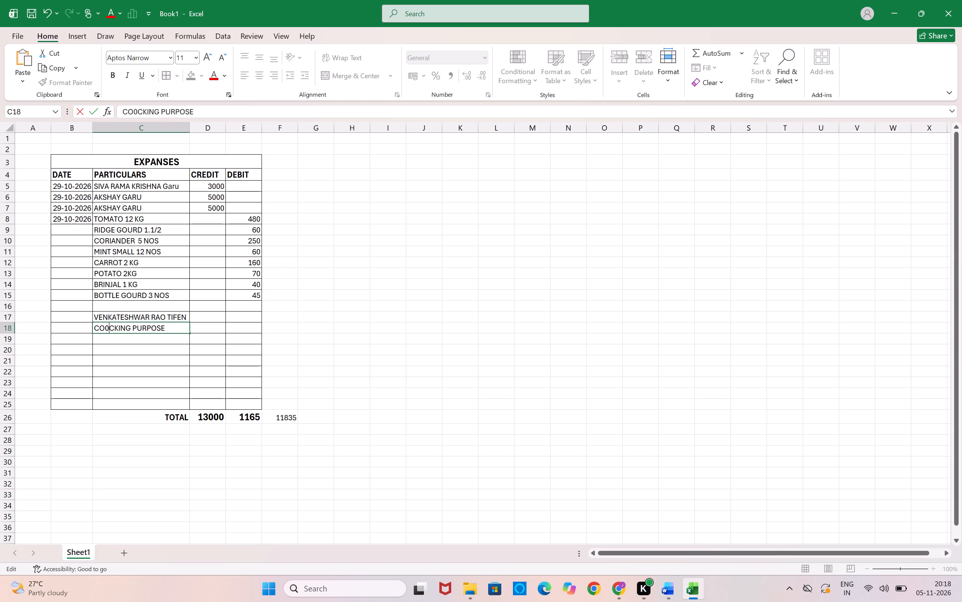
key("BackSpace")
key("o")
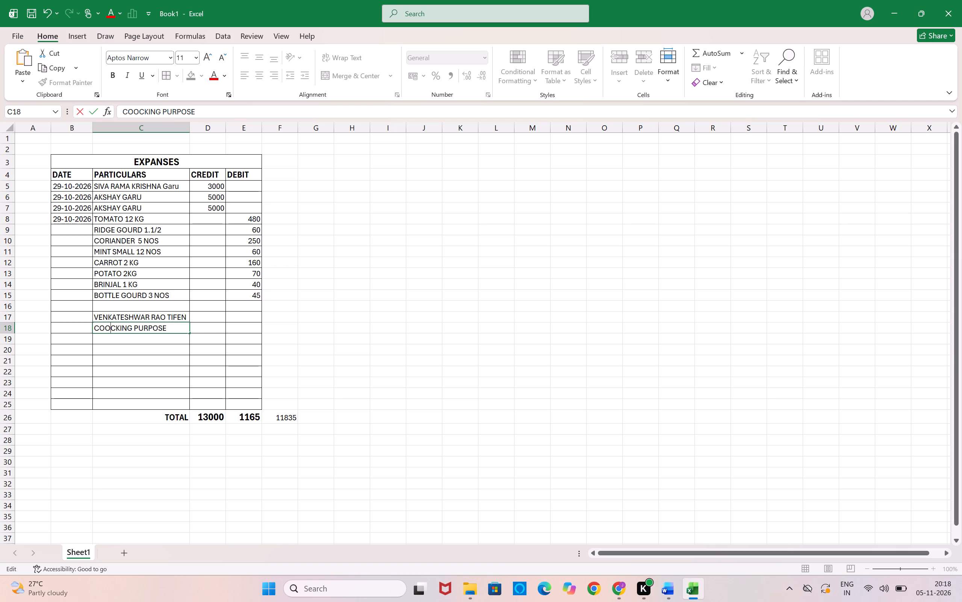
left_click(115, 330)
key("Right")
key("BackSpace")
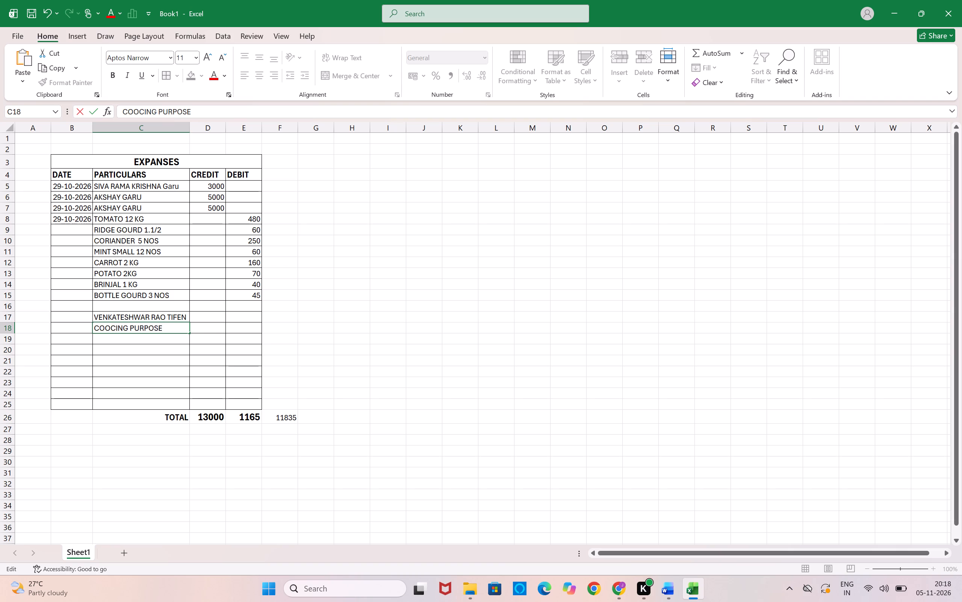
key("BackSpace")
key("k")
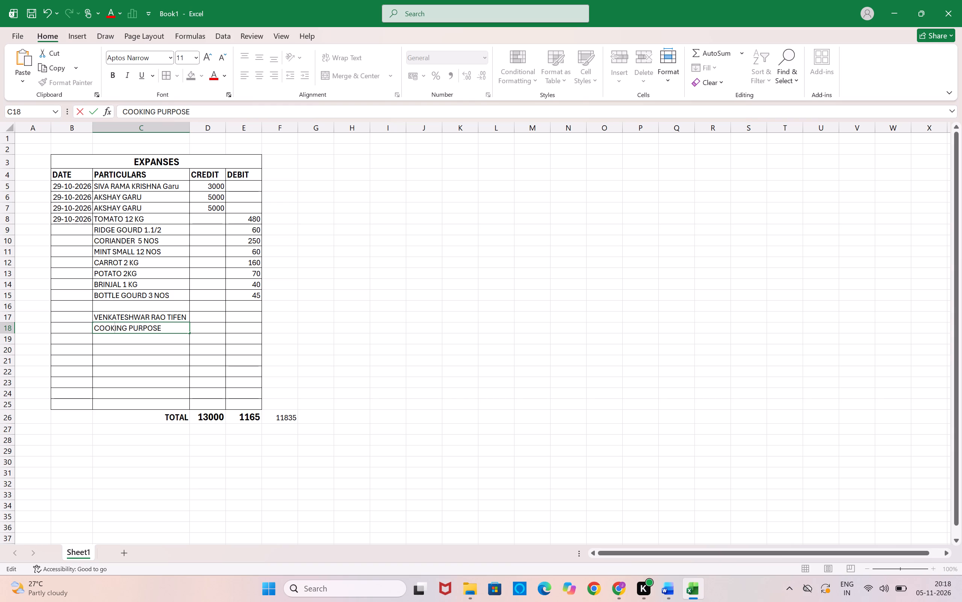
left_click(112, 355)
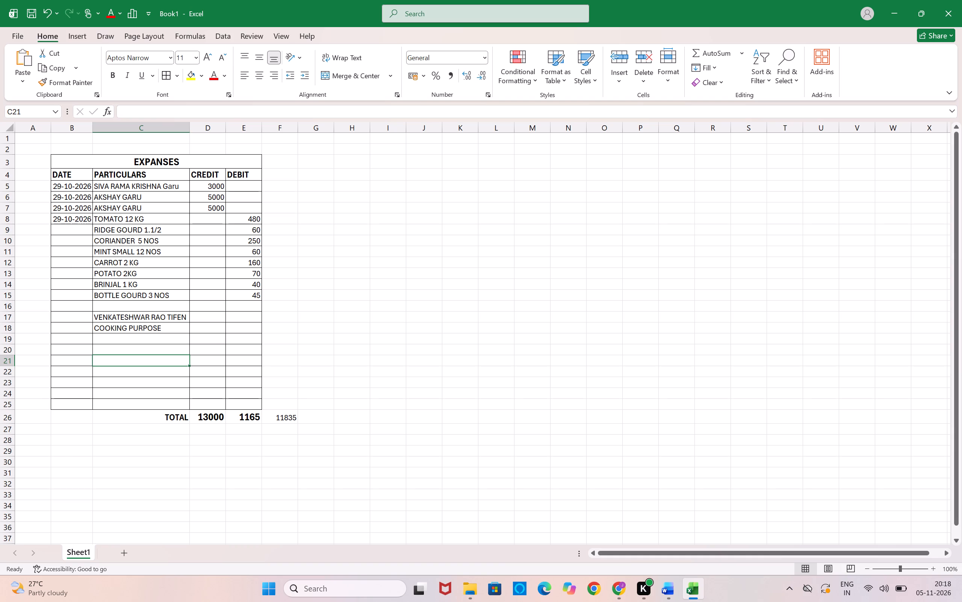
Append STICKS 60X13 to the COOKING PURPOSE entry in cell C18.
left_click(131, 324)
left_click(197, 119)
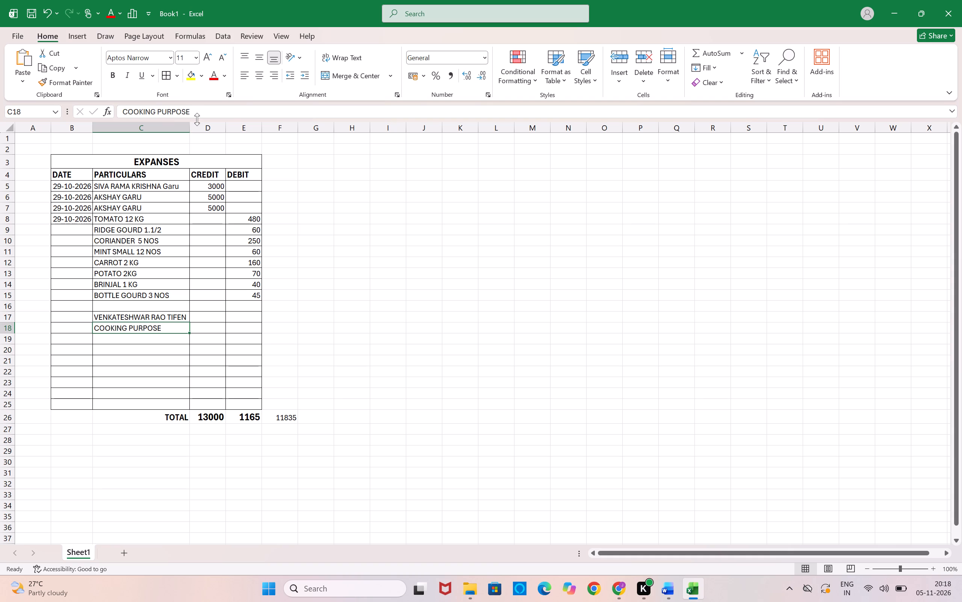
left_click(204, 109)
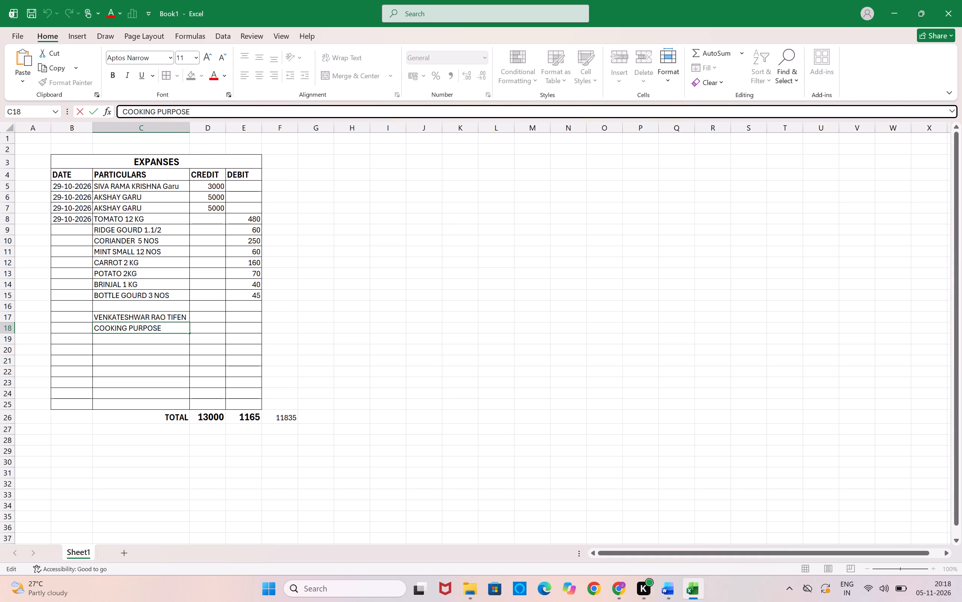
type("STI")
type("CK")
type("S")
key("space")
type("60")
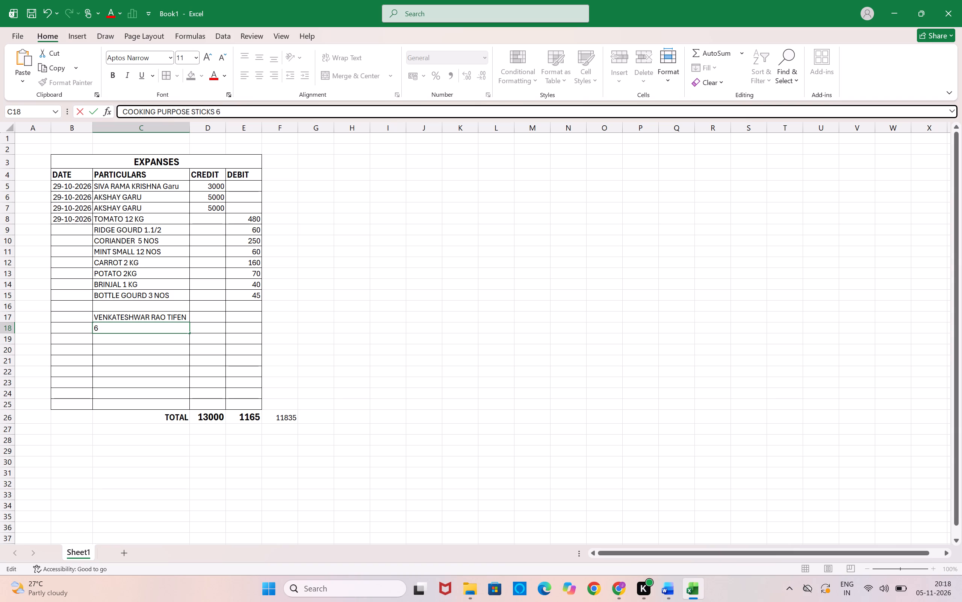
key("x")
type("13")
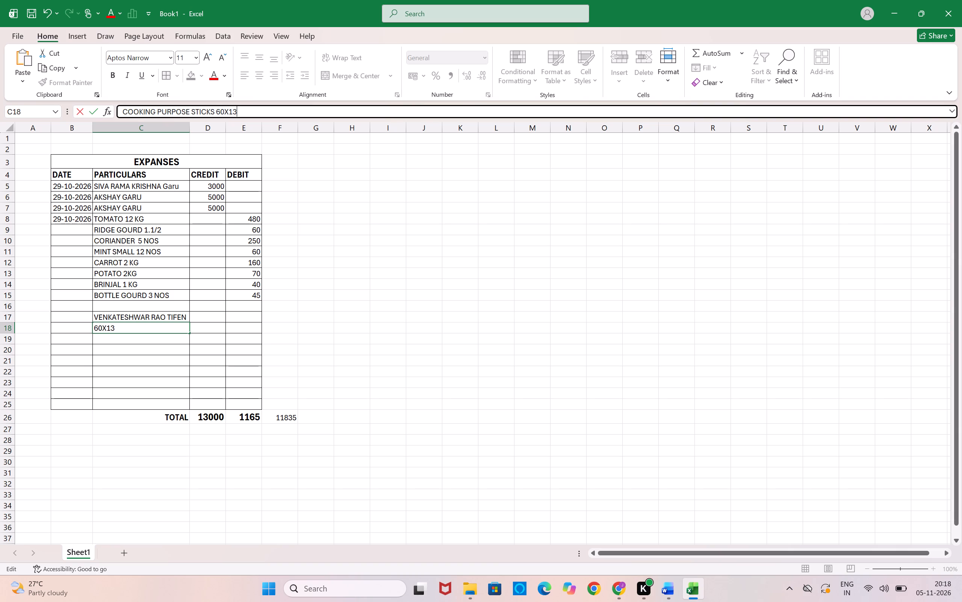
Enclose 60X13 in spaced parentheses in C18 and append & TRAN SPORT to the end of the entry.
left_click(216, 114)
type("(")
key("space")
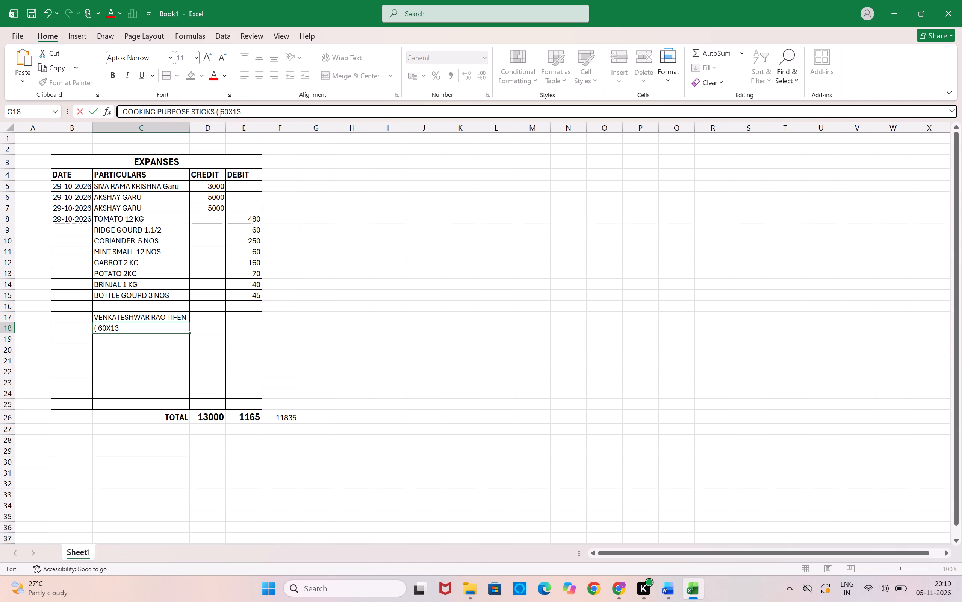
left_click(252, 115)
key("space")
type(")")
key("space")
type("& TRAN SPORT")
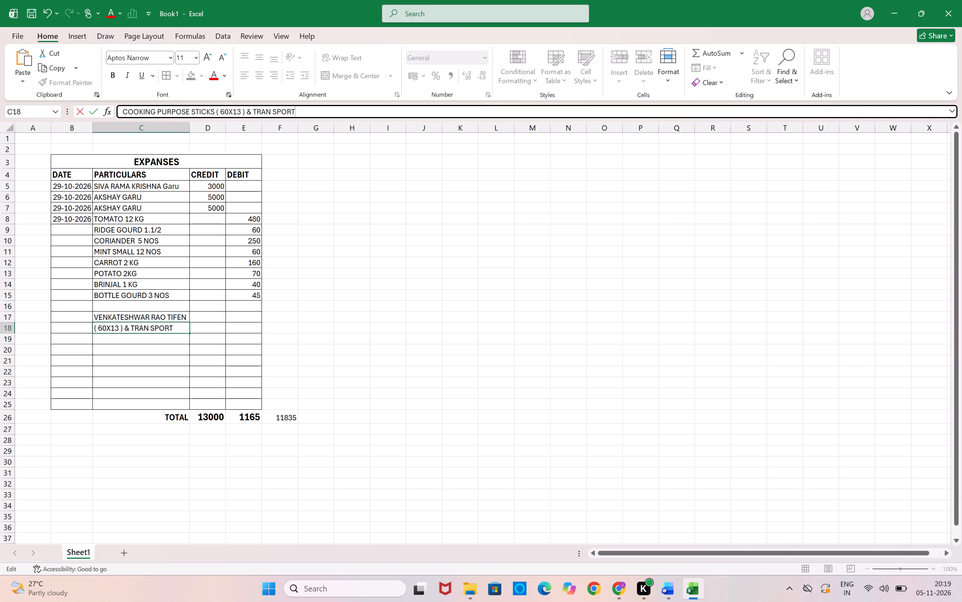
left_click(229, 325)
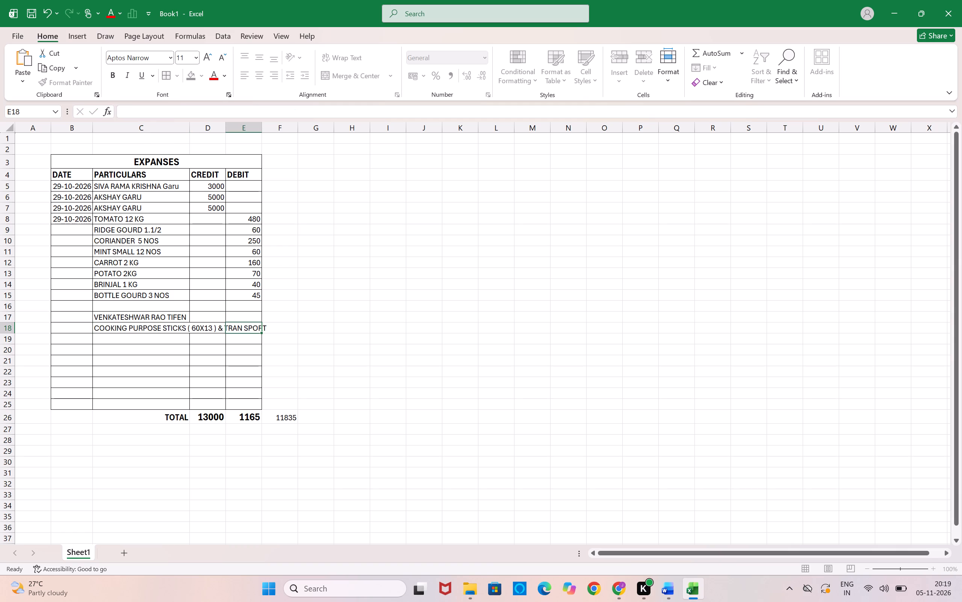
AutoFit the width of the PARTICULARS column to its longest entry.
double_click(189, 129)
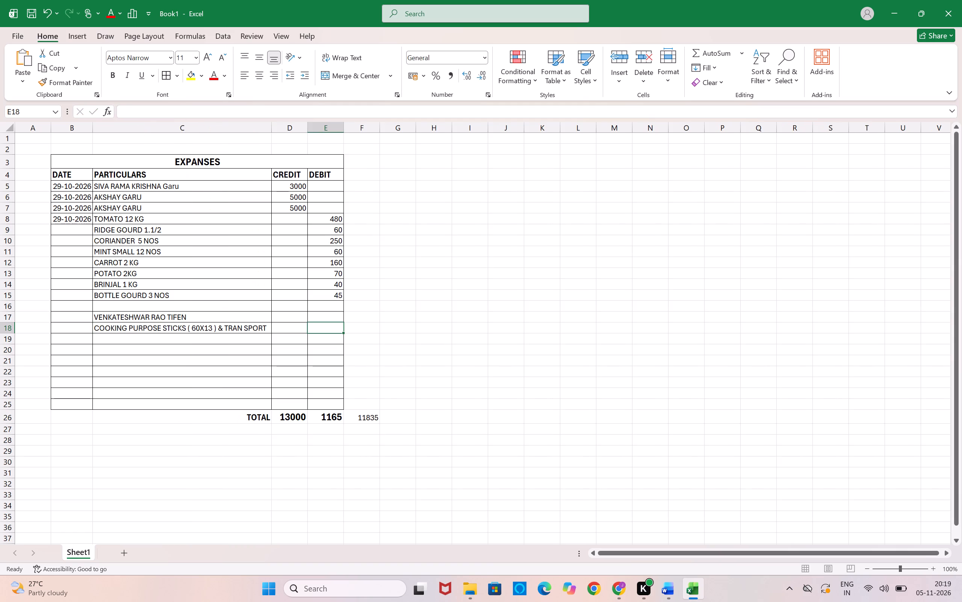
Enter debits of 40 in E17 for the TIFEN entry and 880 in E18 for the cooking sticks and transport.
left_click(326, 316)
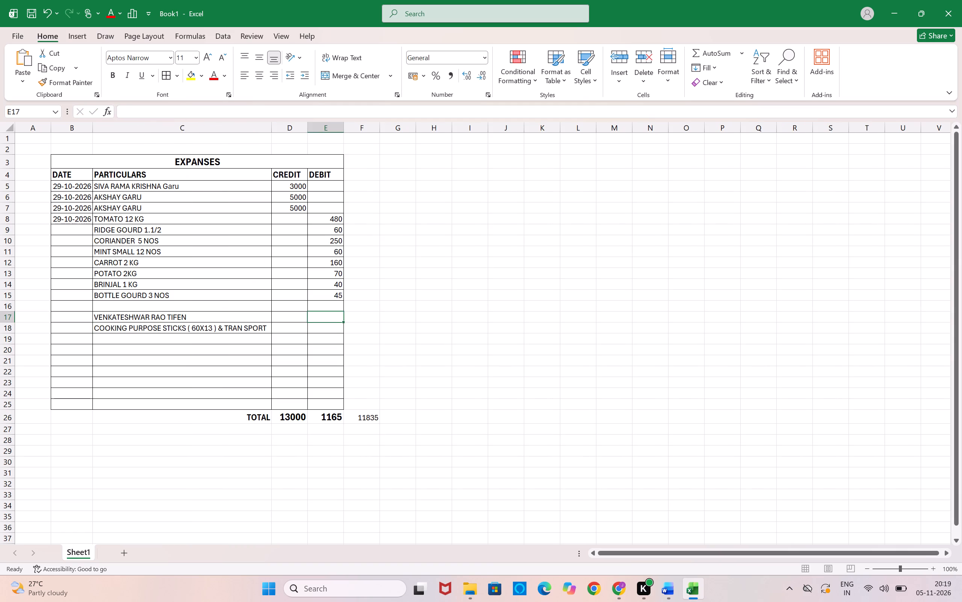
type("40")
key("Down")
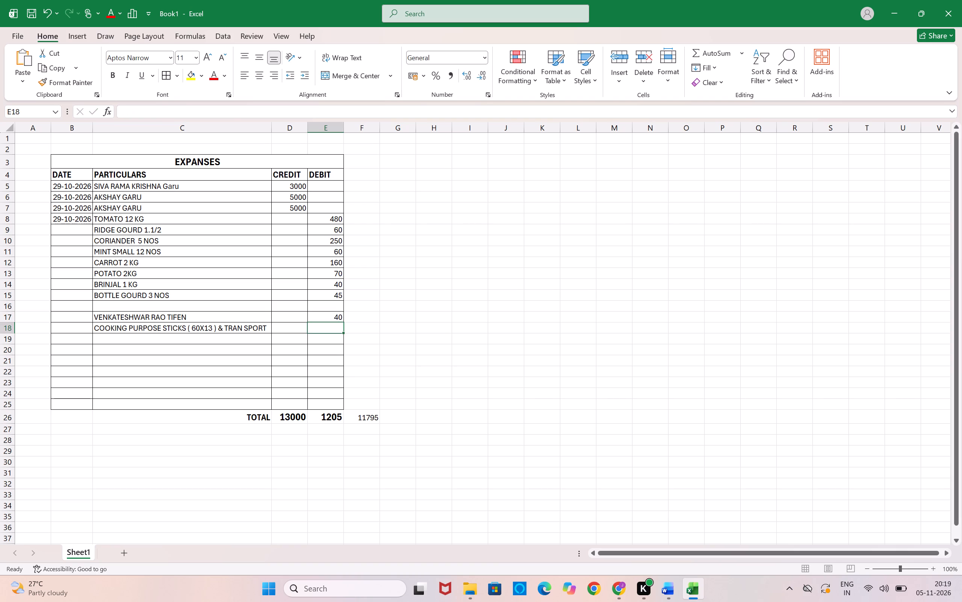
type("880")
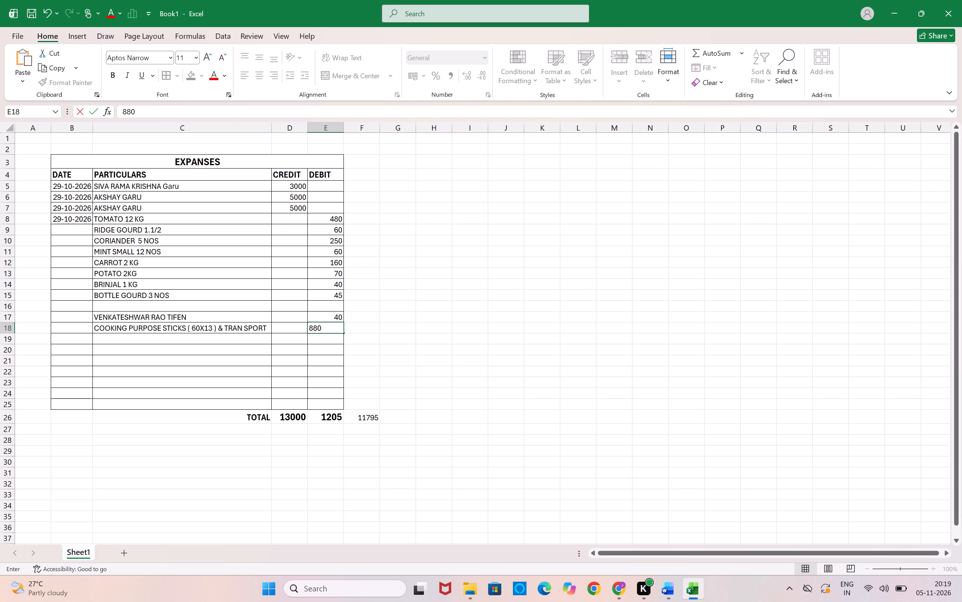
Add a row 19 expense with MIXXER REPAIR as the particulars in C19 and a debit of 160 in E19.
left_click(127, 334)
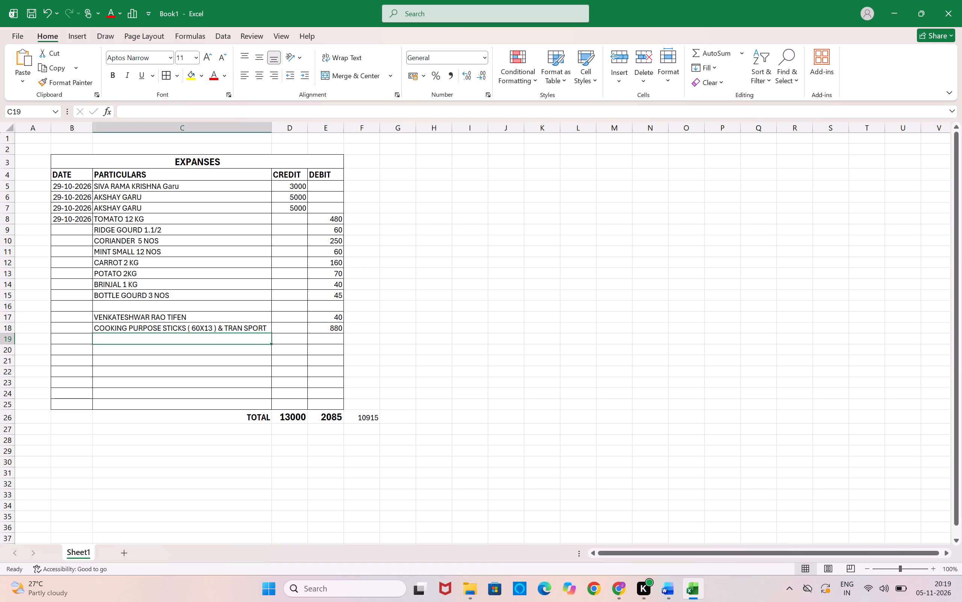
type("MIXX")
type("ER")
key("space")
type("REPAI")
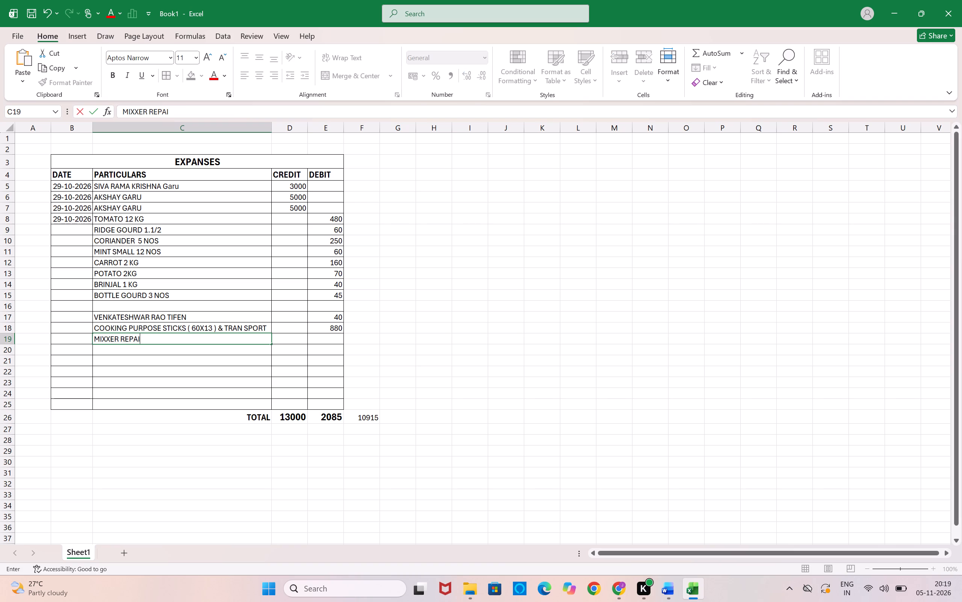
type("R")
key("space")
left_click(321, 342)
type("160")
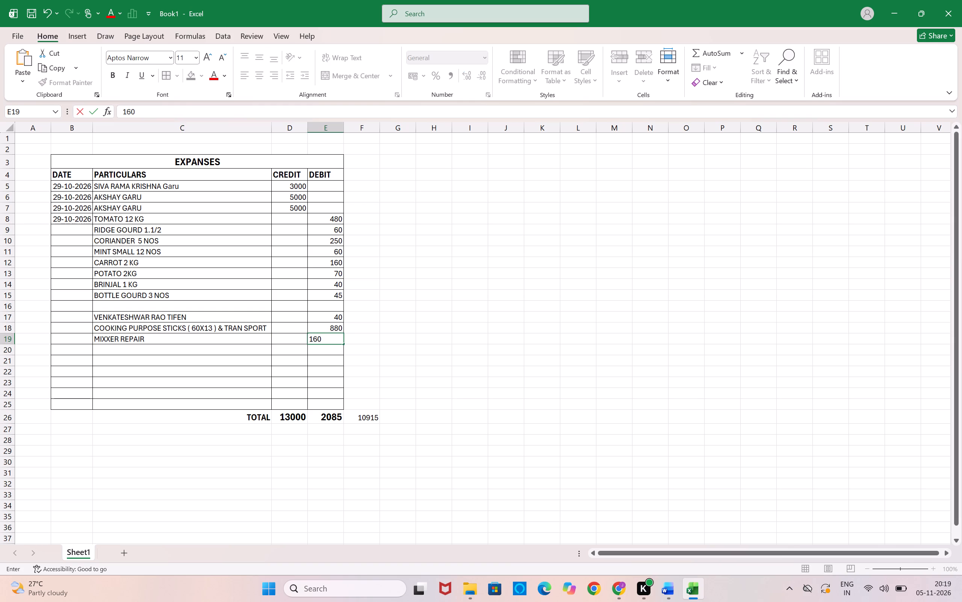
Correct the particulars in C19 to MIXER REPAIR.
left_click(101, 344)
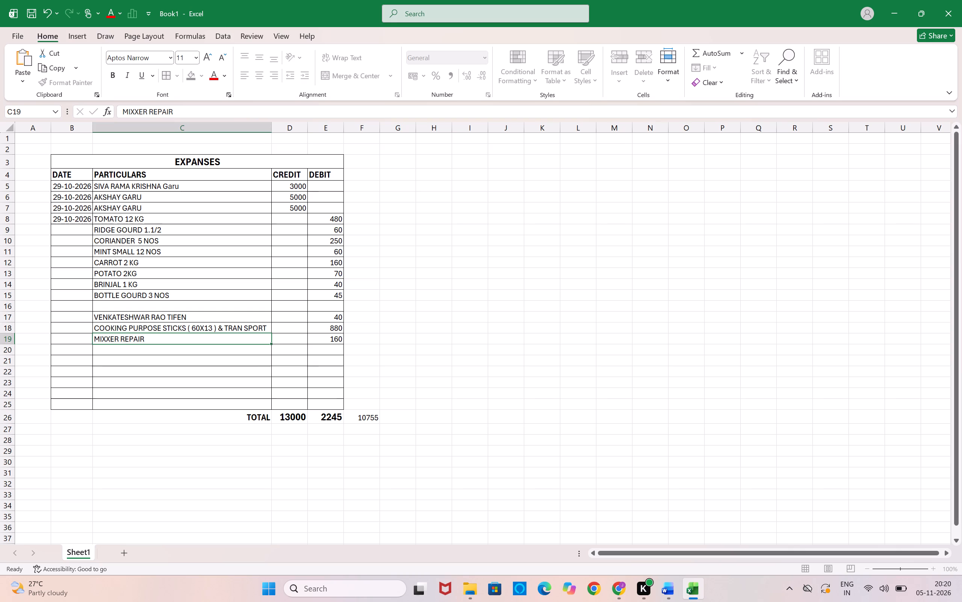
left_click(133, 116)
key("BackSpace")
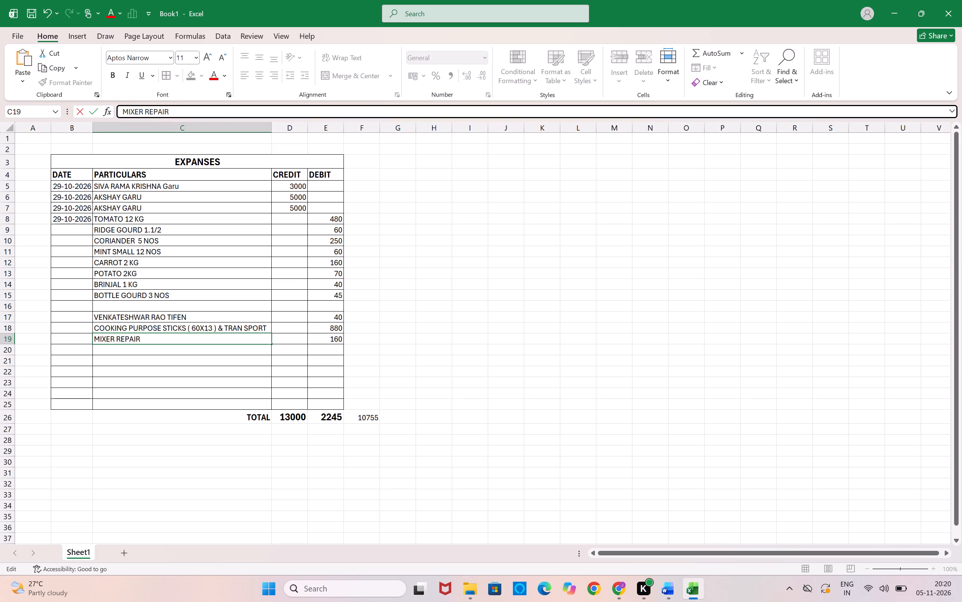
Add a row 20 expense with COOKING FEMAIL ADVANCE as the particulars in C20 and a debit of 2000 in E20.
left_click(105, 354)
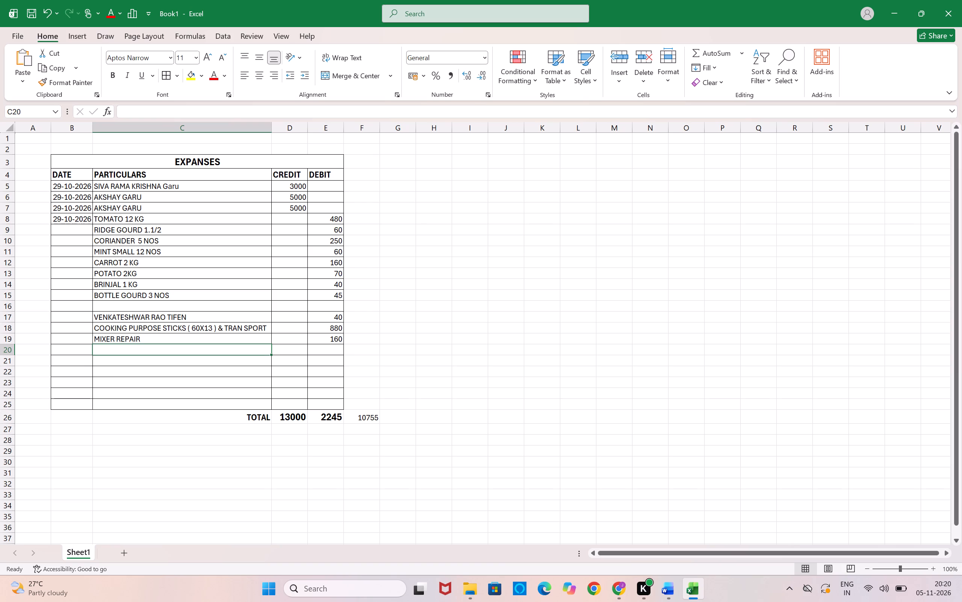
type("COO")
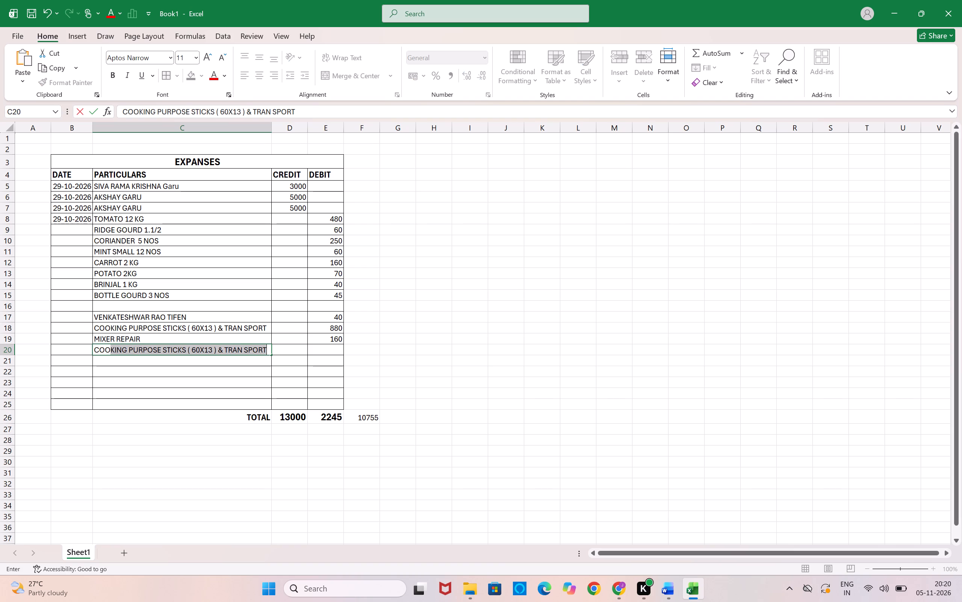
type("KING")
key("space")
type("FEMA")
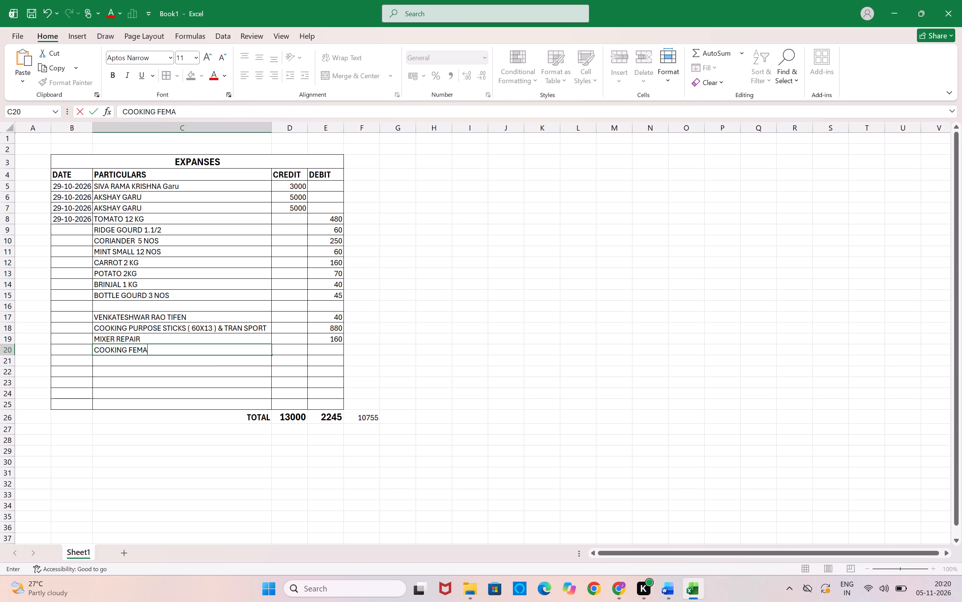
type("IL ADVA")
type("NCE")
key("space")
left_click(328, 344)
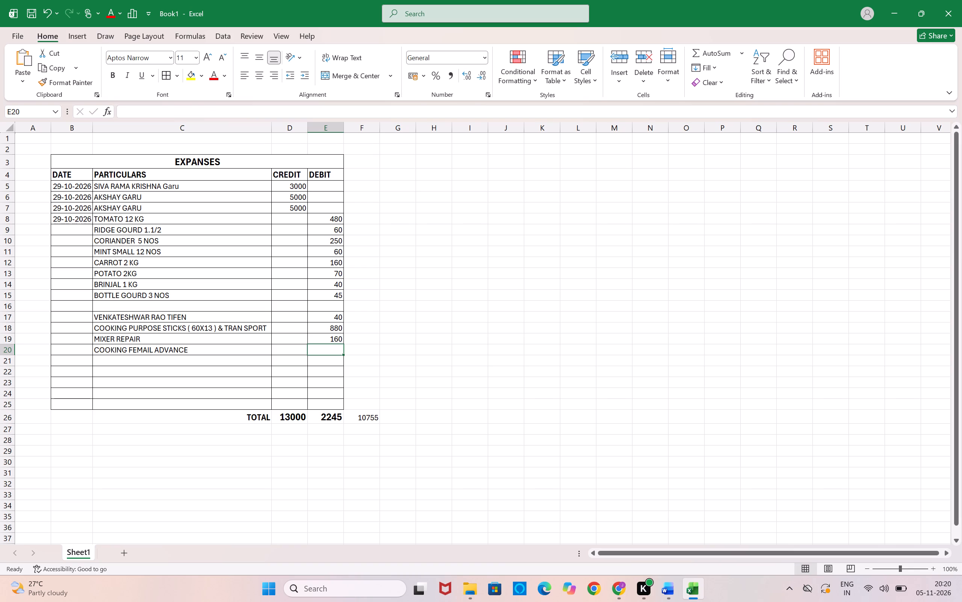
type("2000")
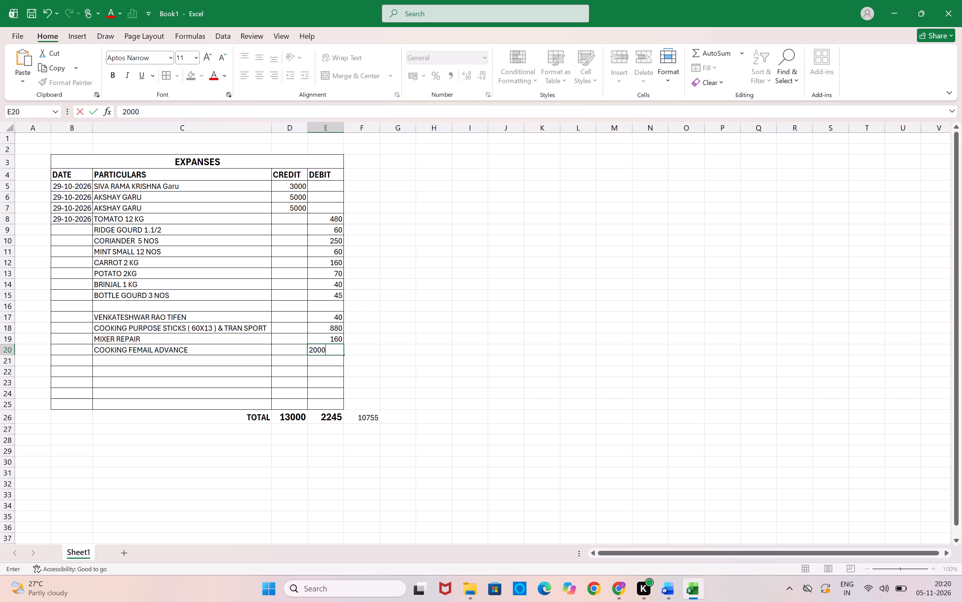
left_click(108, 363)
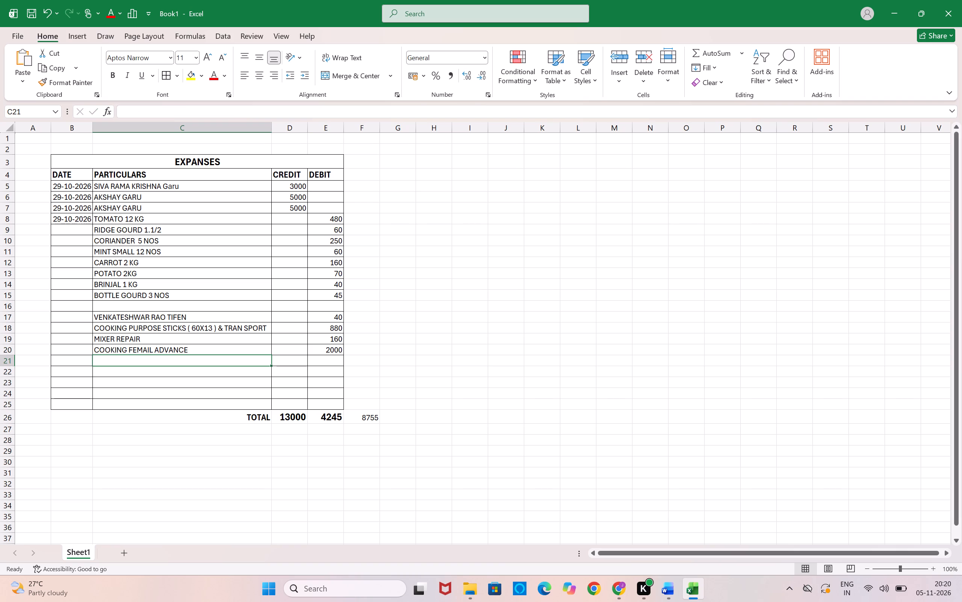
Correct the particulars in C20 to COOKING FEMALE ADVANCE, with an extra space before ADVANCE.
left_click_drag(119, 354, 121, 343)
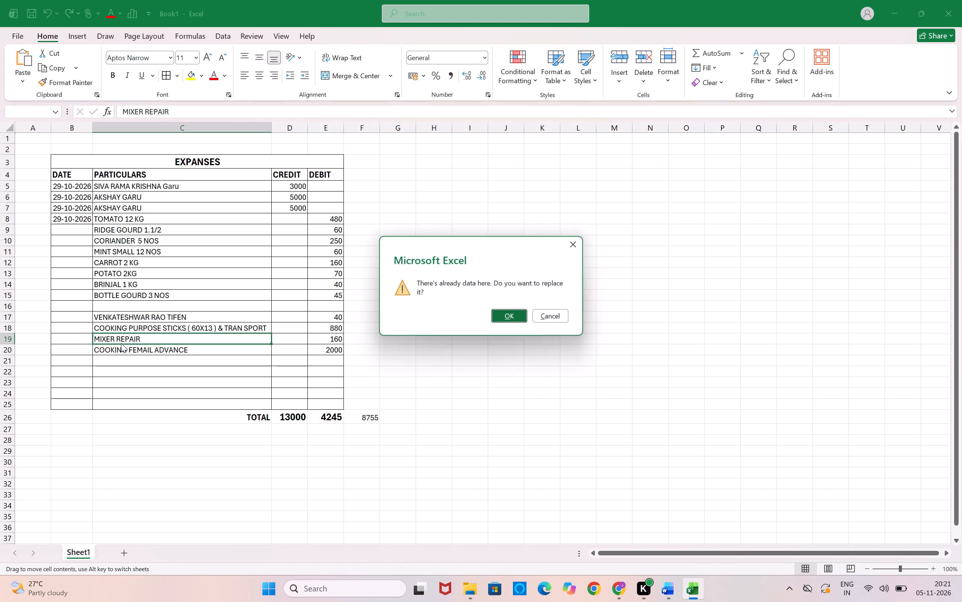
left_click(568, 248)
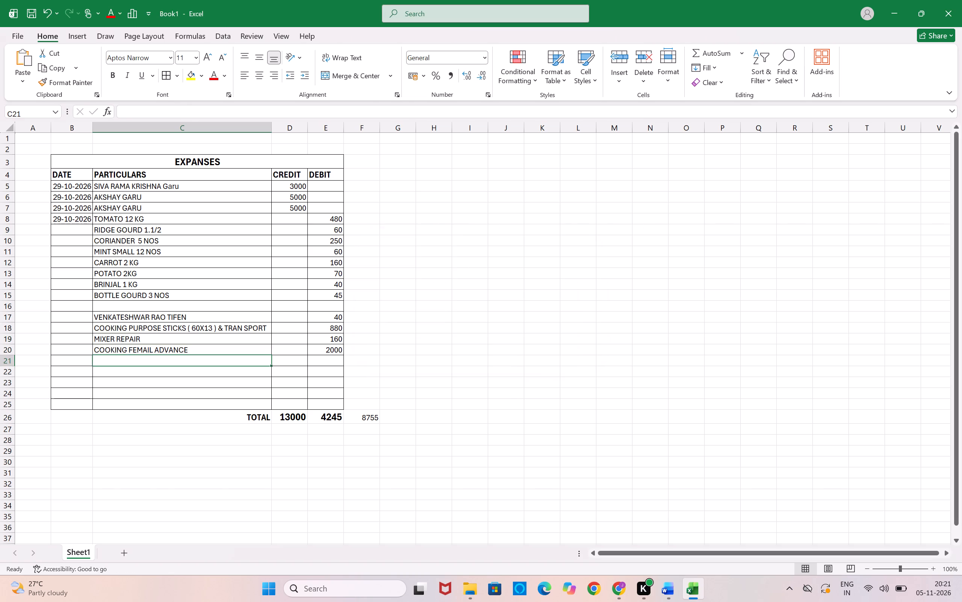
left_click(132, 348)
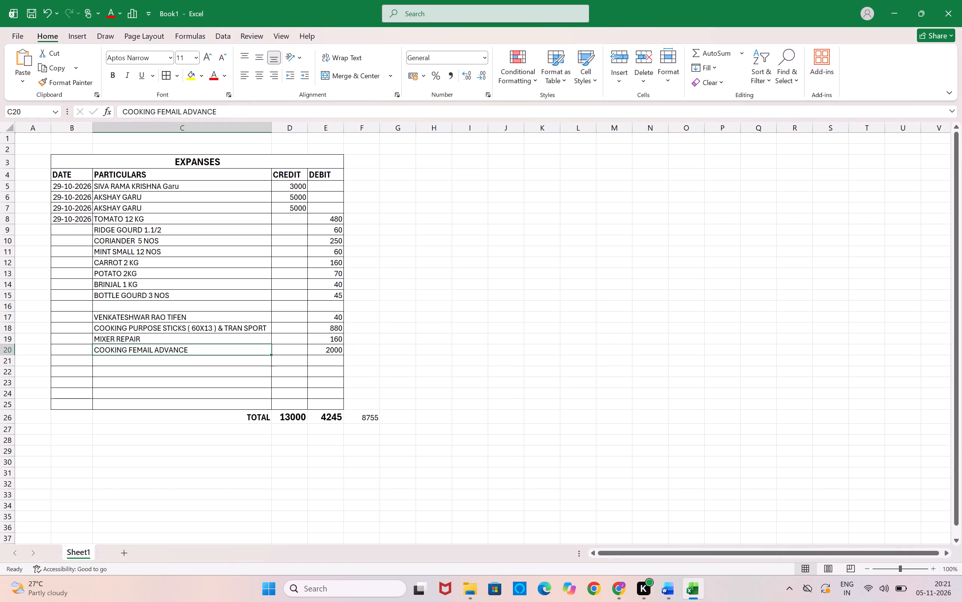
left_click(182, 114)
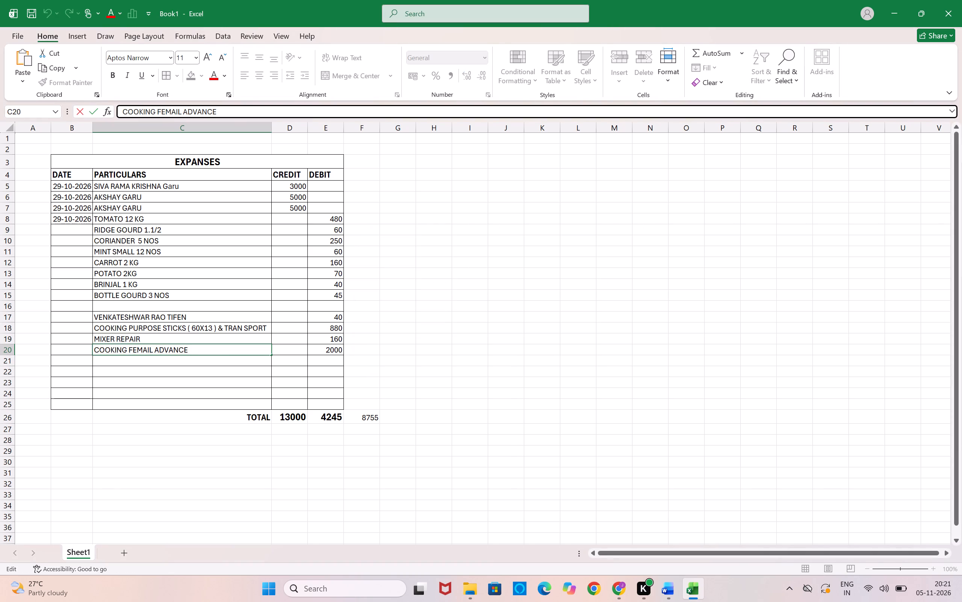
key("BackSpace")
key("BackSpace")
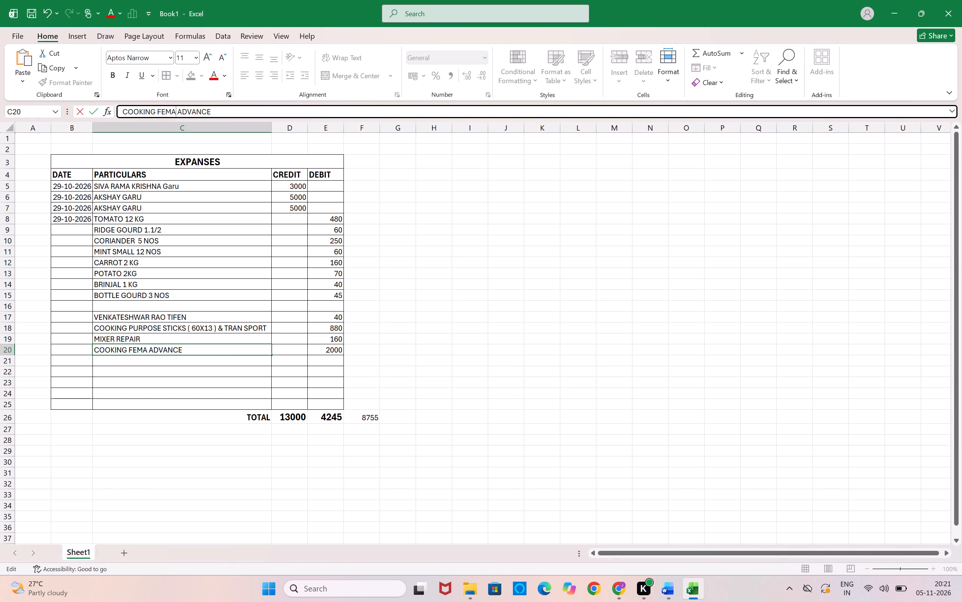
key("BackSpace")
key("BackSpace")
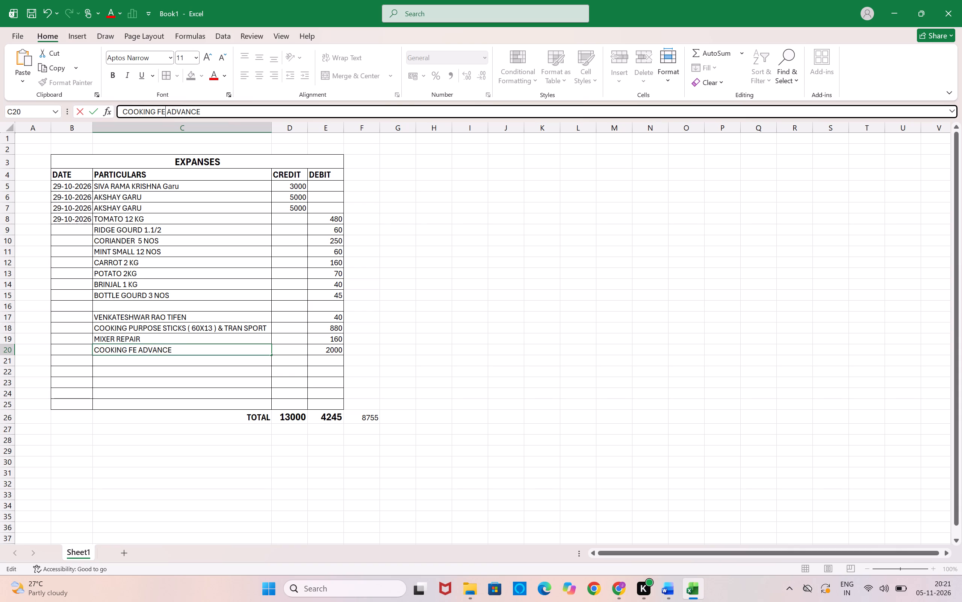
key("m")
key("a")
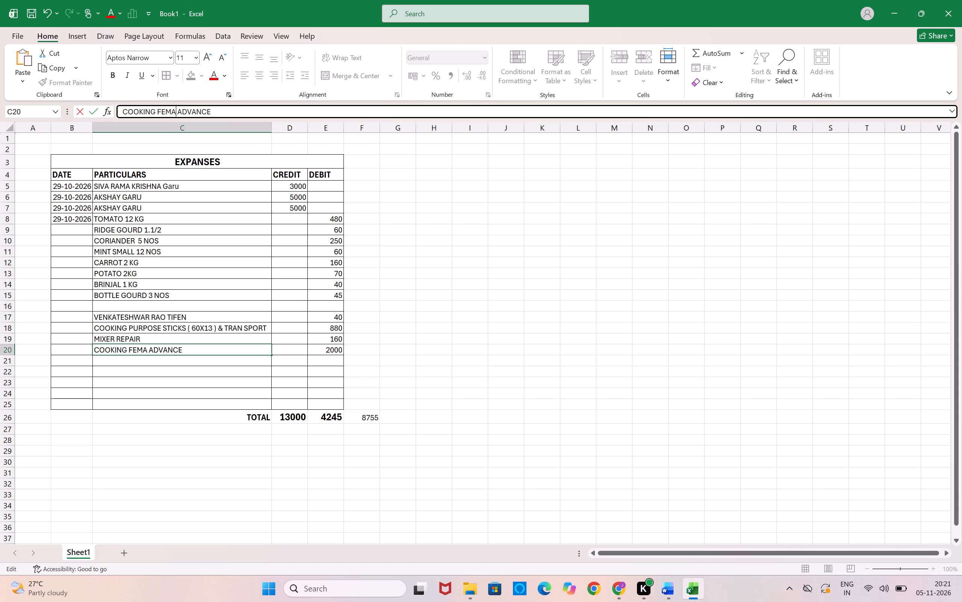
type("LE")
left_click(157, 349)
key("space")
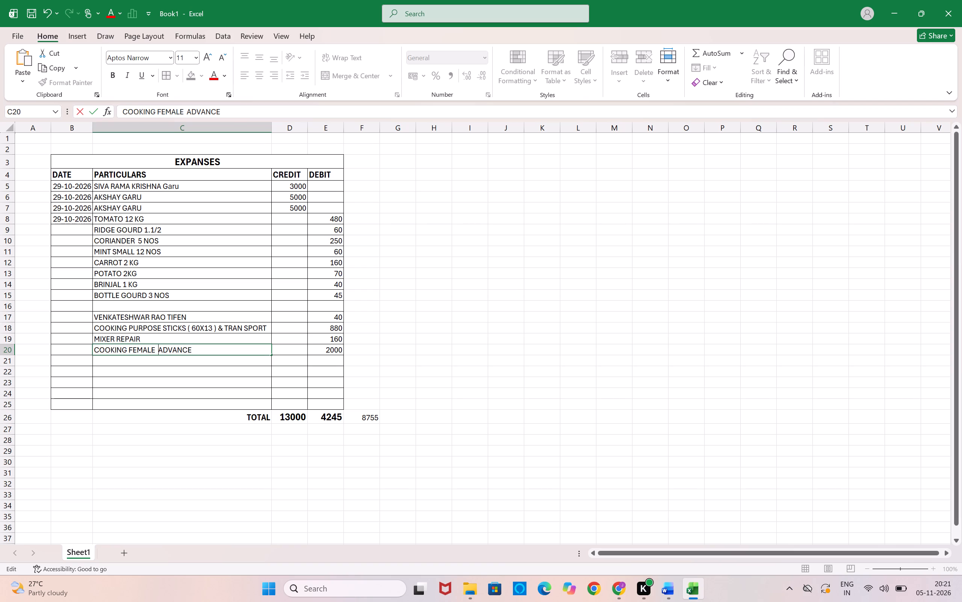
Enter COOKING PURPOSE CURD 3KG as the particulars in C21.
left_click(132, 359)
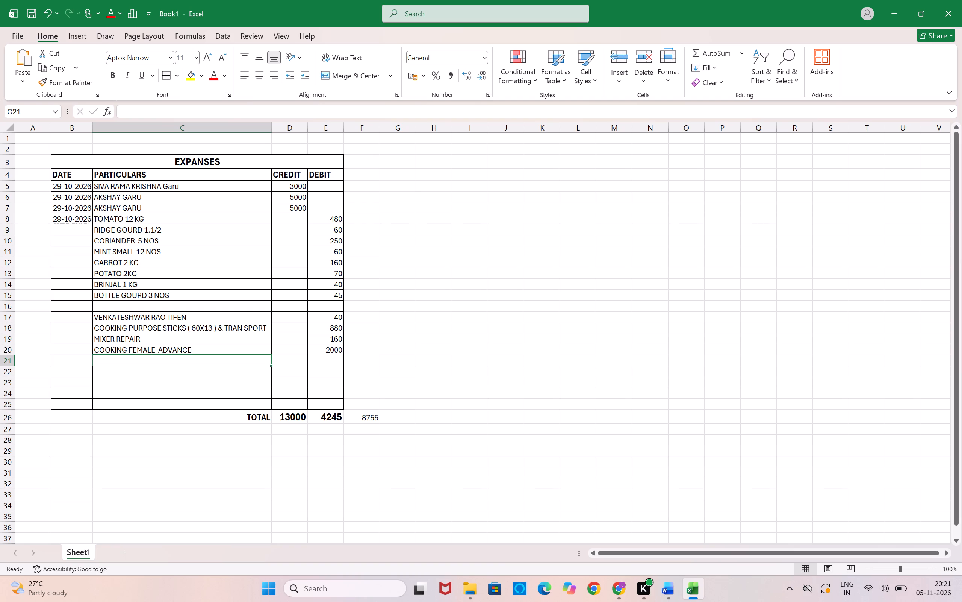
key("c")
type("OO")
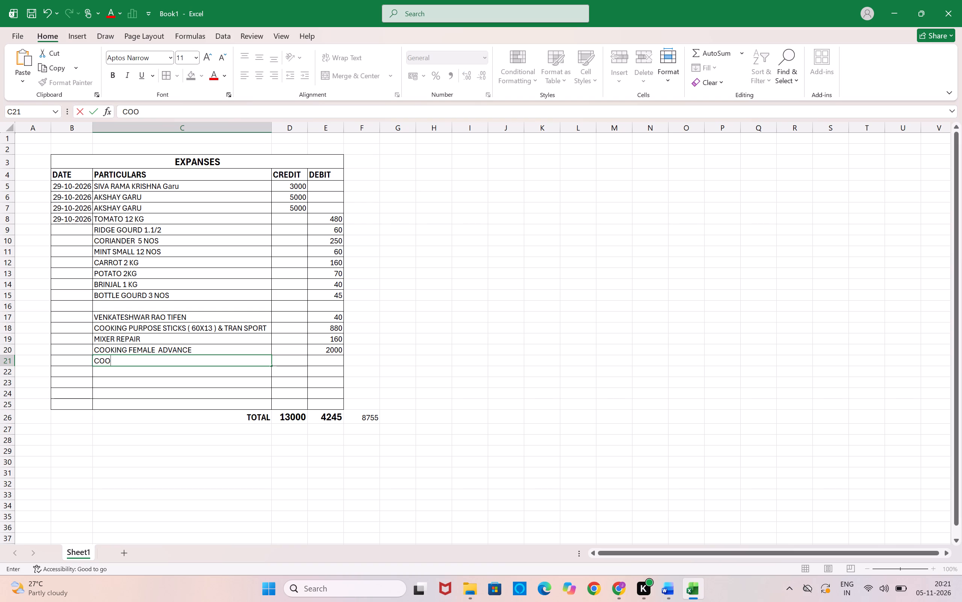
type("KIN")
type("G")
key("space")
type("PU")
key("r")
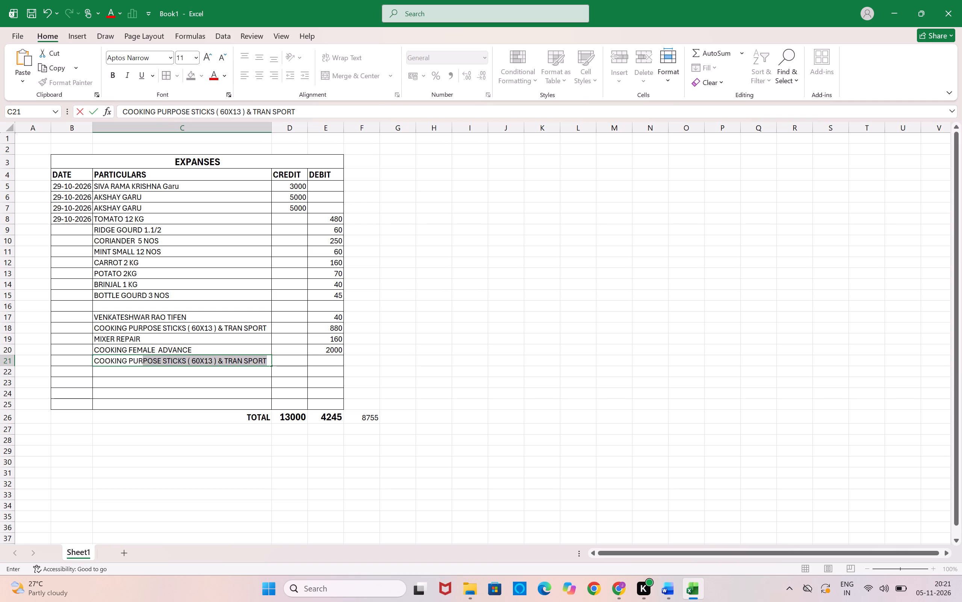
type("PO")
type("SE")
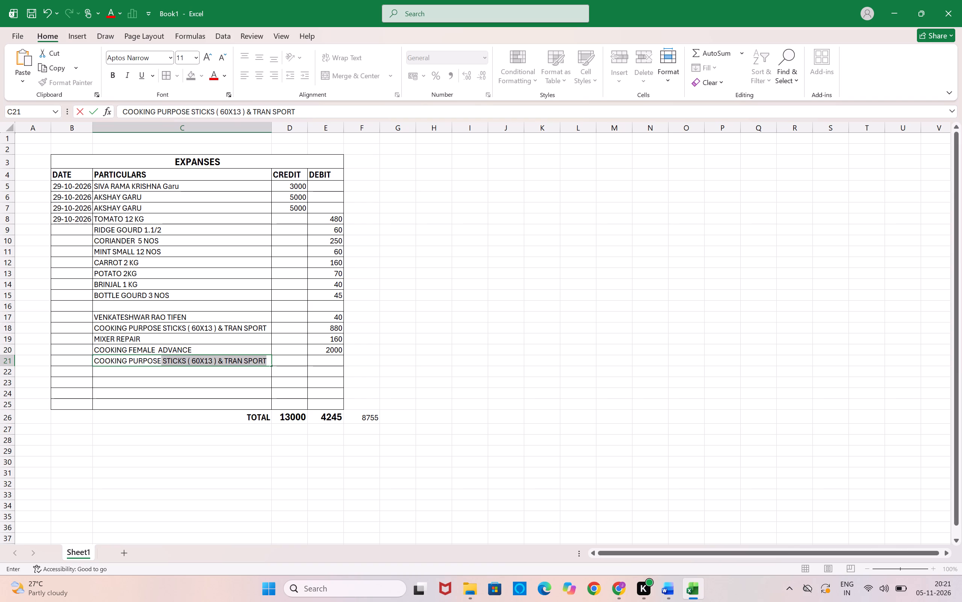
key("space")
key("c")
type("UR")
type("D")
key("space")
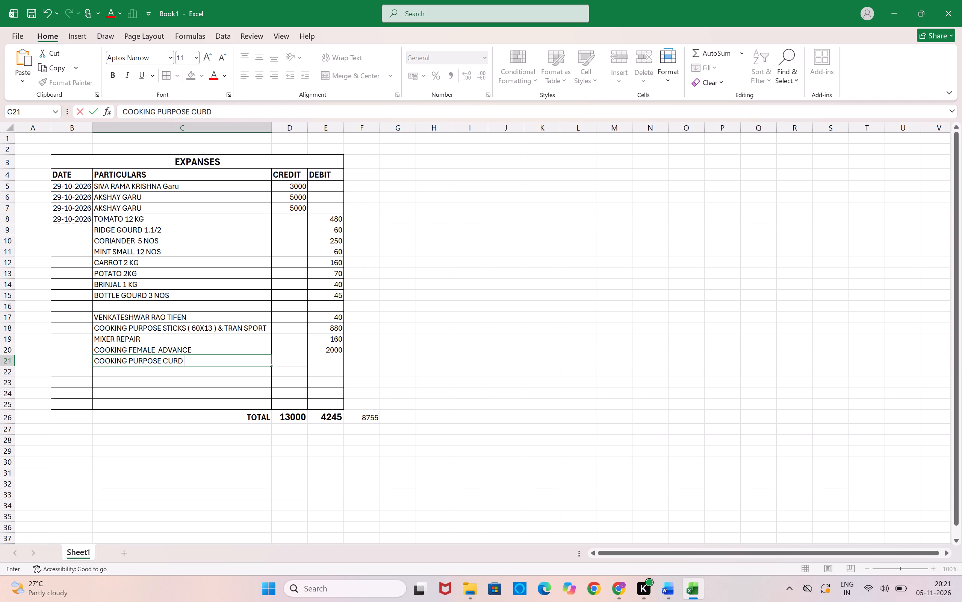
type("3")
key("space")
key("k")
key("BackSpace")
key("BackSpace")
type("KG")
key("Return")
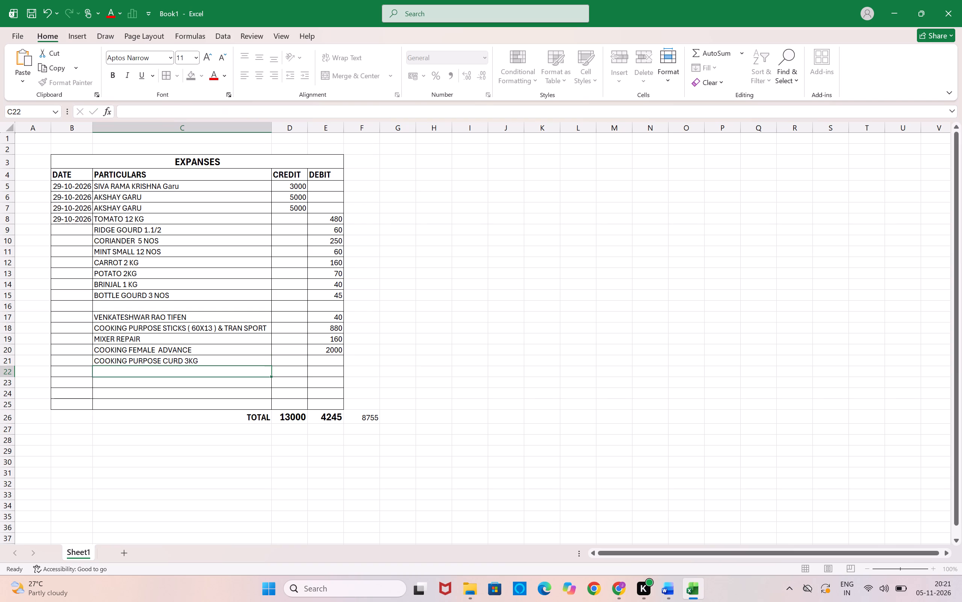
Enter CURD 3KG as the particulars in C22.
type("CURD")
key("space")
key("2")
key("BackSpace")
type("3KG")
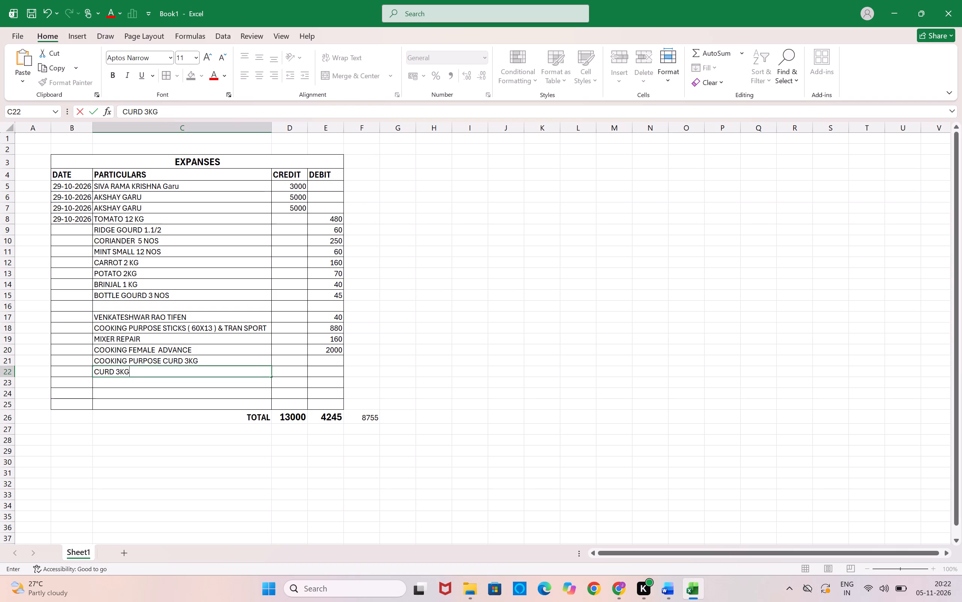
Enter debits of 275 in E21 for the cooking purpose curd and 330 in E22 for the other curd entry.
left_click(315, 358)
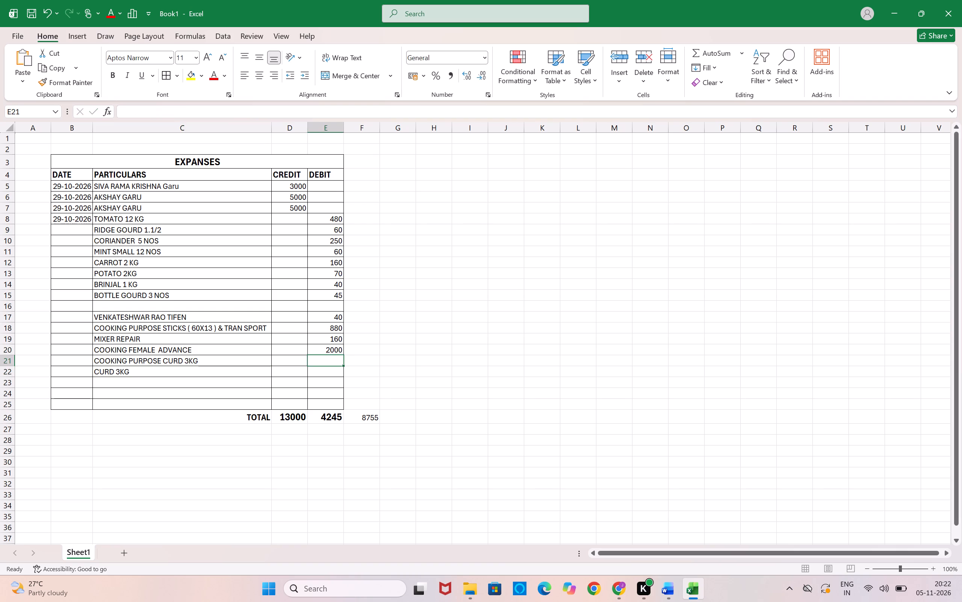
type("275")
left_click(313, 368)
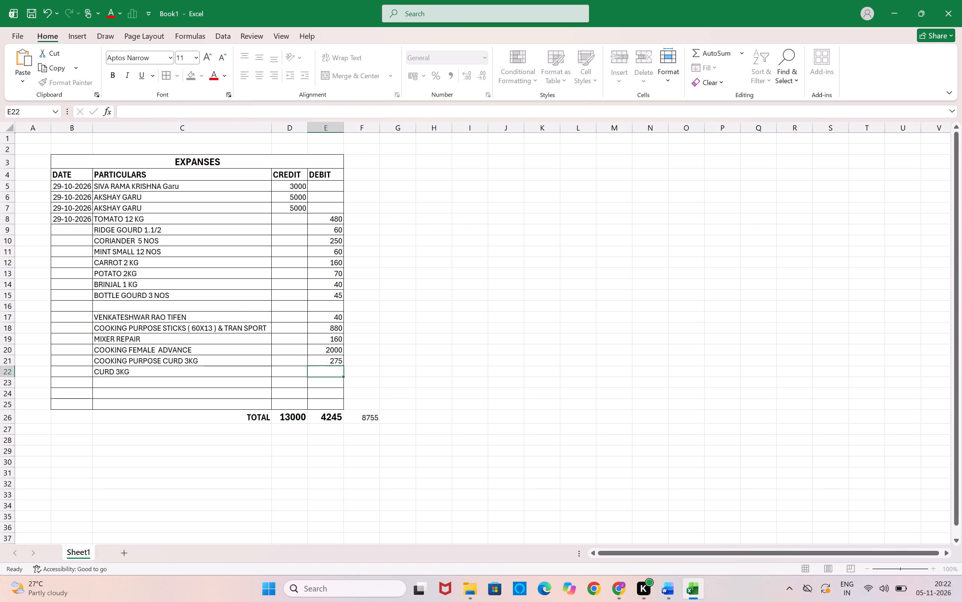
type("330")
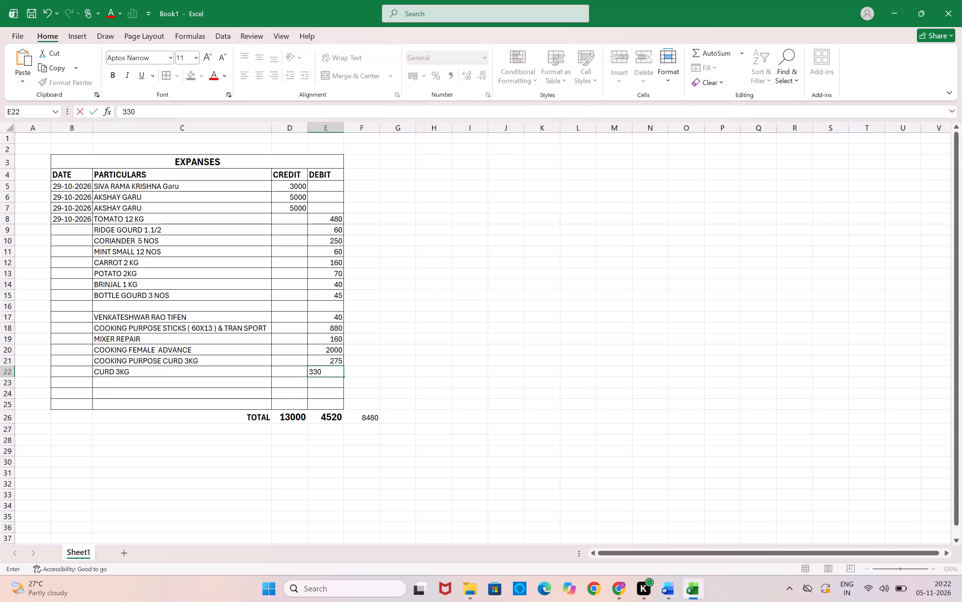
left_click(126, 377)
left_click(116, 366)
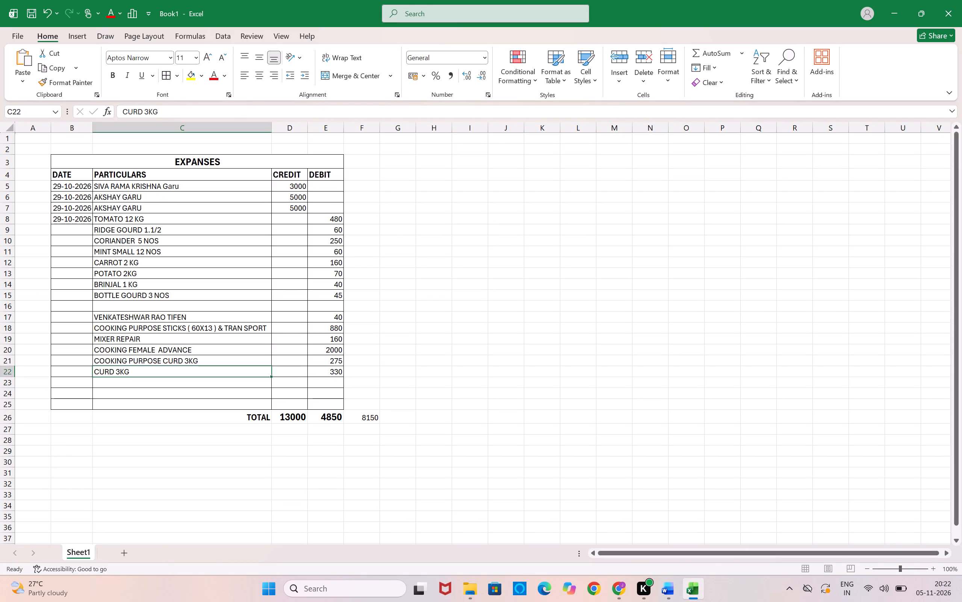
Extend the particulars in C22 with a bracketed note so the entry reads CURD 3KG ( KG BACKETS ).
left_click(190, 114)
key("space")
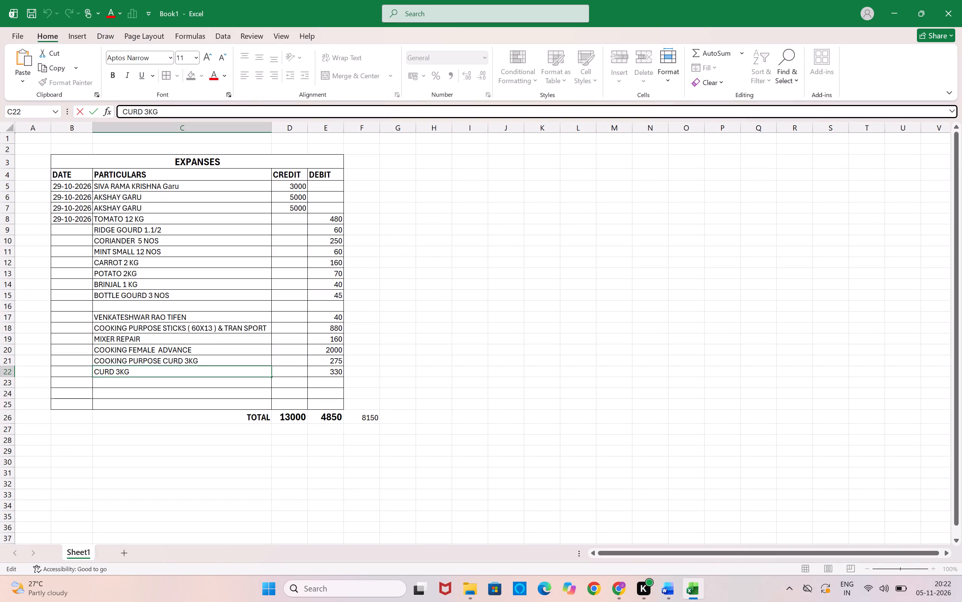
type("(")
key("space")
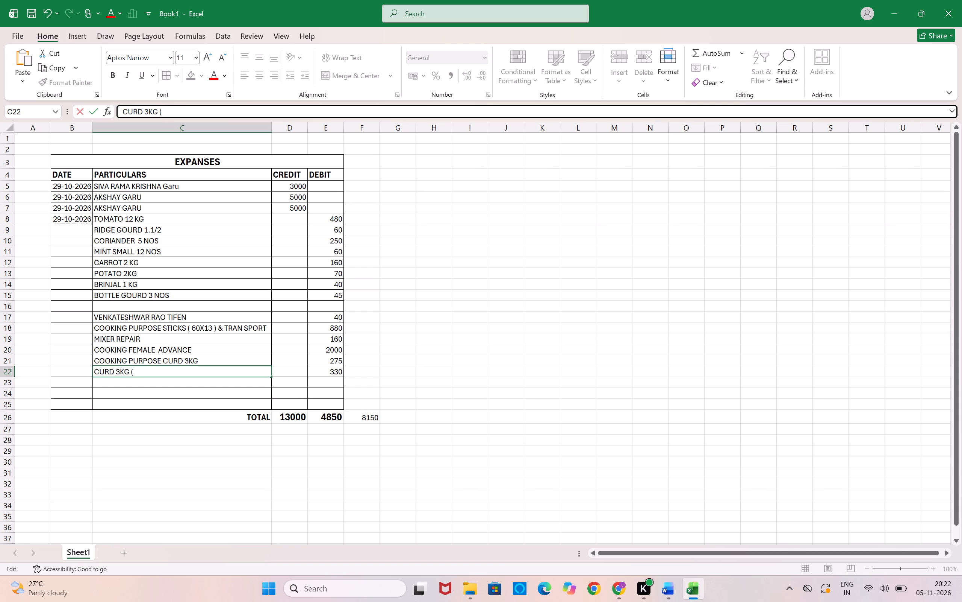
type("KG")
key("space")
type("BACJ")
key("BackSpace")
type("KE")
type("TS")
key("space")
key("shift+parenright")
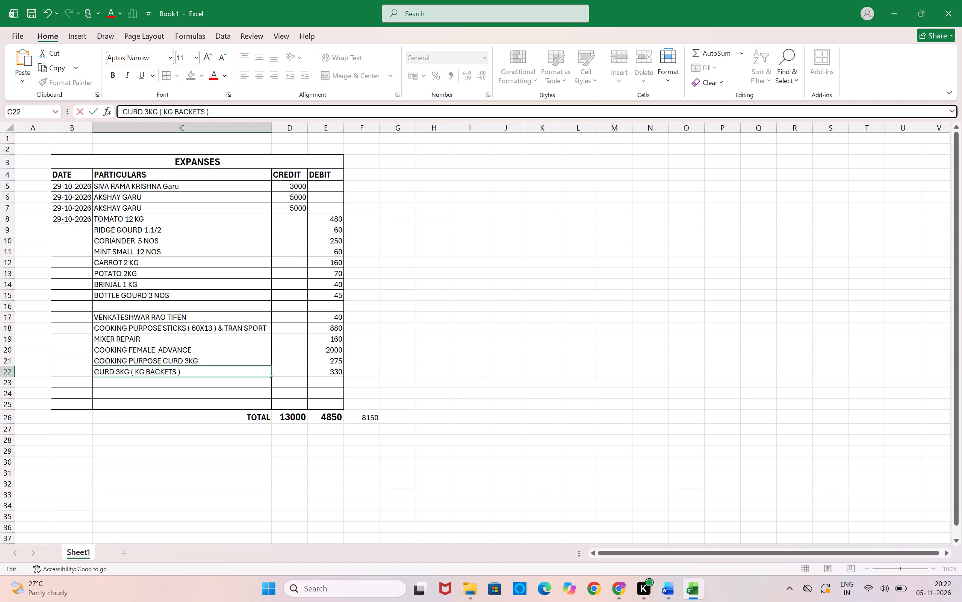
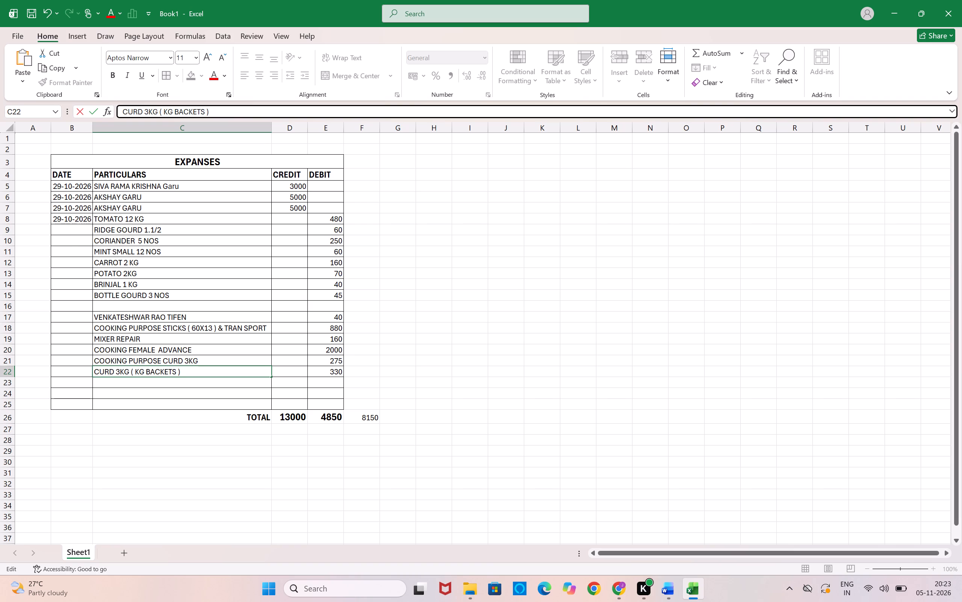
Enter 30/0/2026 in the DATE column at B23, below the last dated group of entries.
left_click(74, 387)
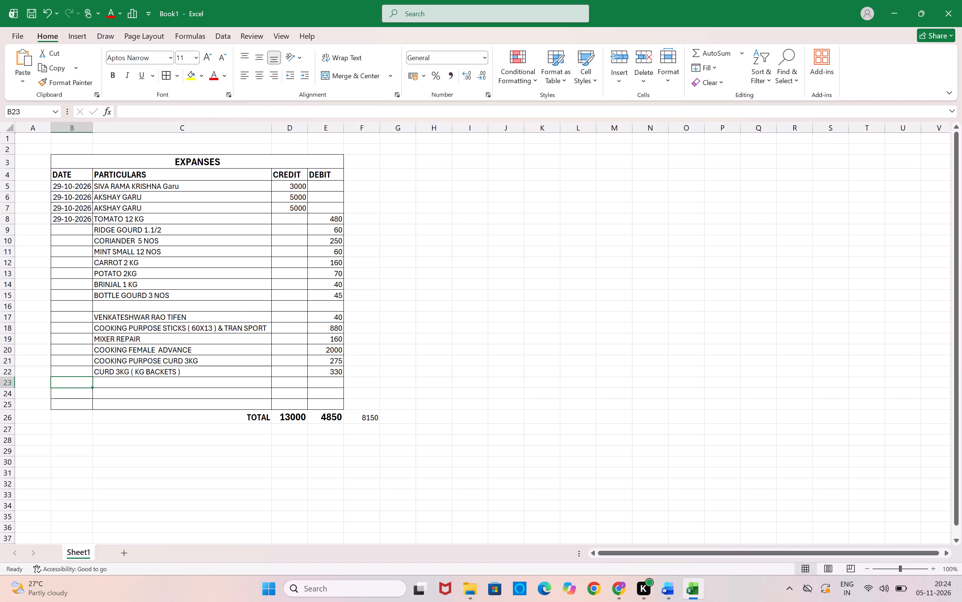
type("30/")
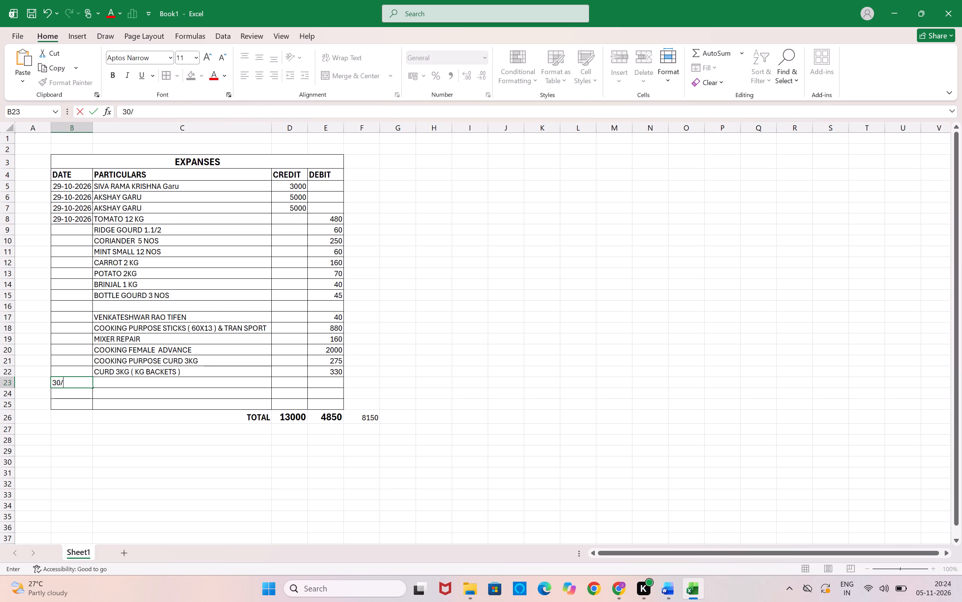
key("0")
type("/2026")
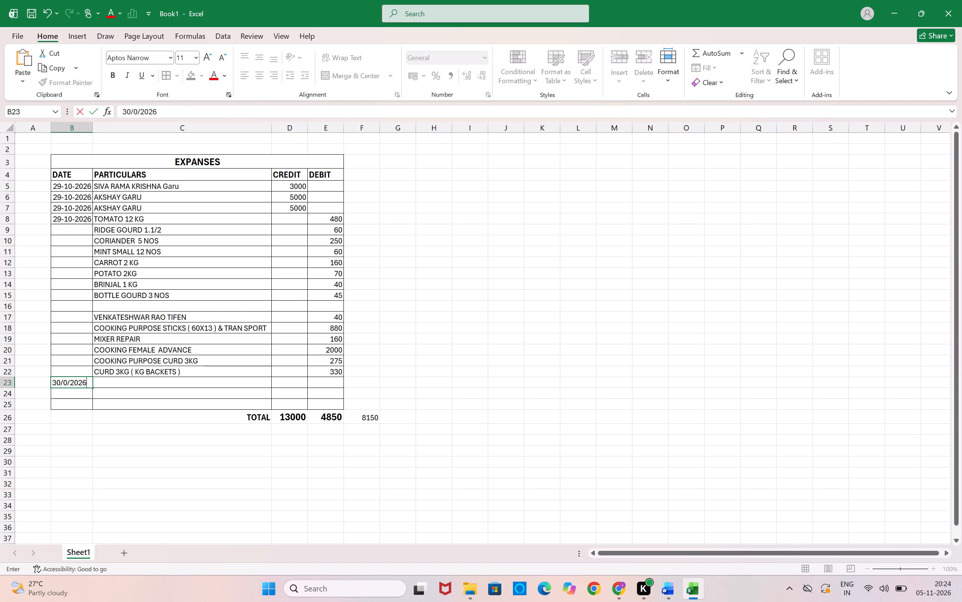
left_click(110, 385)
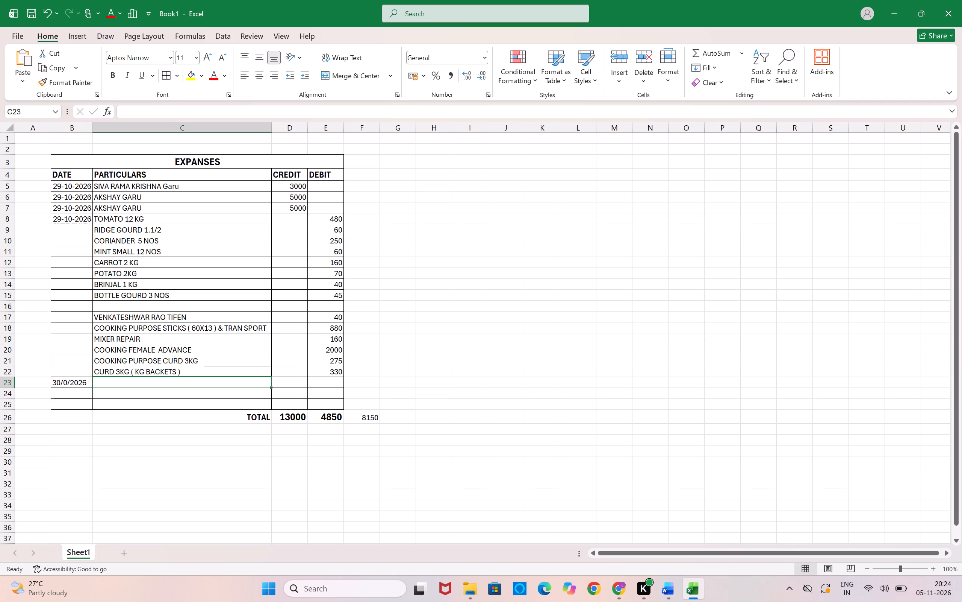
Copy the TOMATO 12 KG particulars from C8 into C23 and edit the copy to read TOMATO 20KG.
left_click(133, 218)
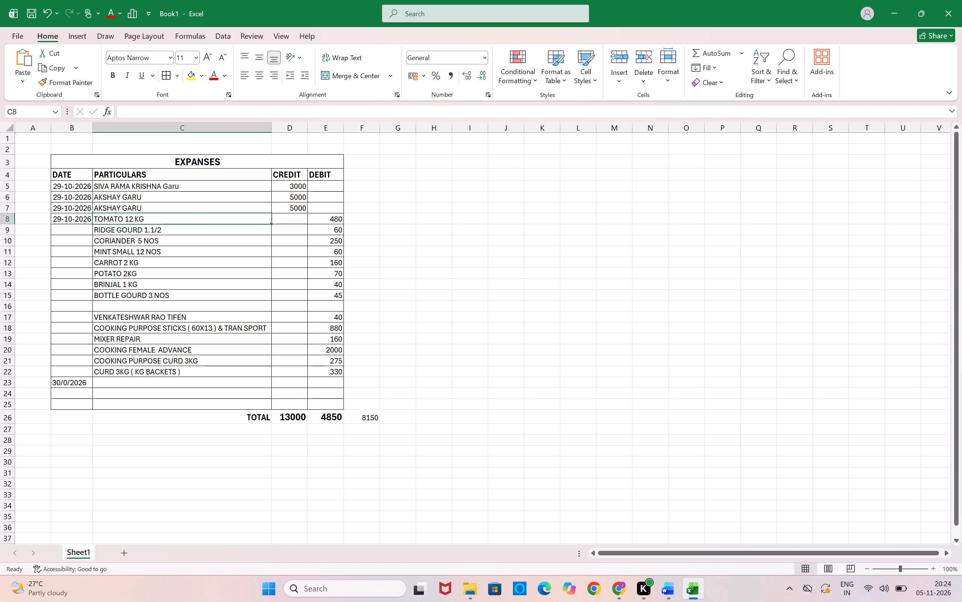
key("ctrl+c")
left_click(111, 386)
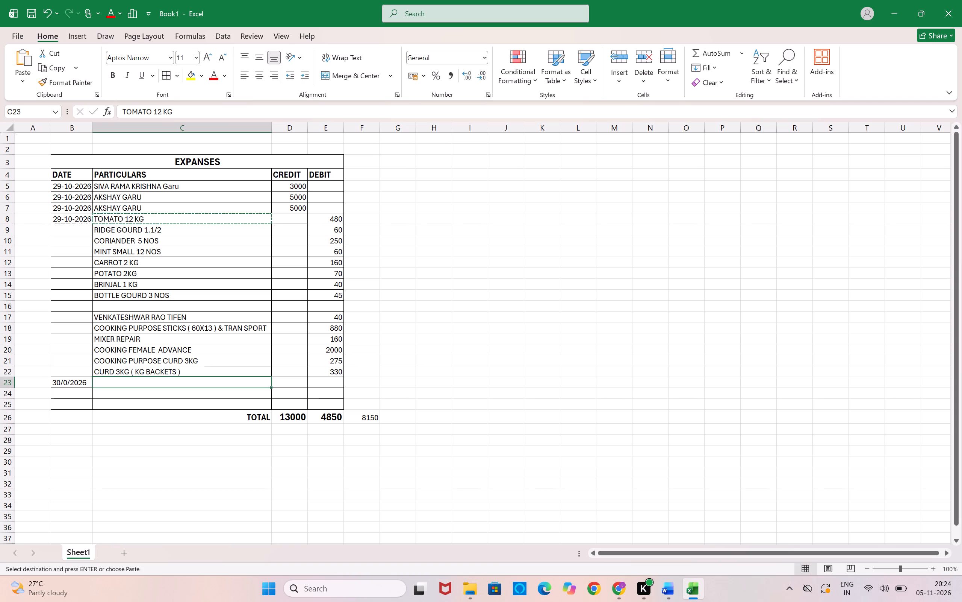
key("ctrl+v")
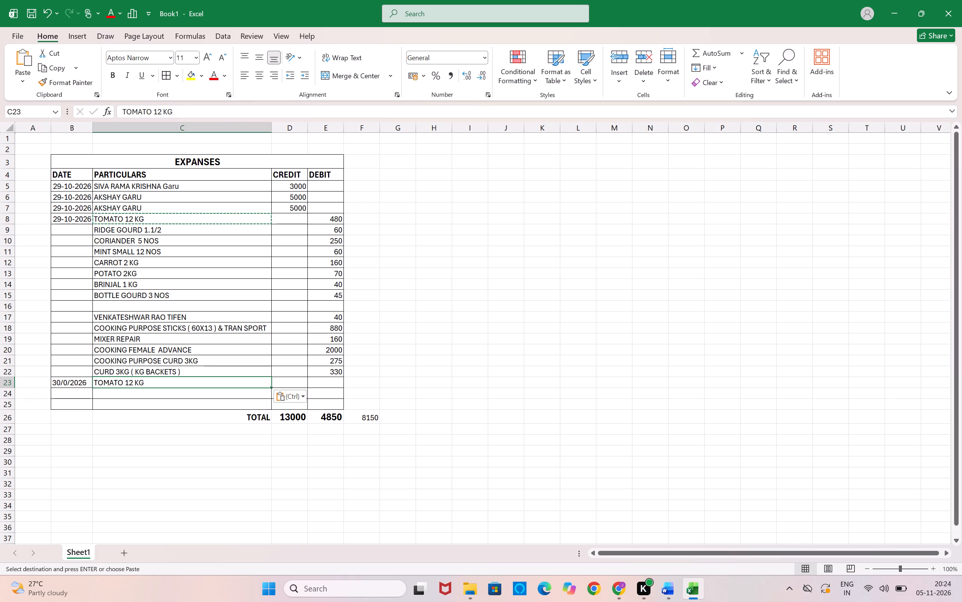
left_click(163, 113)
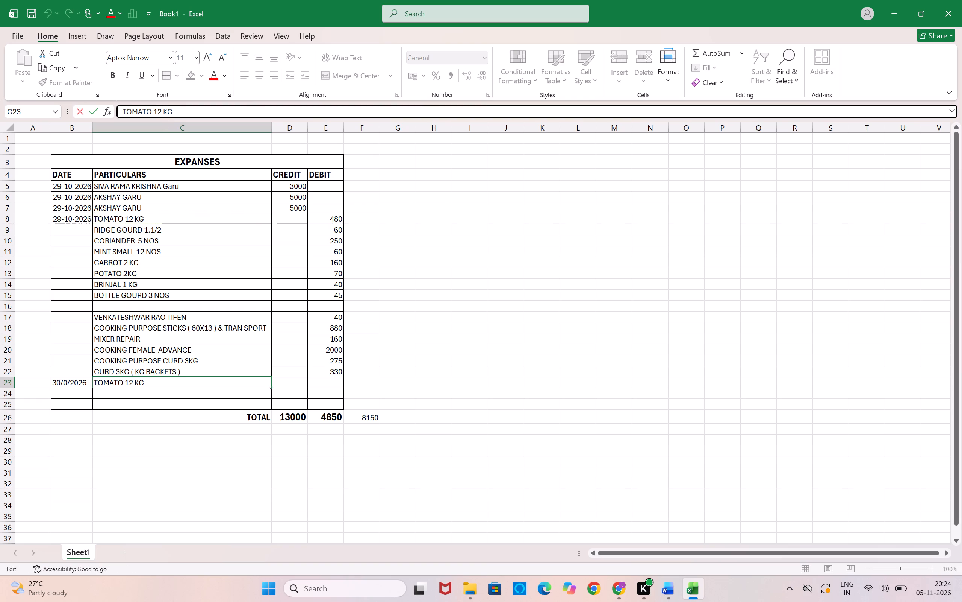
key("BackSpace")
key("BackSpace")
key("BackSpace")
type("20")
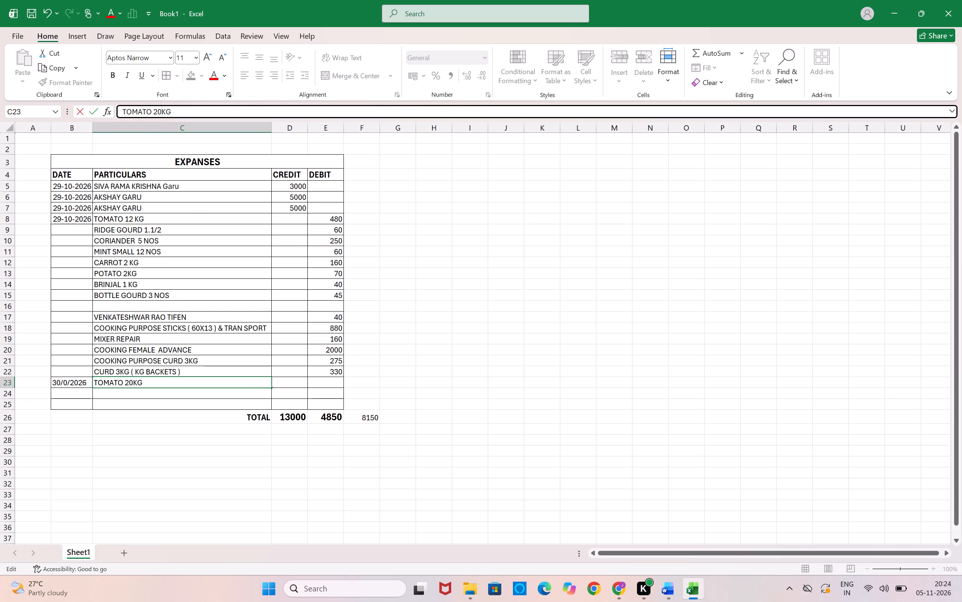
Enter a debit of 800 in E23 for the TOMATO 20KG entry.
left_click(322, 385)
type("800")
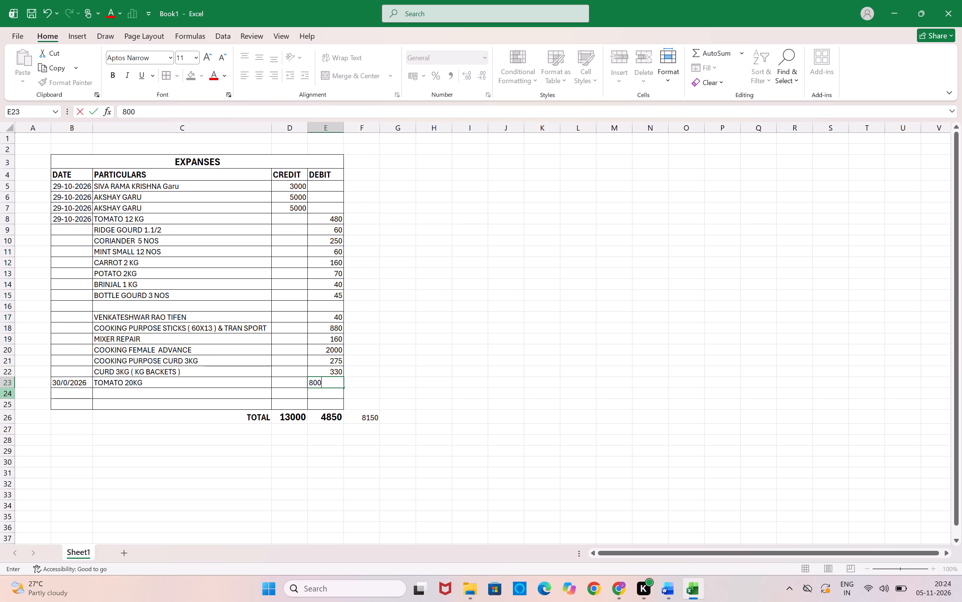
Insert 12 blank rows at row 24, below the TOMATO 20KG entry, to make room for more expenses.
left_click(8, 394)
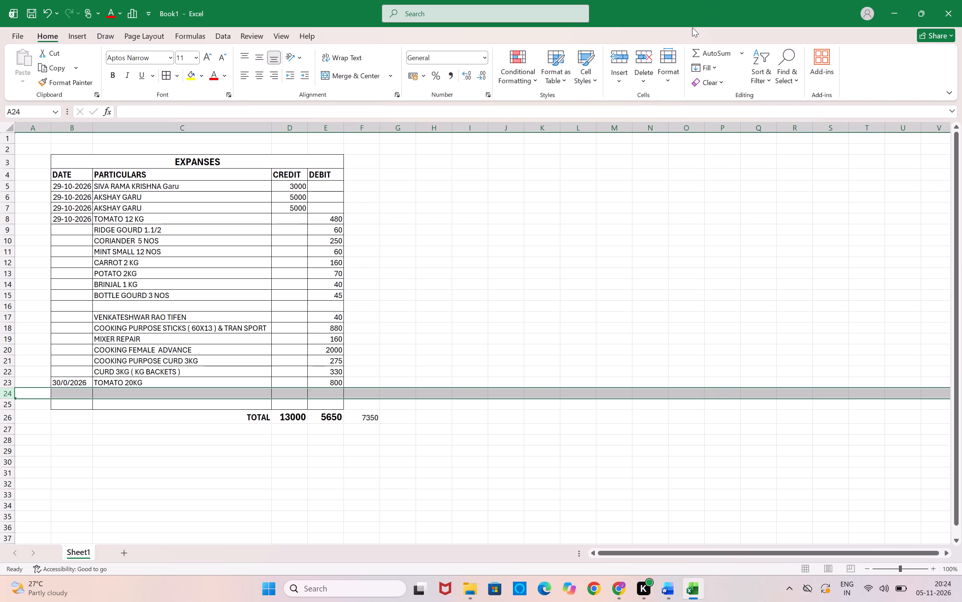
triple_click(617, 58)
triple_click(617, 58)
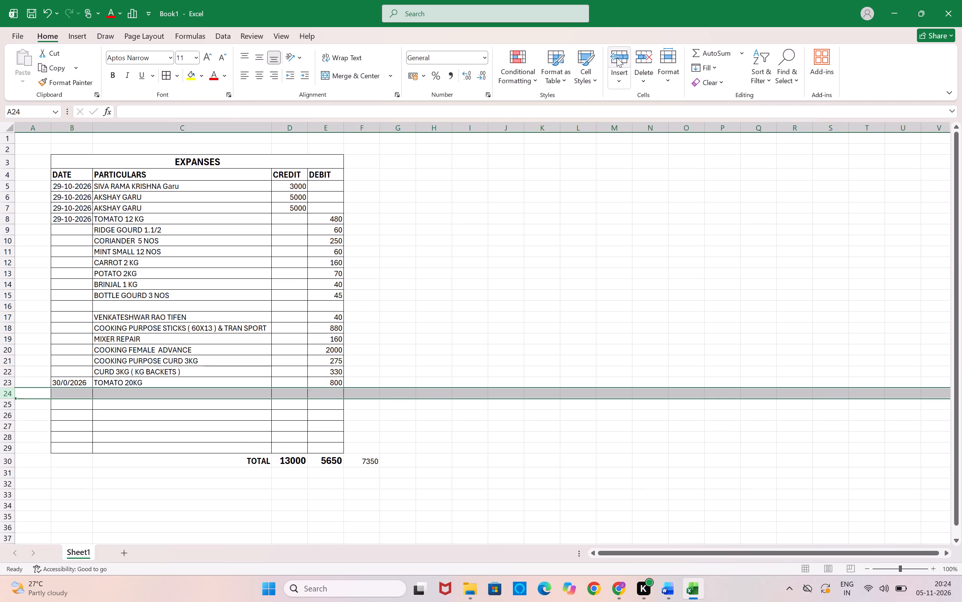
triple_click(617, 58)
triple_click(617, 58)
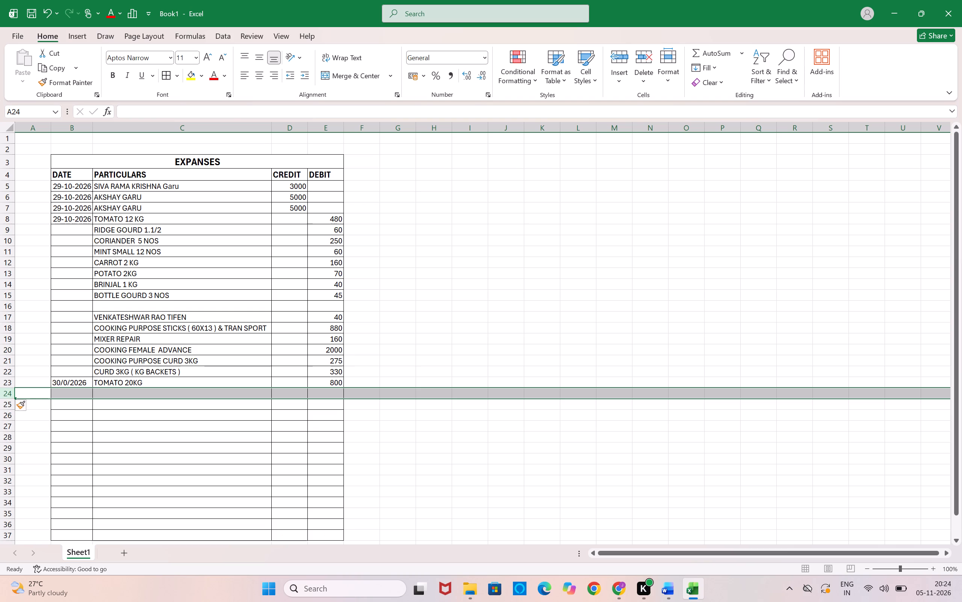
left_click(71, 392)
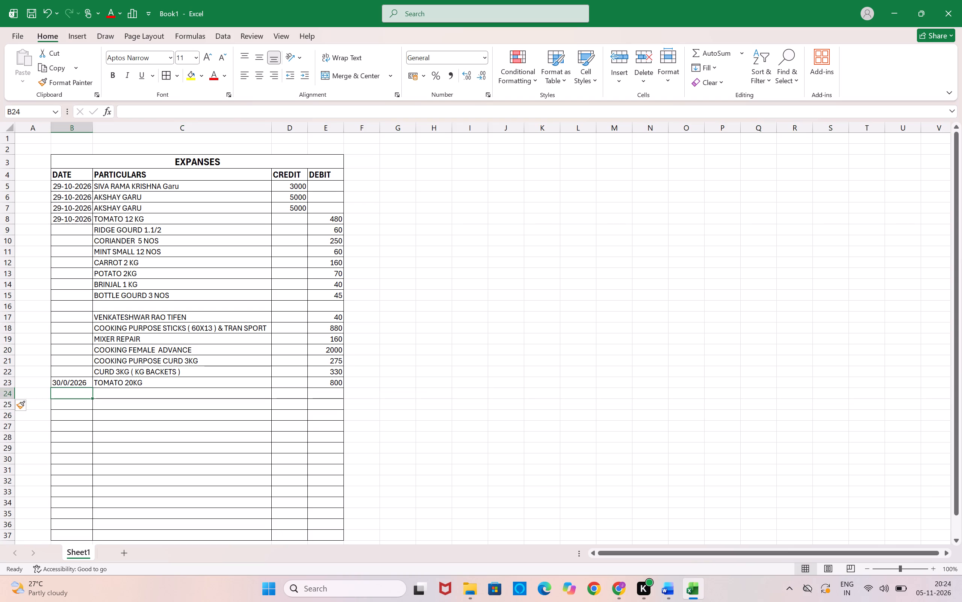
left_click(107, 391)
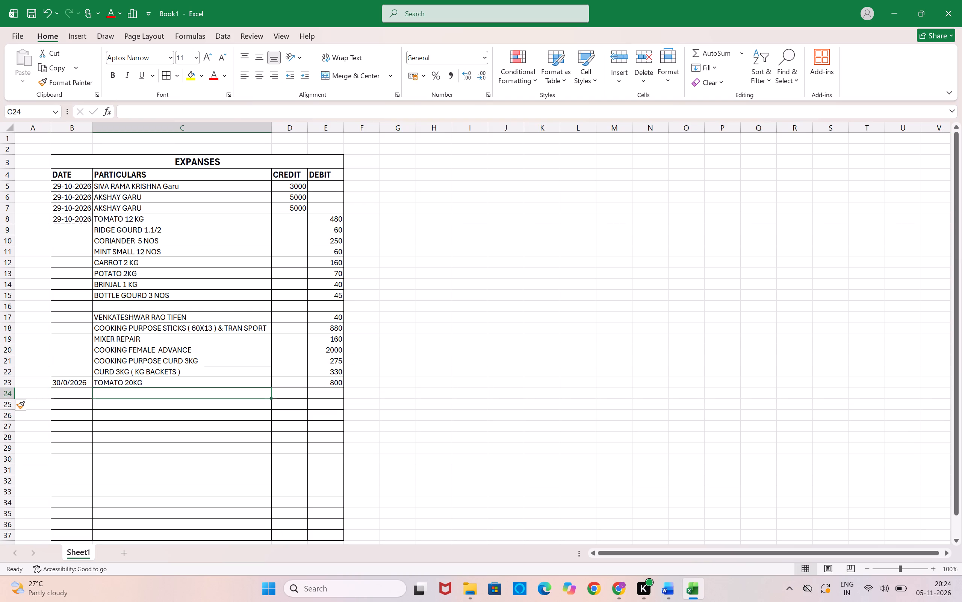
Delete the blank row 16 between the BOTTLE GOURD 3 NOS and TIFEN entries.
left_click(7, 308)
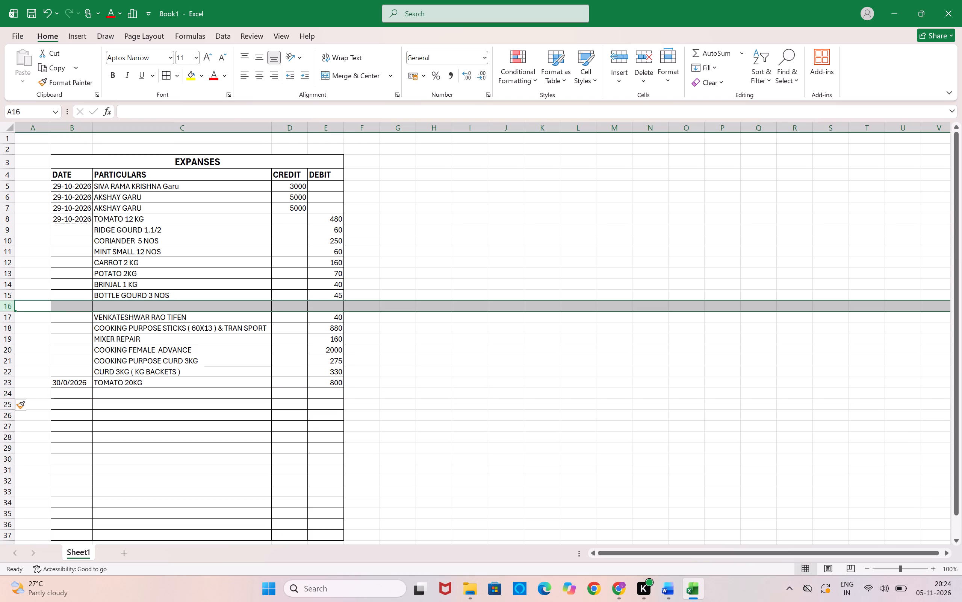
left_click(644, 57)
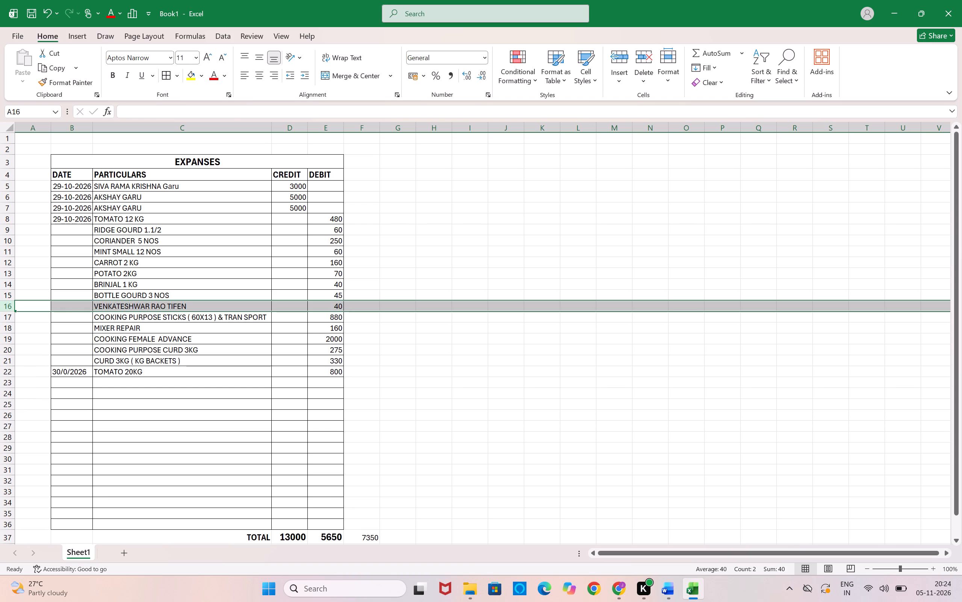
Copy the CARROT 2 KG particulars from C12 into C23, below the TOMATO 20KG entry.
left_click(106, 386)
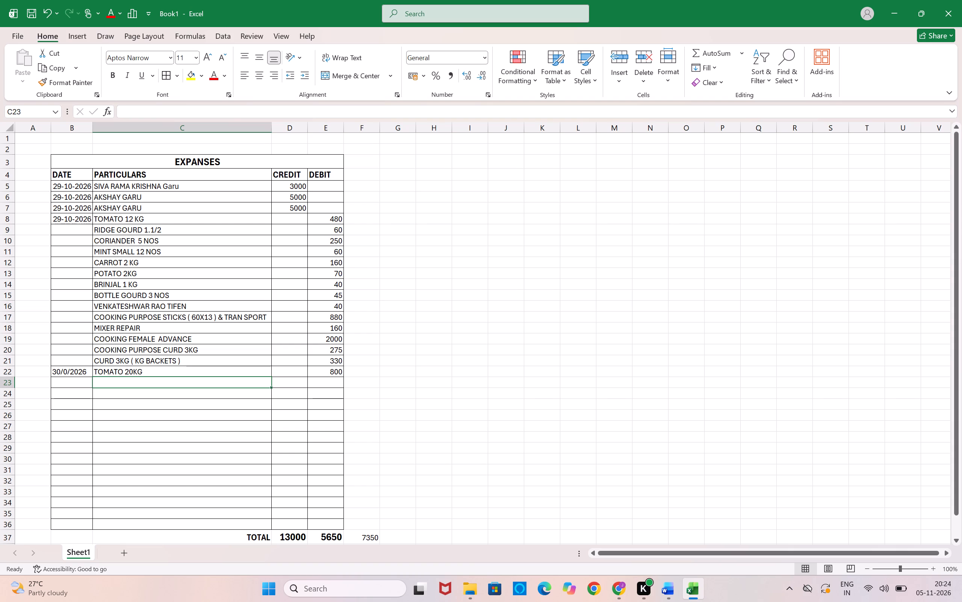
left_click(116, 262)
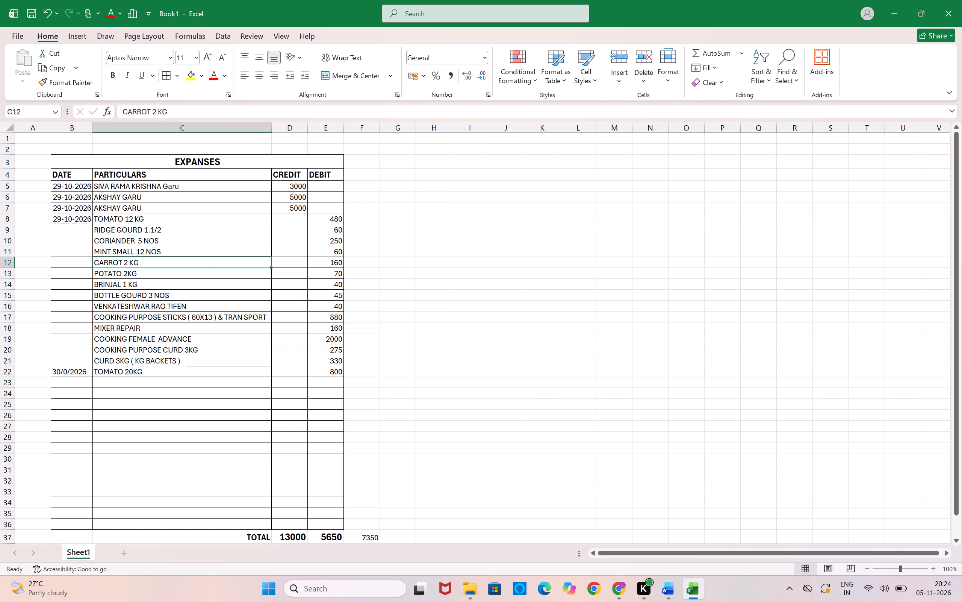
key("ctrl+c")
left_click(116, 262, "ctrl")
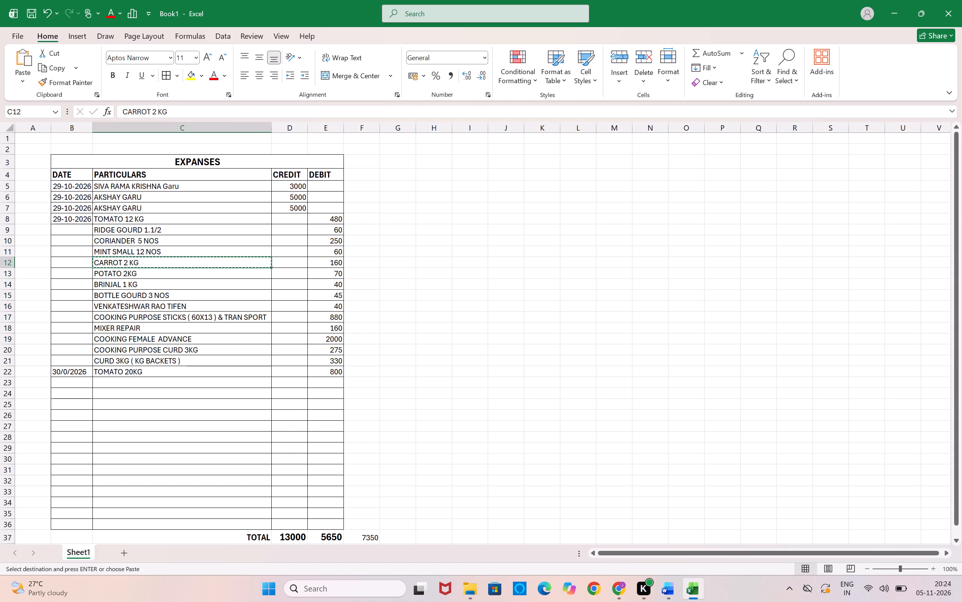
left_click(100, 381)
key("ctrl+v")
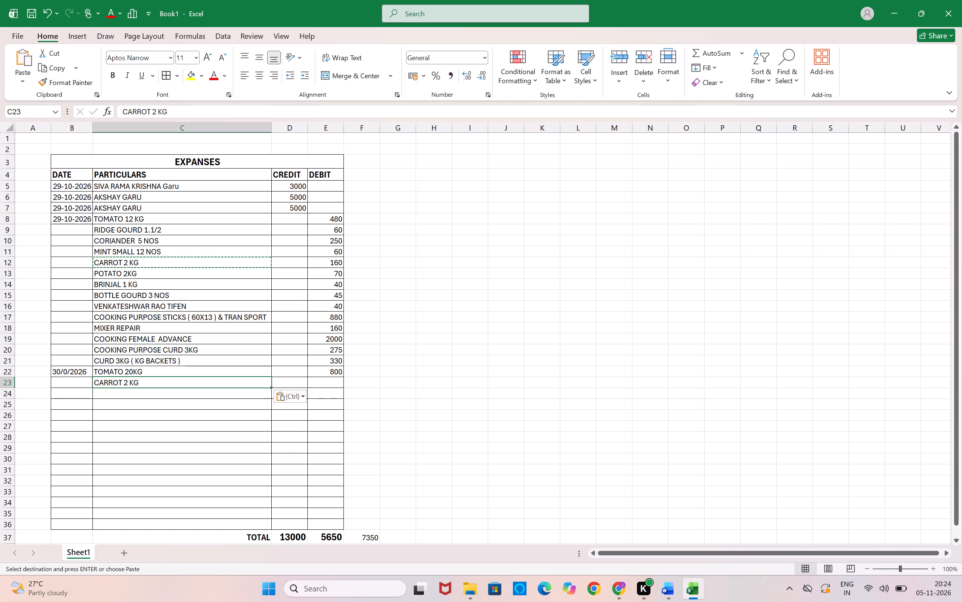
left_click(105, 400)
left_click(112, 393)
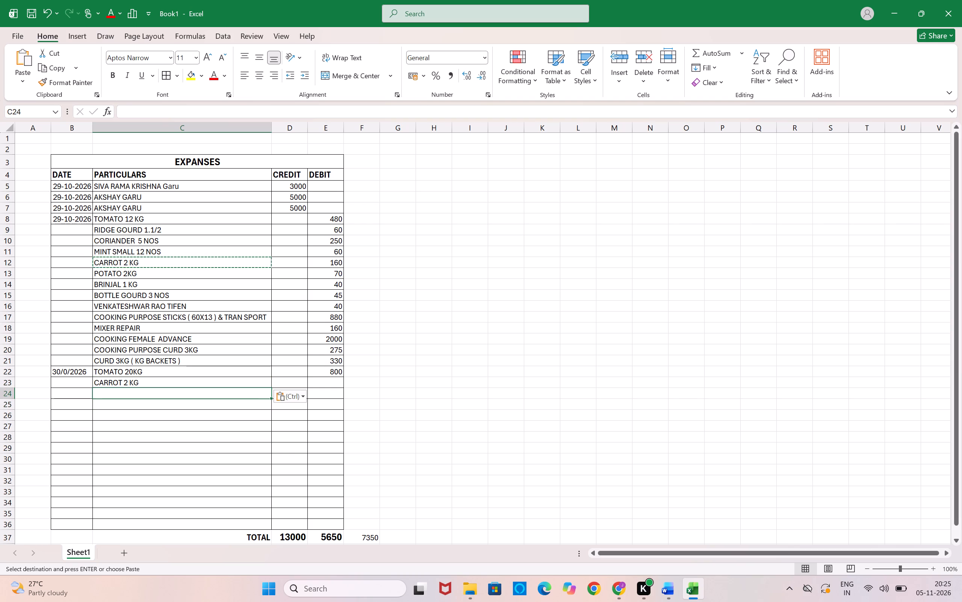
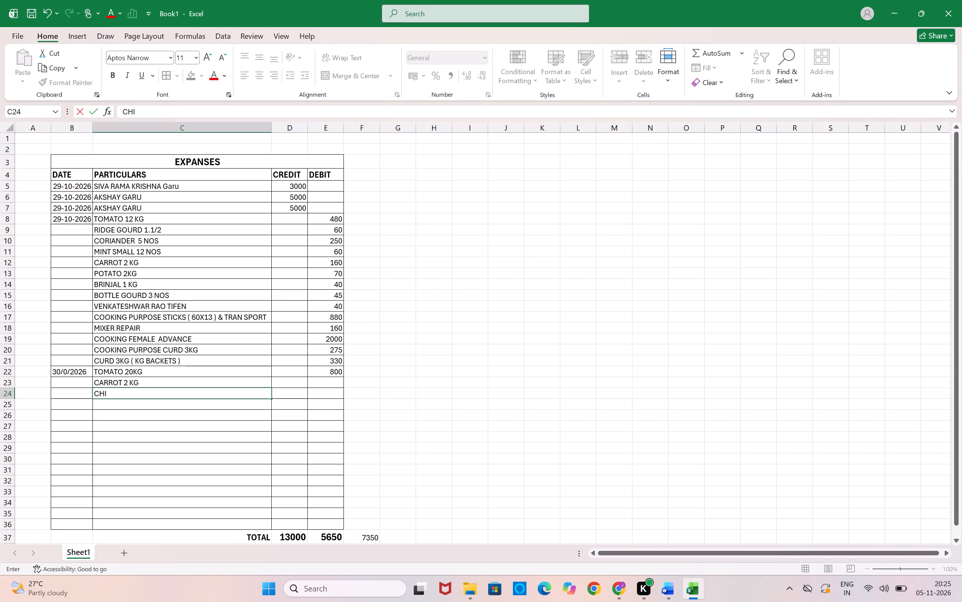
Complete the particulars in C24, below the CARROT entry, as CHILI 3KG.
type("LI")
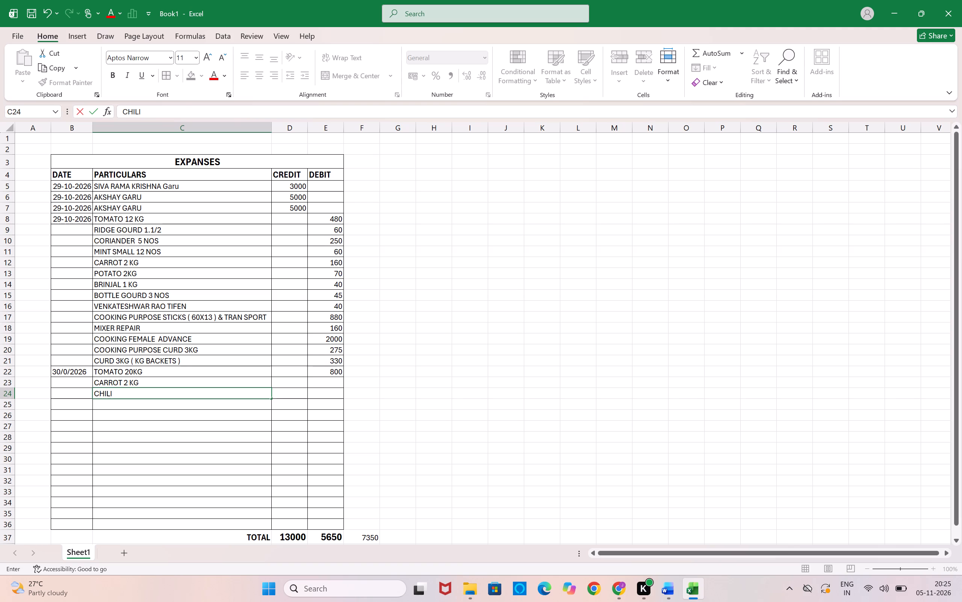
key("space")
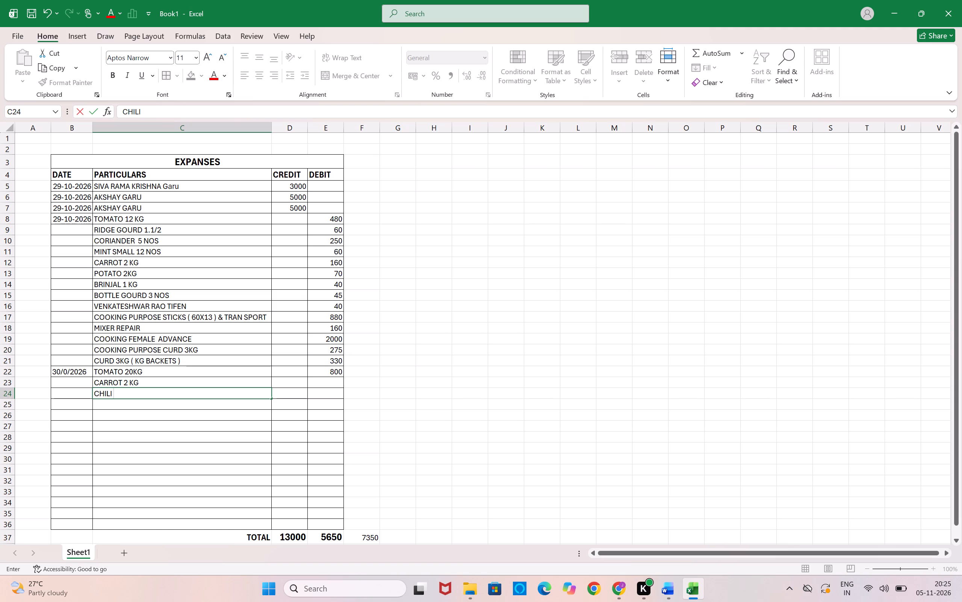
key("3")
type("KG")
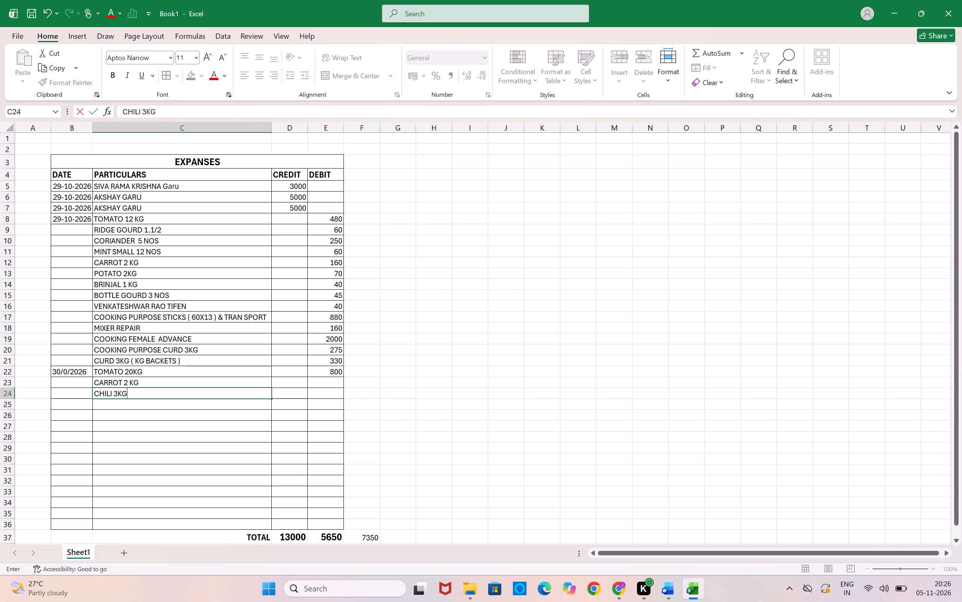
Enter BEANS 1KG as the particulars in C25, below the CHILI 3KG entry.
left_click(115, 406)
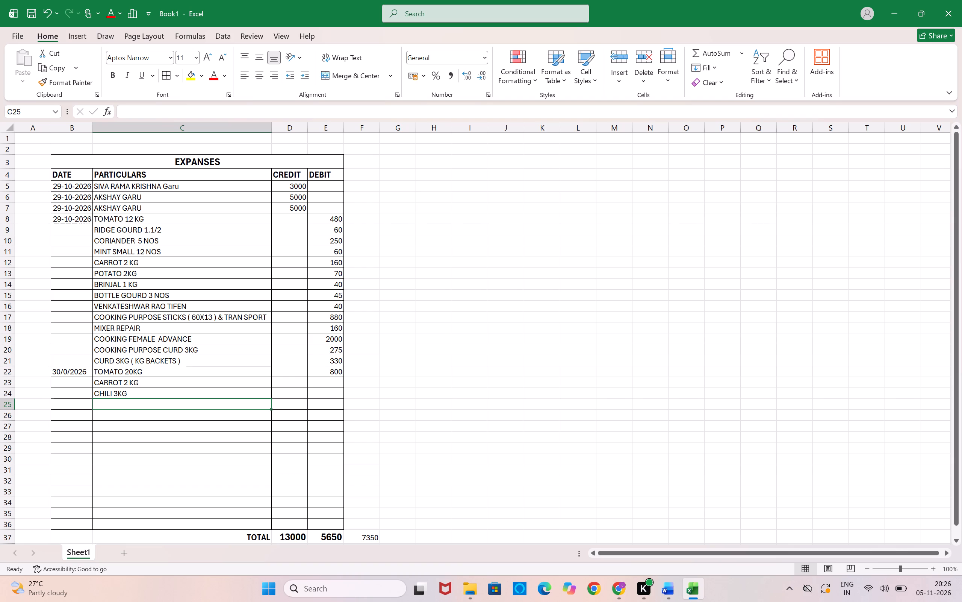
type("BEA")
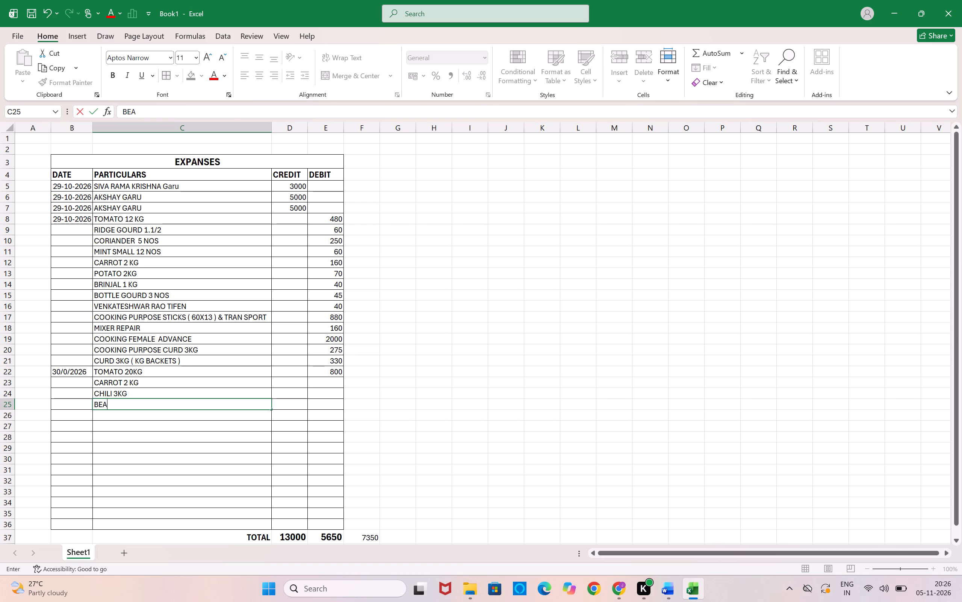
type("NS")
key("space")
key("space")
type("1KG")
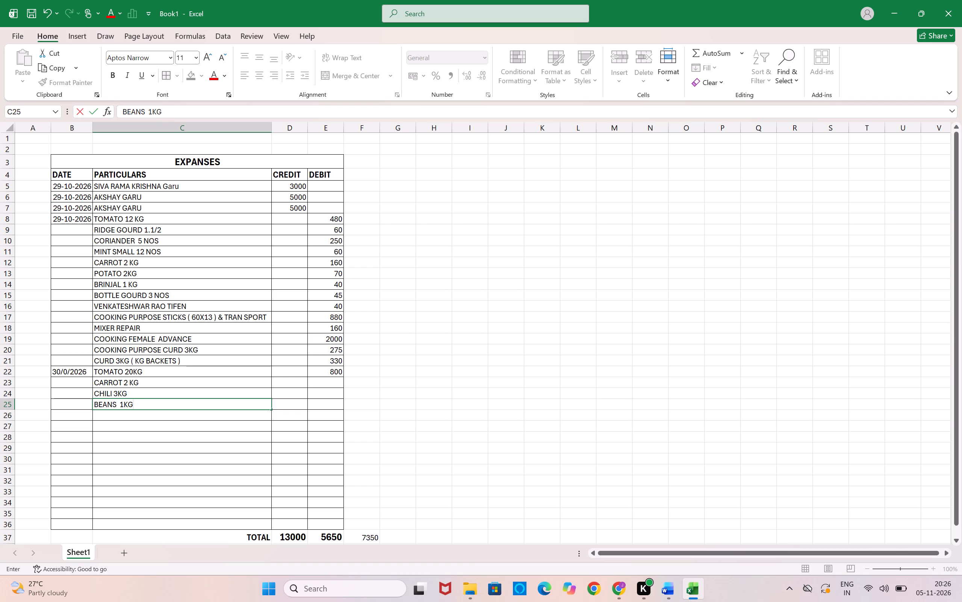
Copy the POTATO 2KG particulars from C13 into C26, below the BEANS entry.
left_click(119, 416)
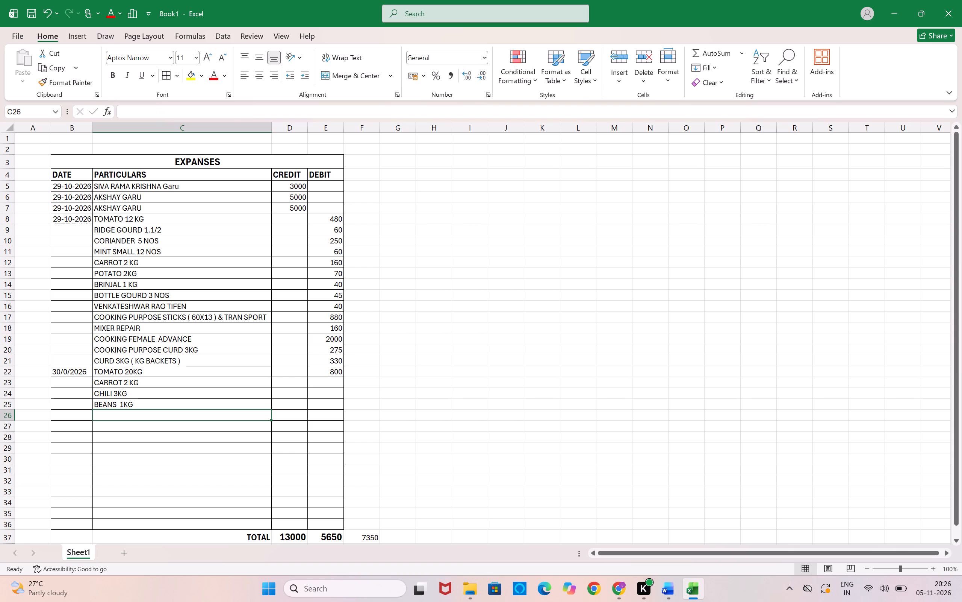
left_click(129, 274)
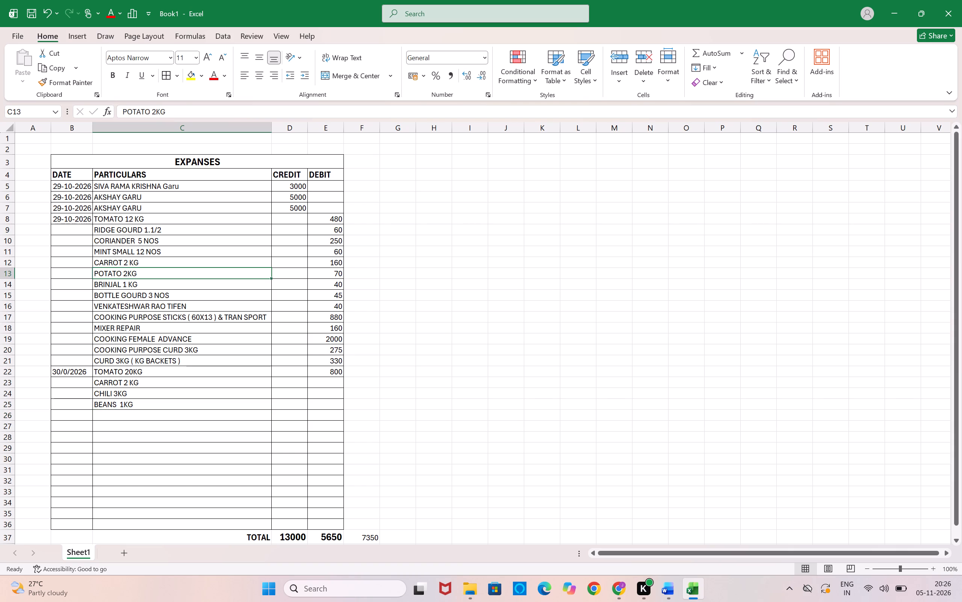
key("ctrl+c")
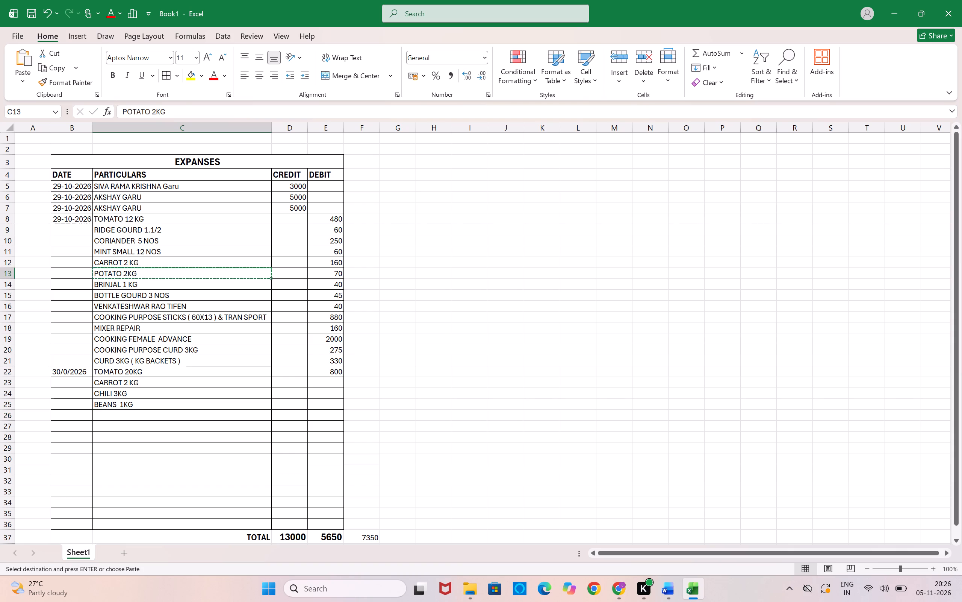
left_click(119, 412)
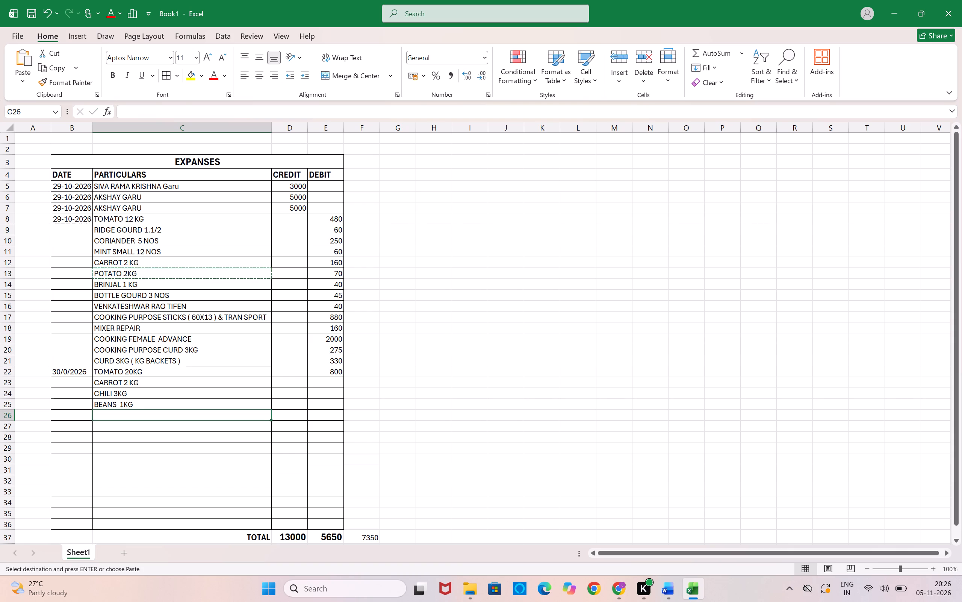
key("ctrl+v")
Copy the BOTTLE GOURD 3 NOS particulars from C15 into C27, below the new POTATO entry.
left_click(115, 427)
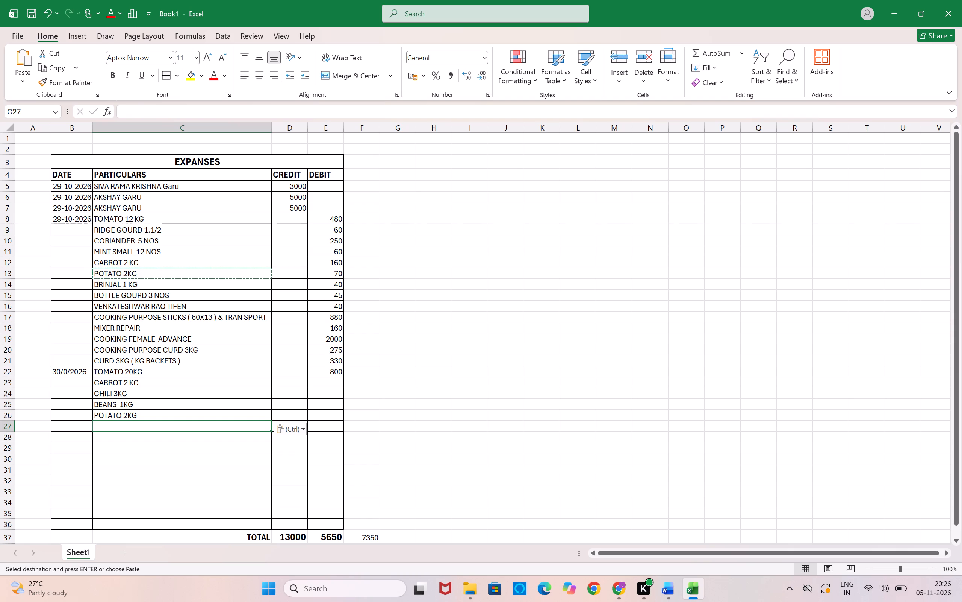
left_click(112, 292)
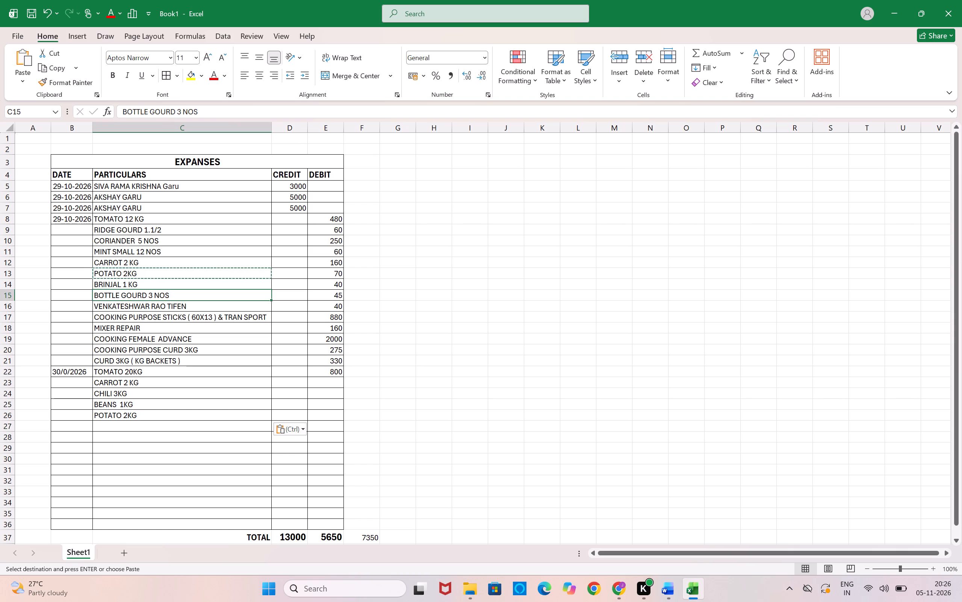
key("ctrl+c")
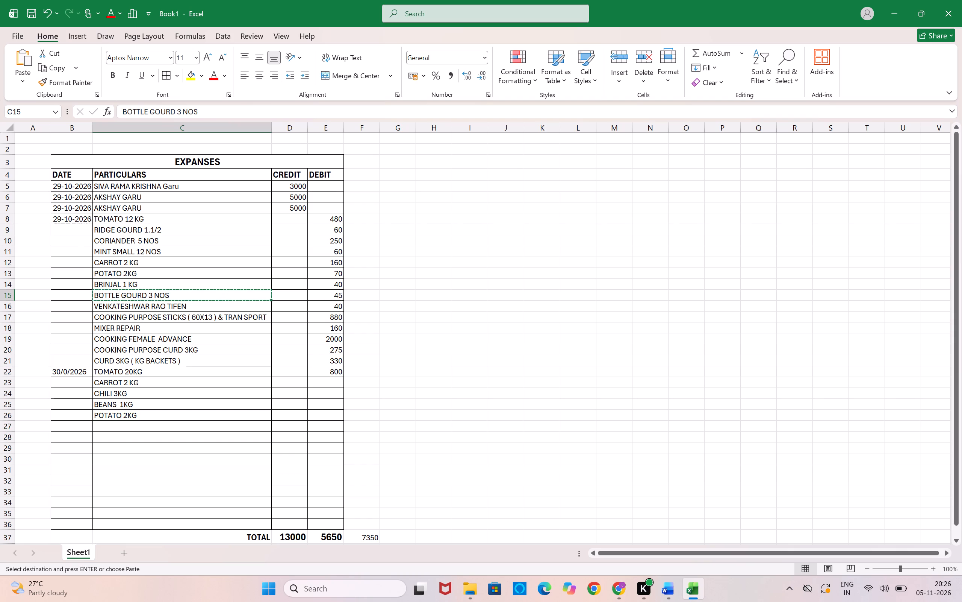
left_click(102, 429)
key("ctrl+v")
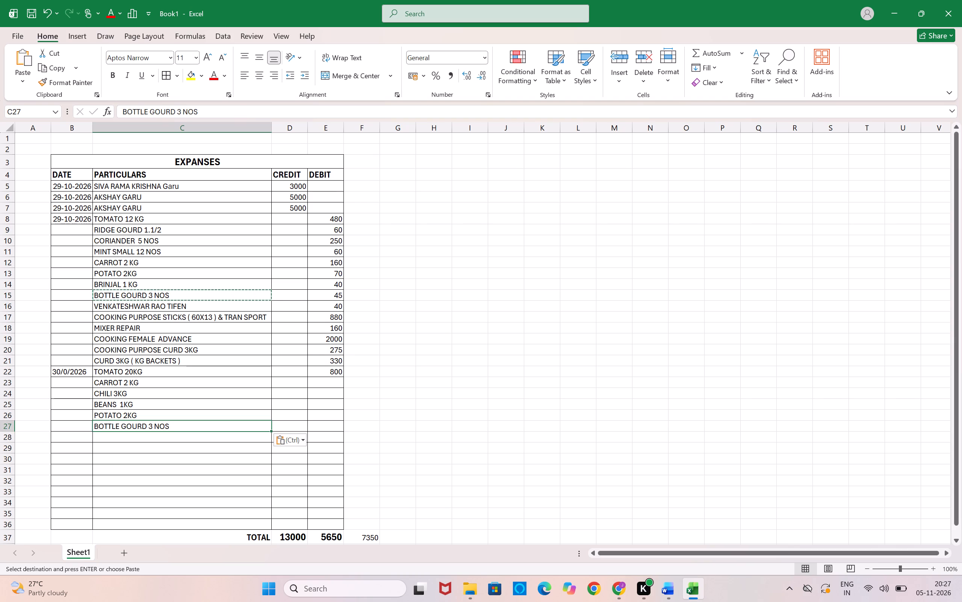
Copy the BRINJAL 1 KG particulars from C14 into C28, below the new BOTTLE GOURD entry.
left_click(106, 284)
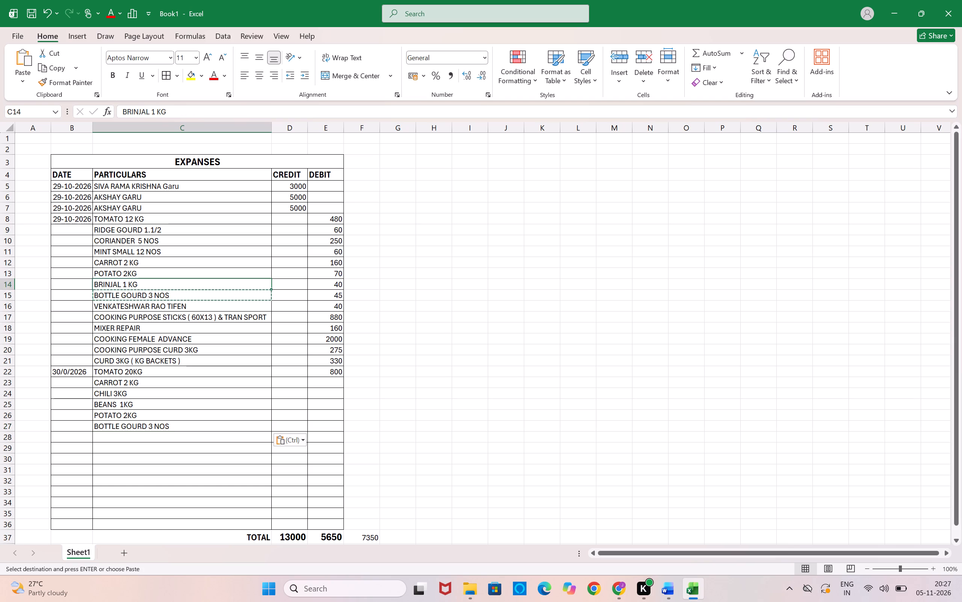
key("ctrl+c")
left_click(101, 432)
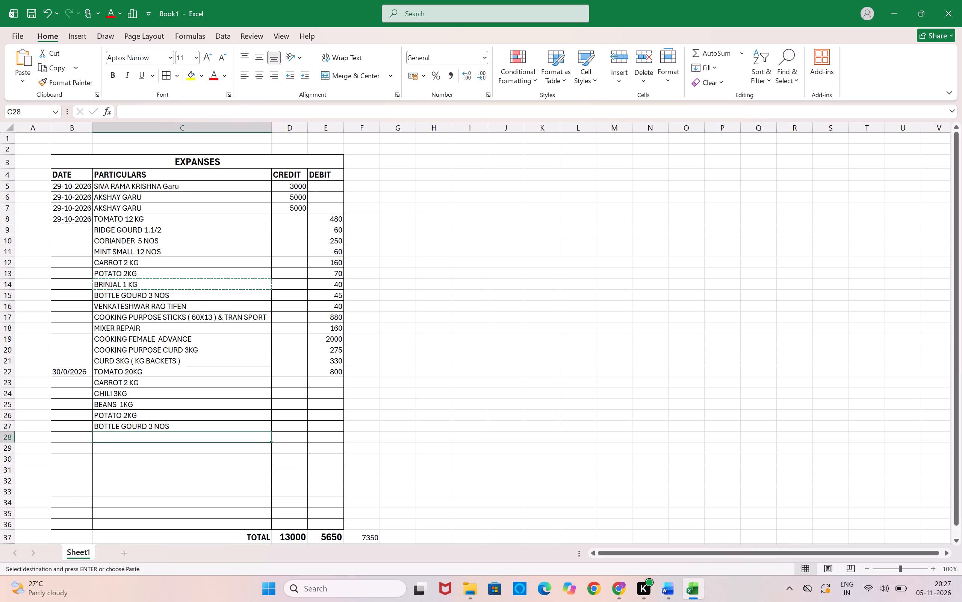
key("ctrl+v")
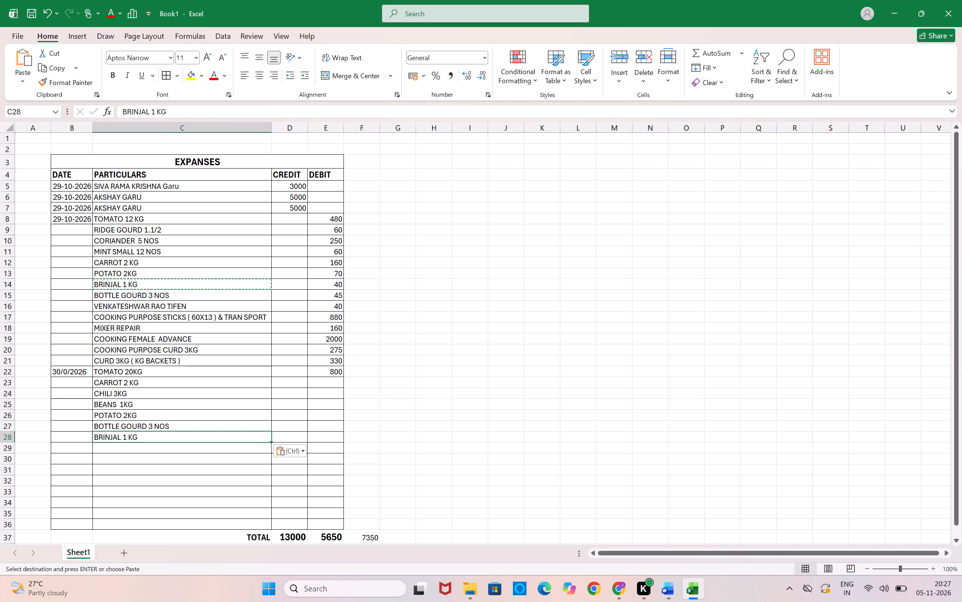
Copy the CORIANDER 5 NOS and MINT SMALL 12 NOS particulars from C10:C11 into C29:C30.
left_click(129, 243)
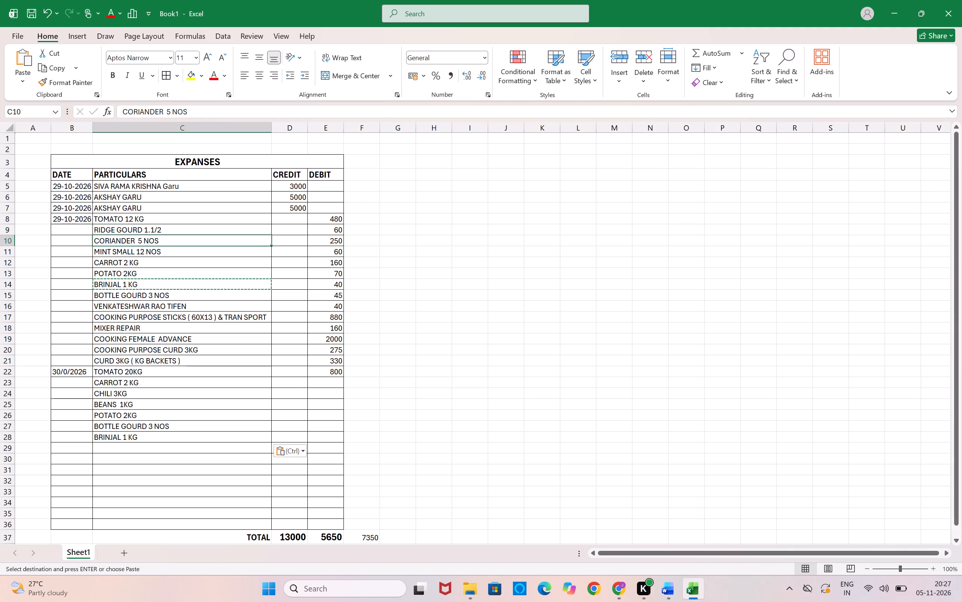
key("shift+Down")
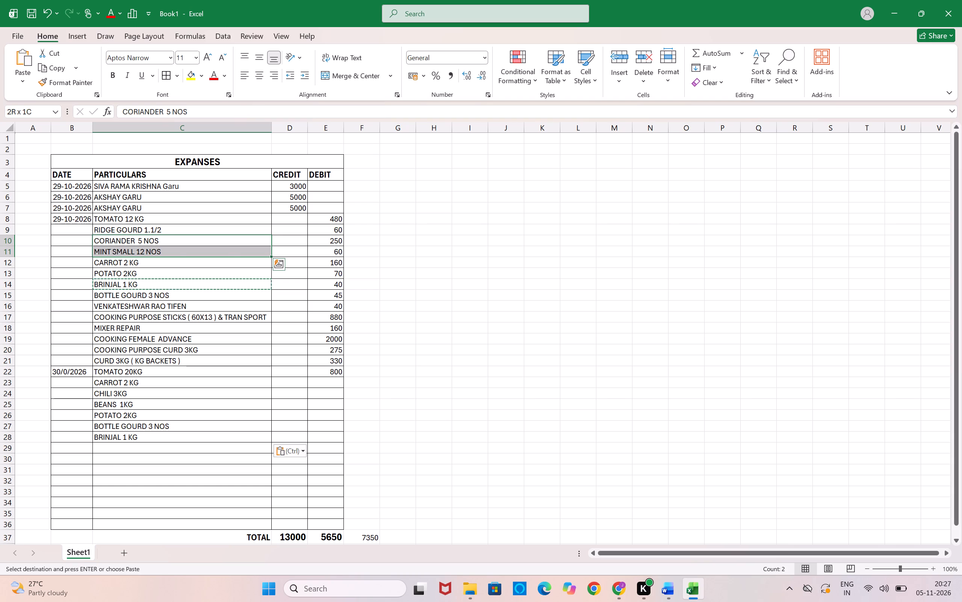
key("ctrl+c")
left_click(98, 449)
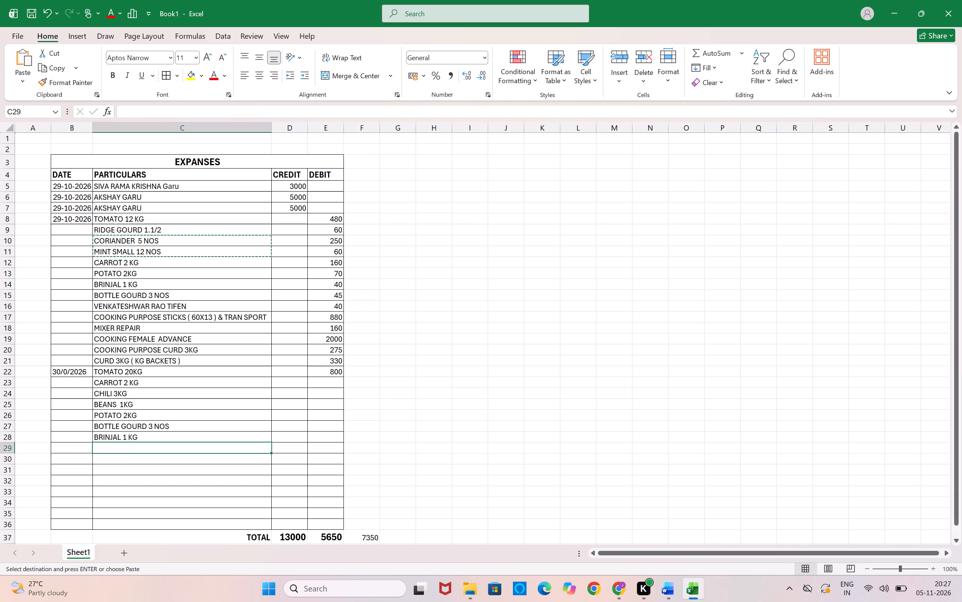
key("ctrl+v")
Enter CURRY LEAF as the particulars in C31, below the new MINT SMALL entry.
left_click(112, 480)
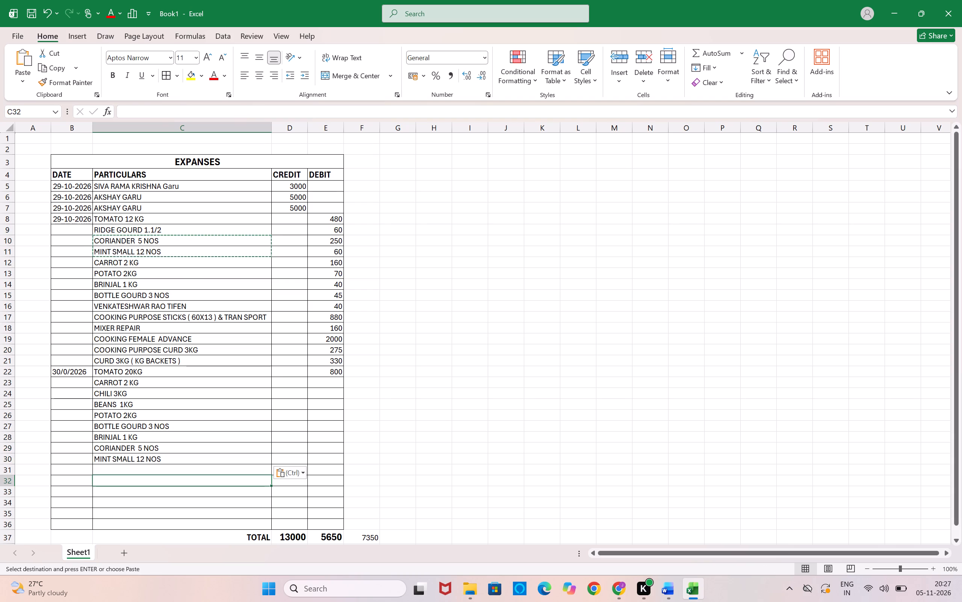
left_click(123, 468)
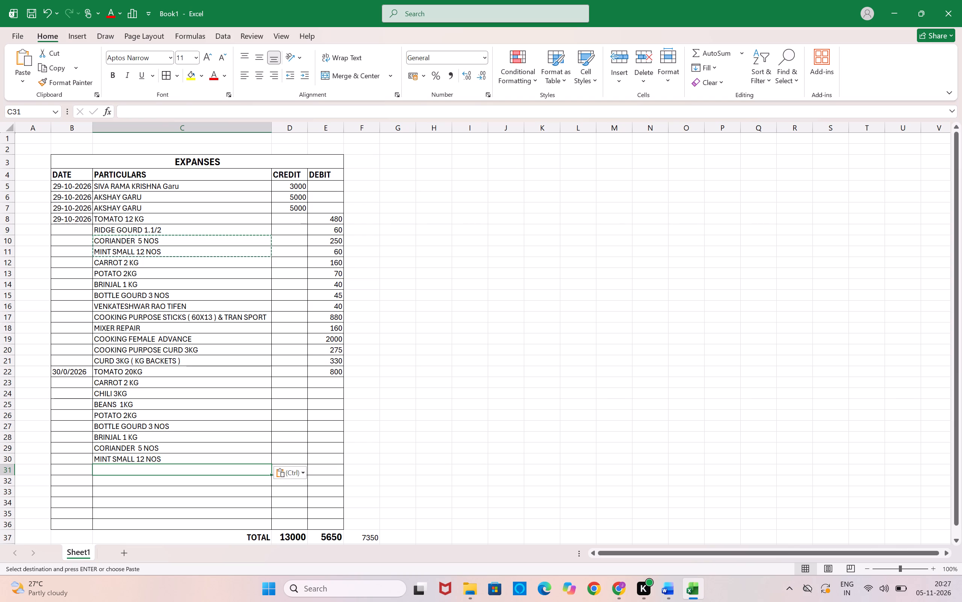
key("c")
type("URR")
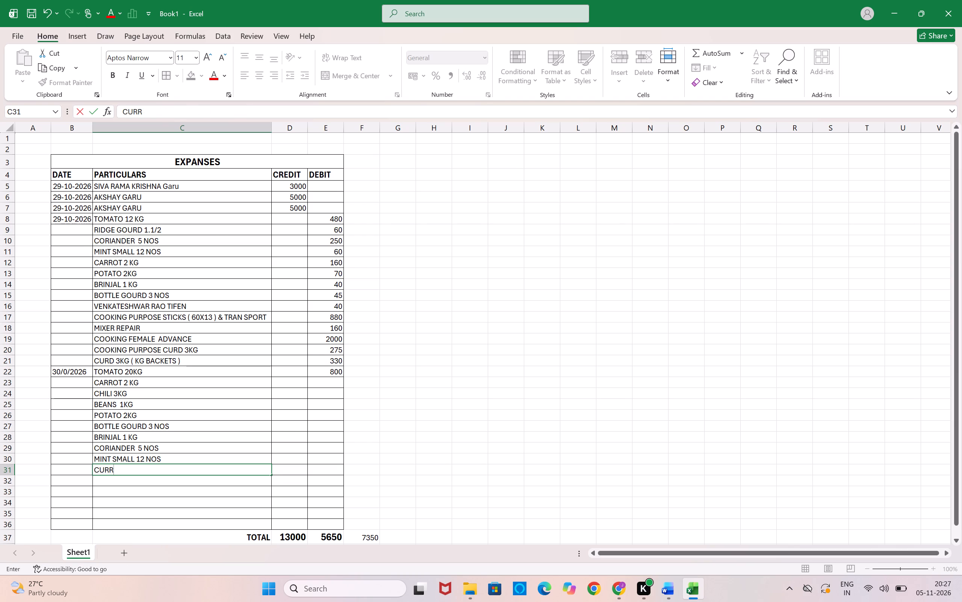
type("Y")
key("space")
key("l")
type("EAF")
Change the quantity of the CARROT entry in C23 to 3 KG.
left_click(115, 372)
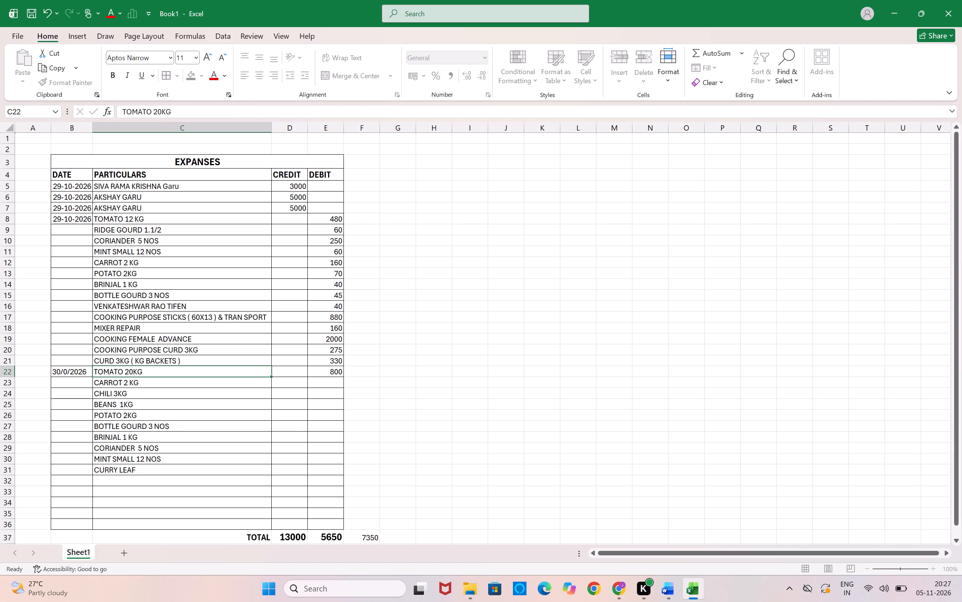
left_click(121, 380)
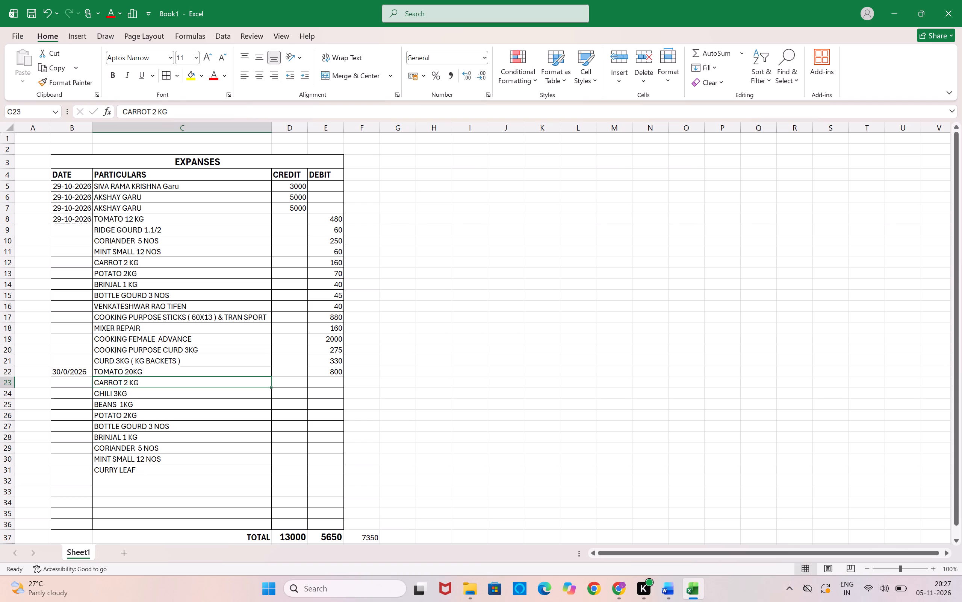
left_click(156, 114)
key("BackSpace")
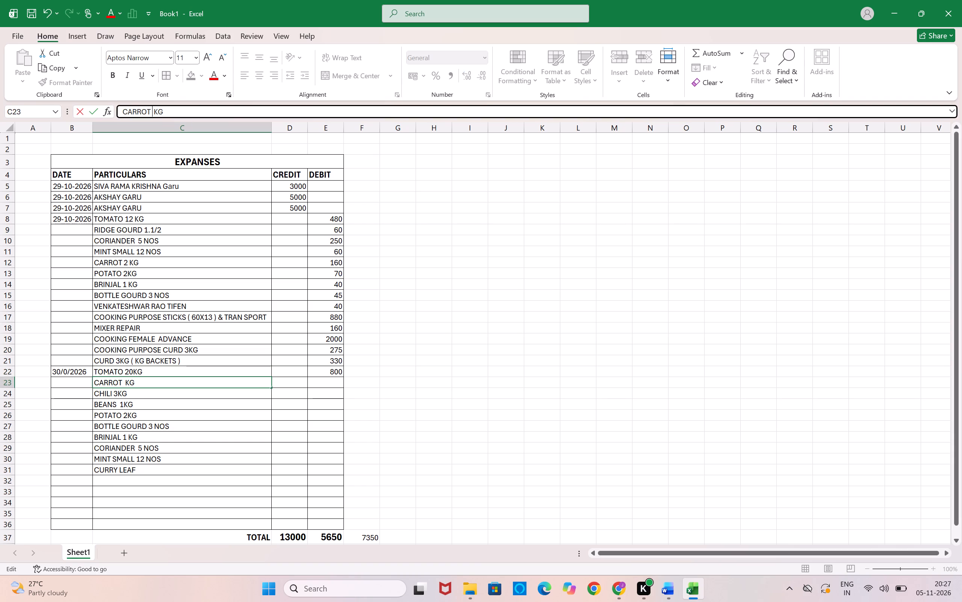
key("3")
key("Return")
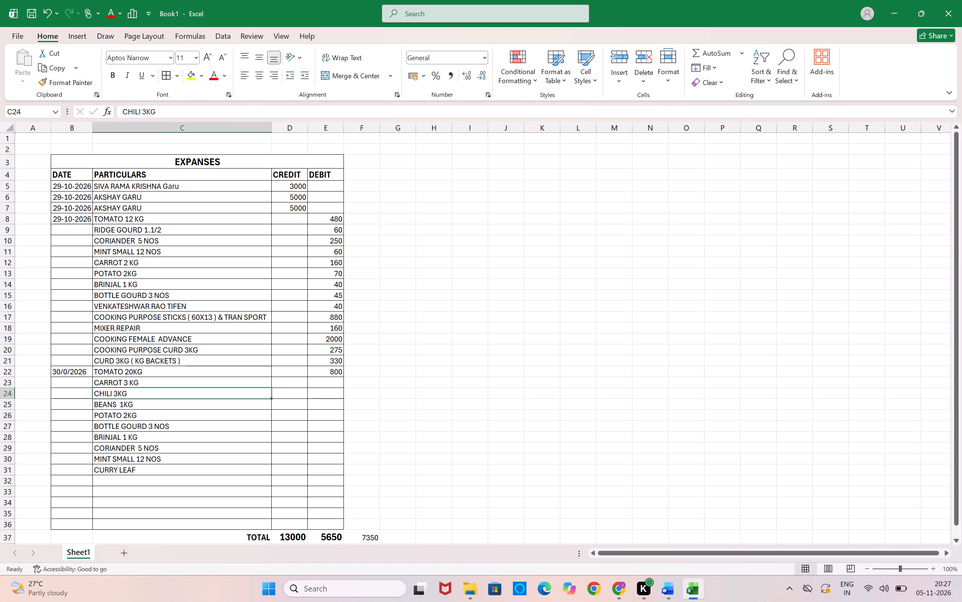
Change the quantity of the second date's POTATO entry in C26 to 6KG.
key("Return")
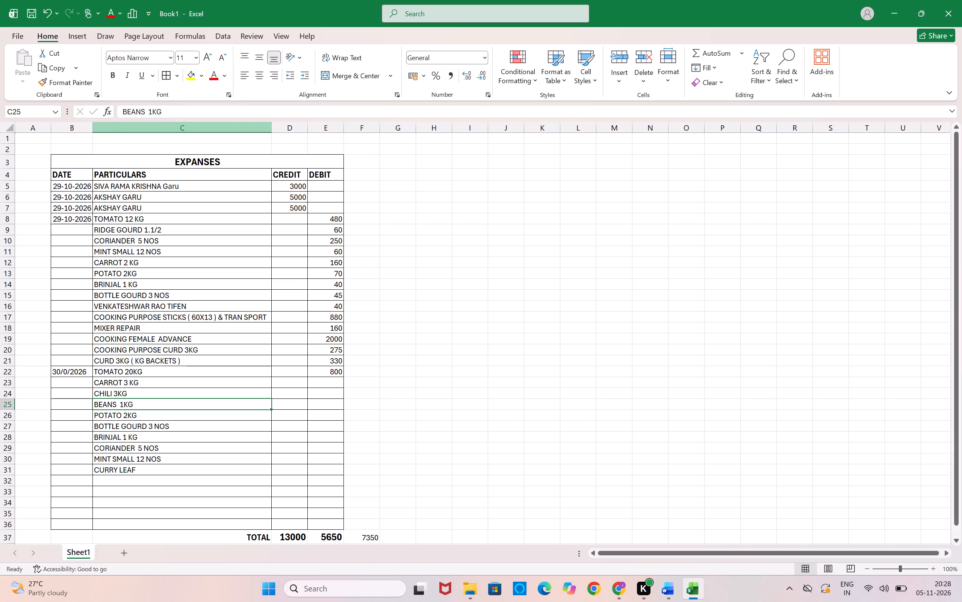
key("Return")
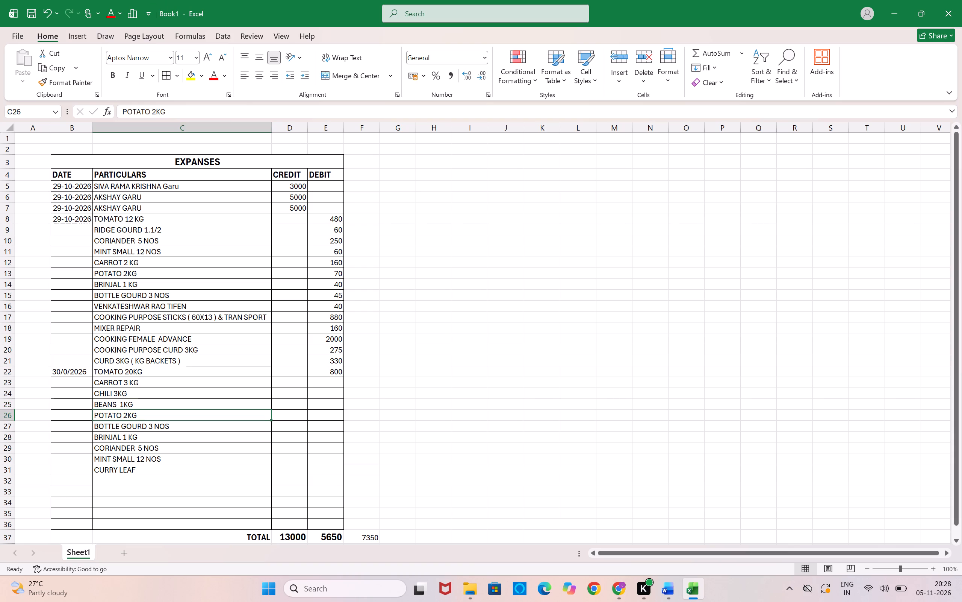
left_click(158, 113)
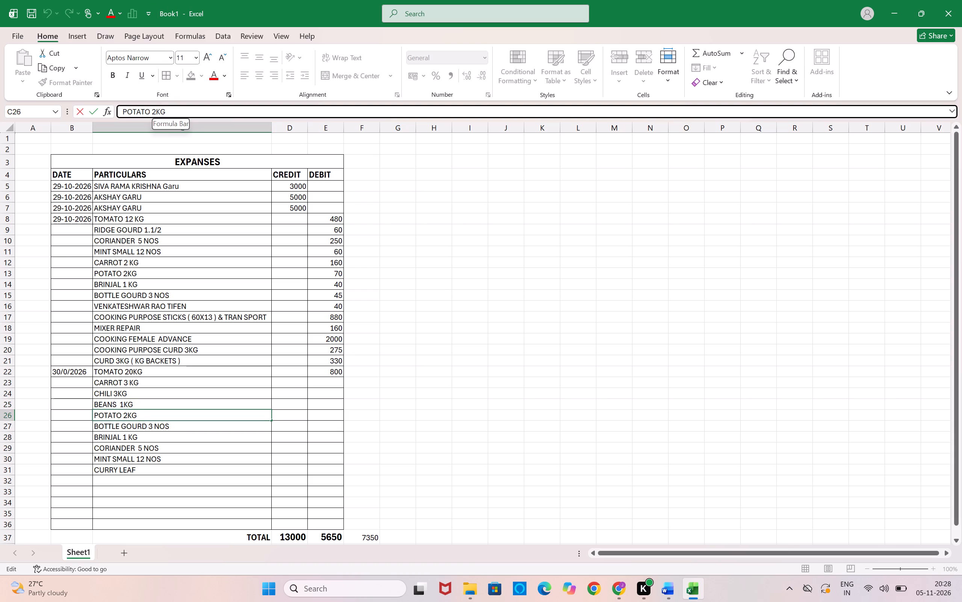
key("BackSpace")
key("6")
key("Return")
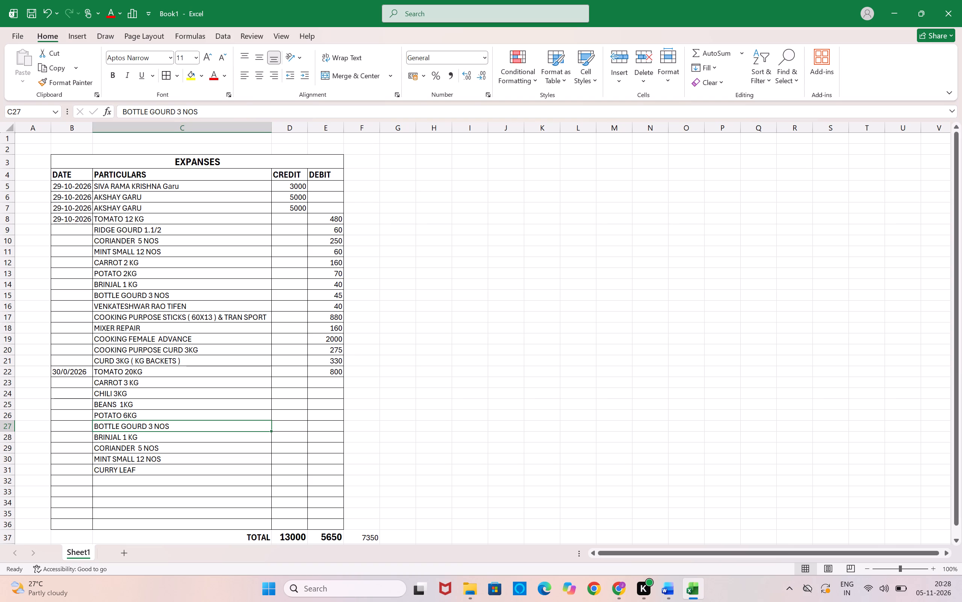
Change the second date's mint particulars in C30 to MINT BIG 5 NOS.
left_click(115, 437)
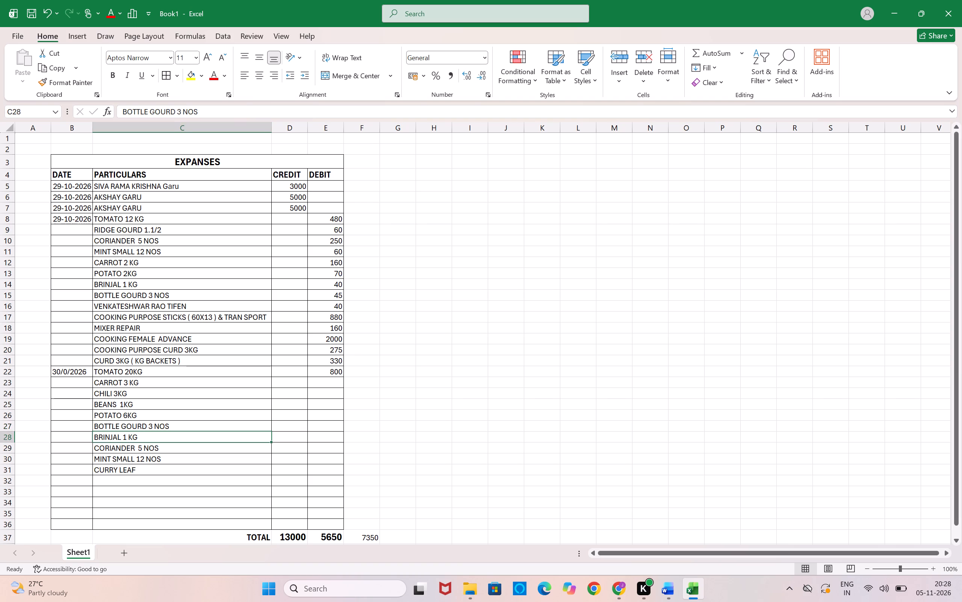
left_click(115, 458)
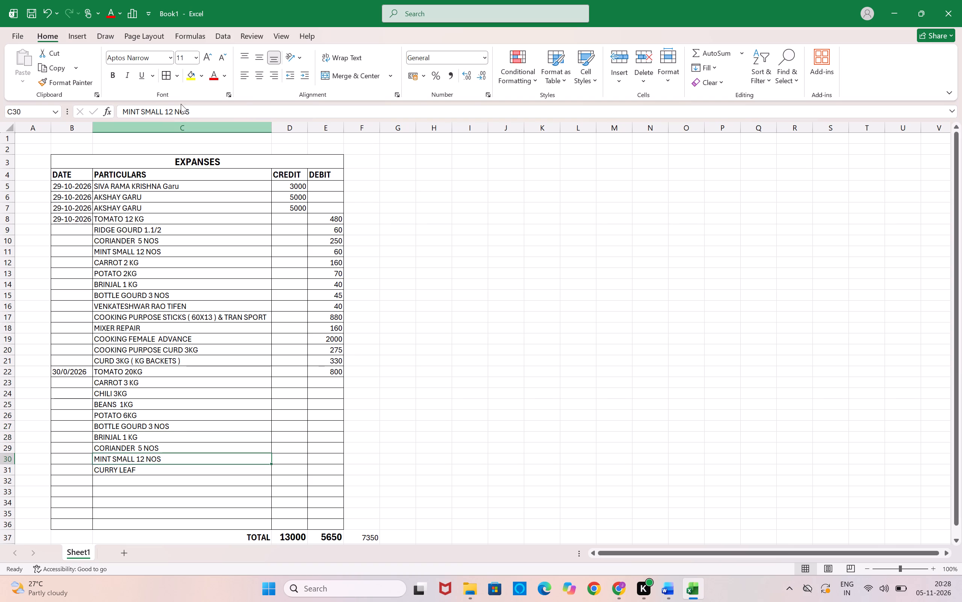
left_click(174, 115)
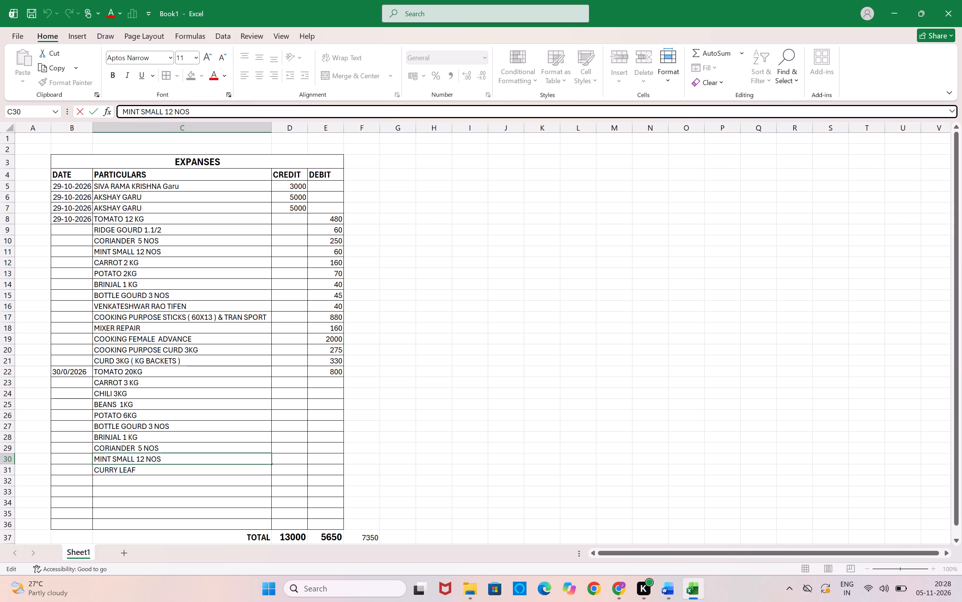
key("BackSpace")
key("BackSpace")
key("BackSpace")
key("BackSpace")
key("BackSpace")
key("BackSpace")
key("BackSpace")
key("BackSpace")
type("BIG")
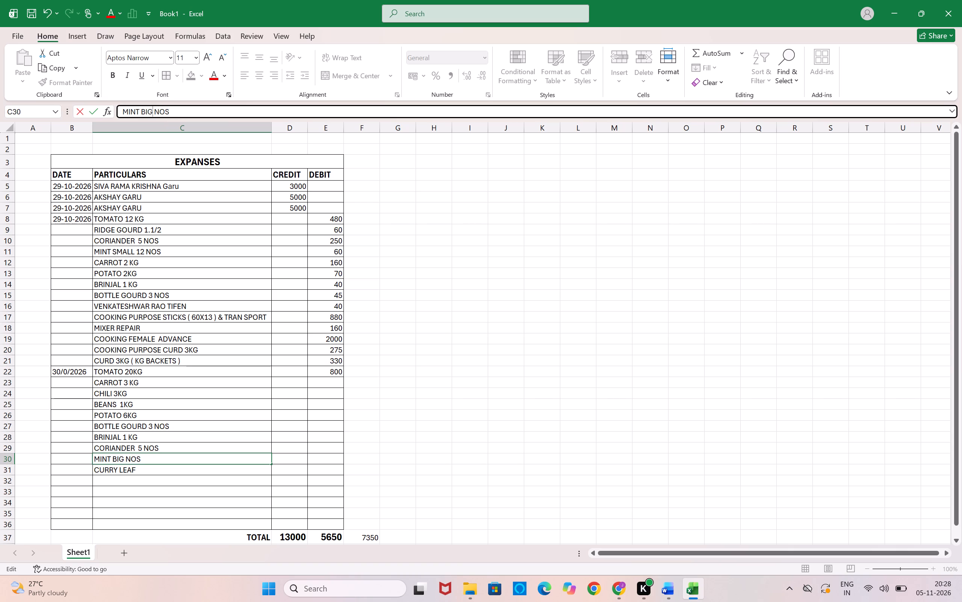
key("space")
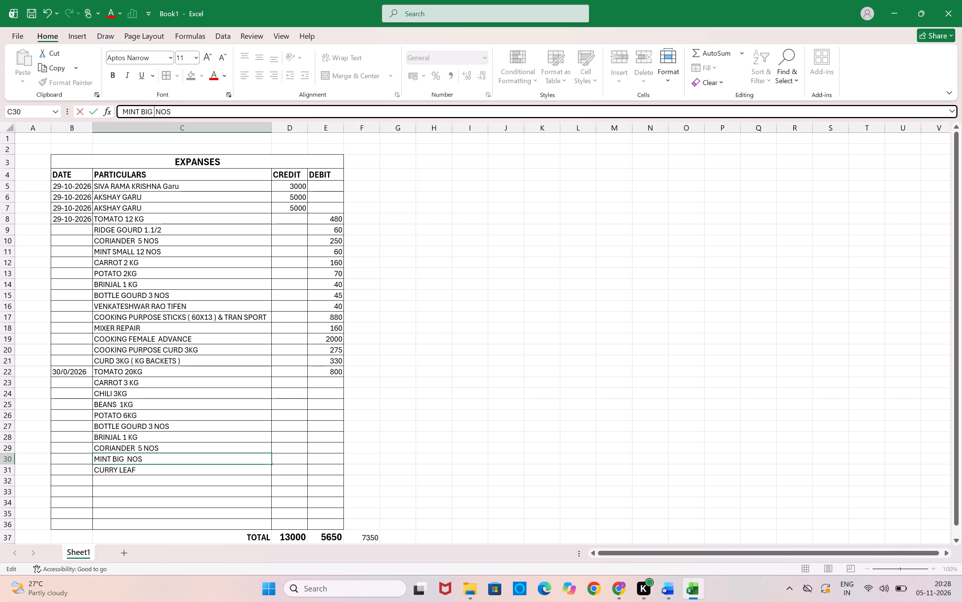
key("5")
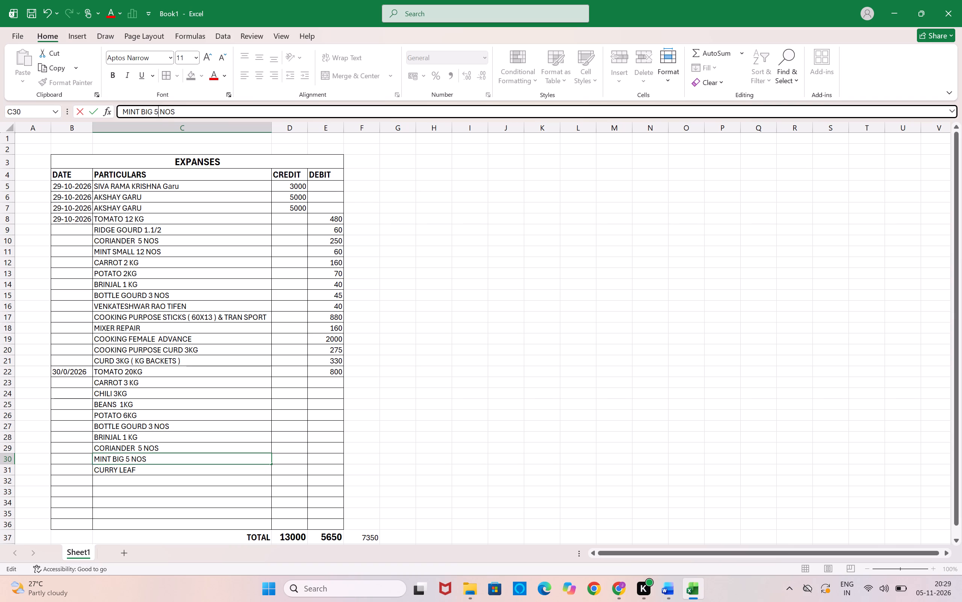
Enter the debit amounts in E23:E26: CARROT 180, CHILI 150, BEANS 150 and POTATO 180.
left_click(323, 380)
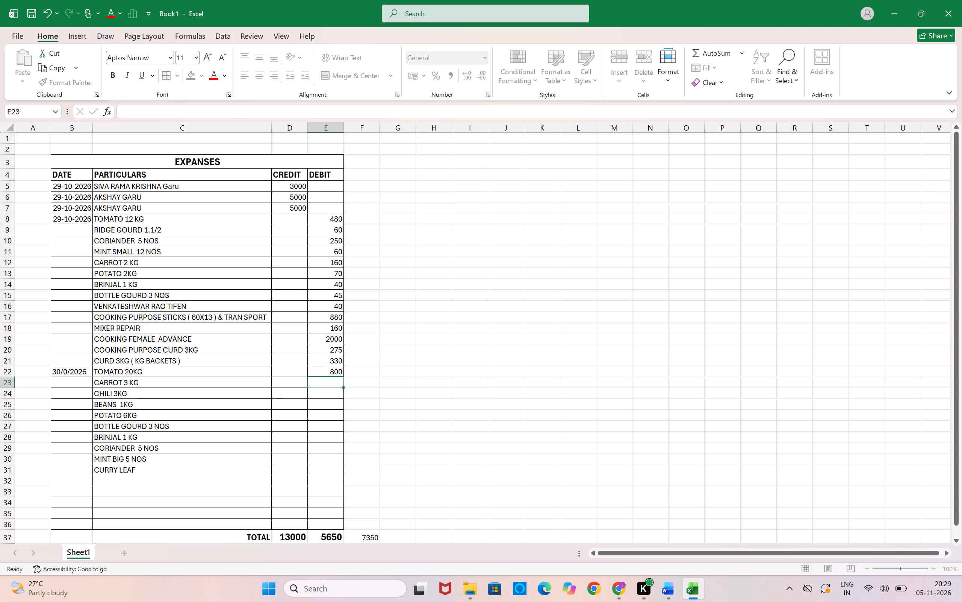
type("800")
key("BackSpace")
key("BackSpace")
key("BackSpace")
key("BackSpace")
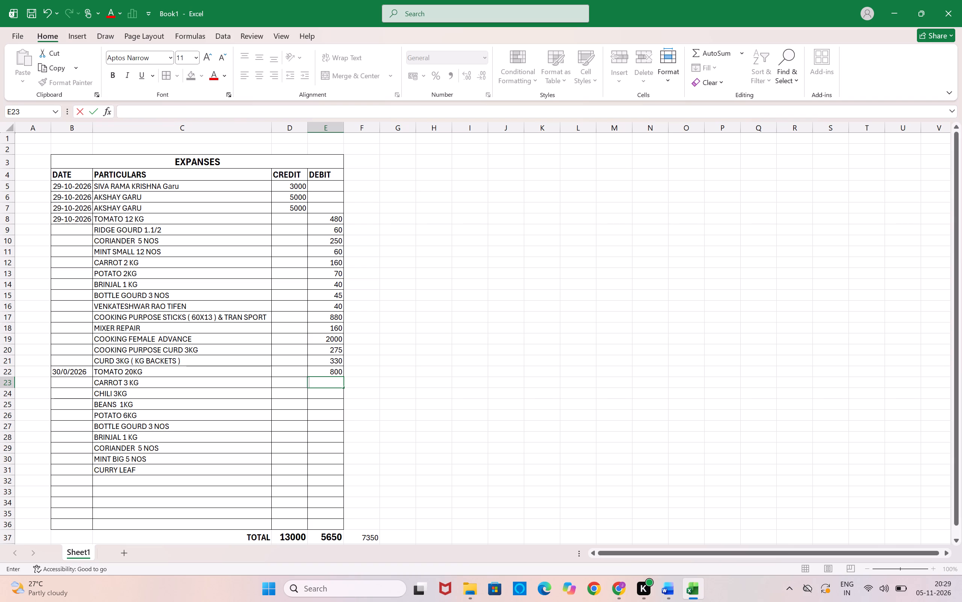
type("180")
key("Down")
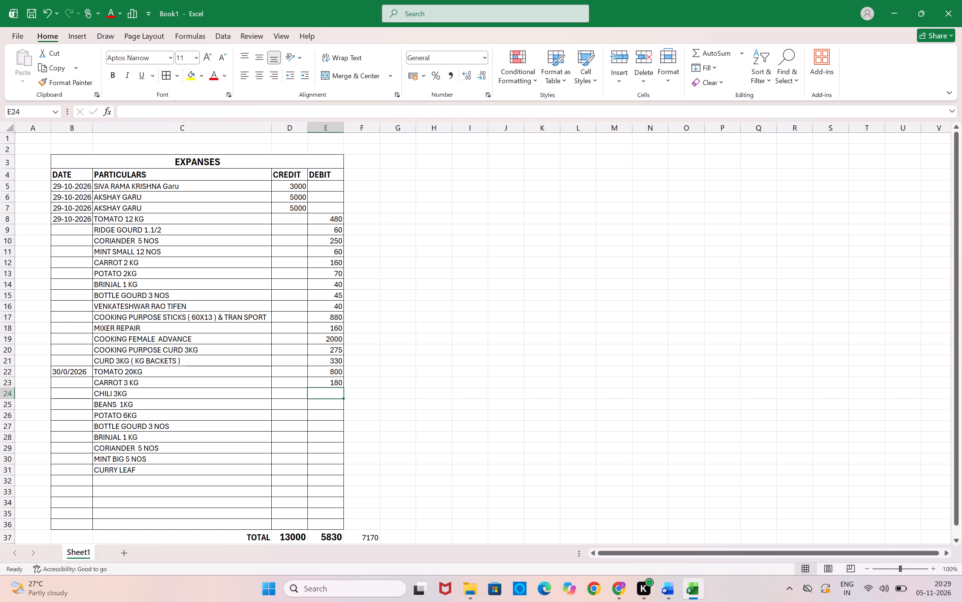
type("150")
key("Down")
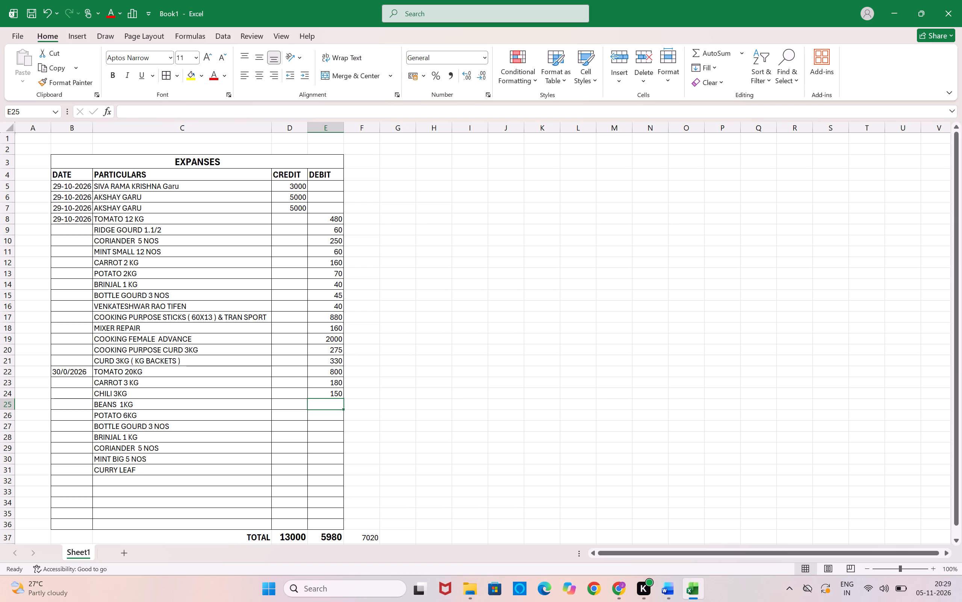
type("150")
key("Down")
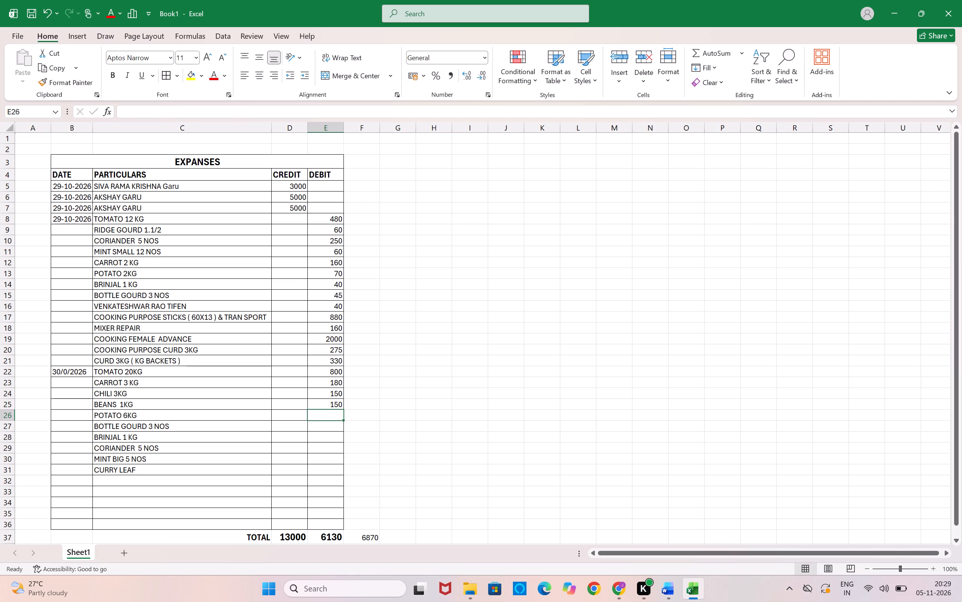
type("180")
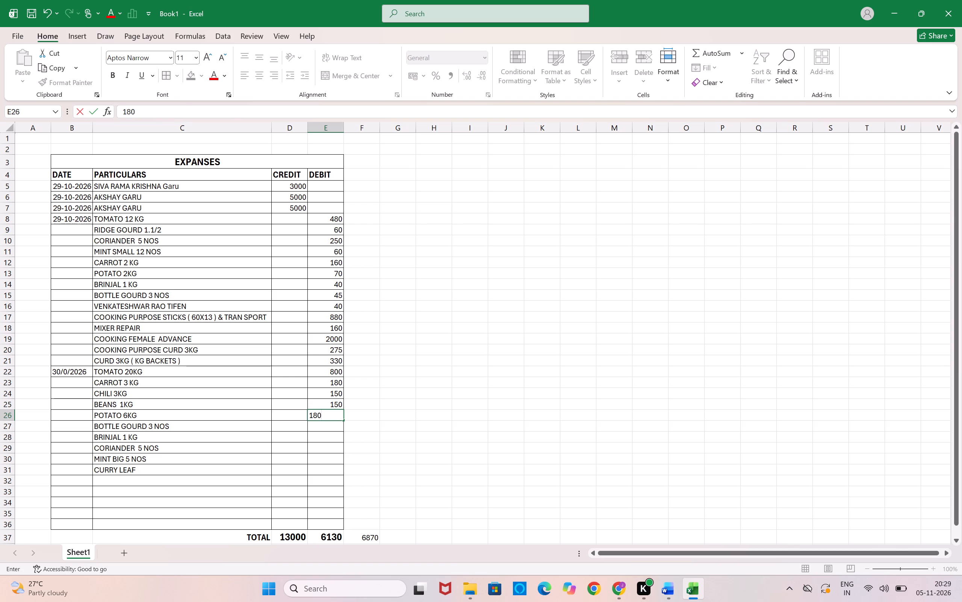
key("Down")
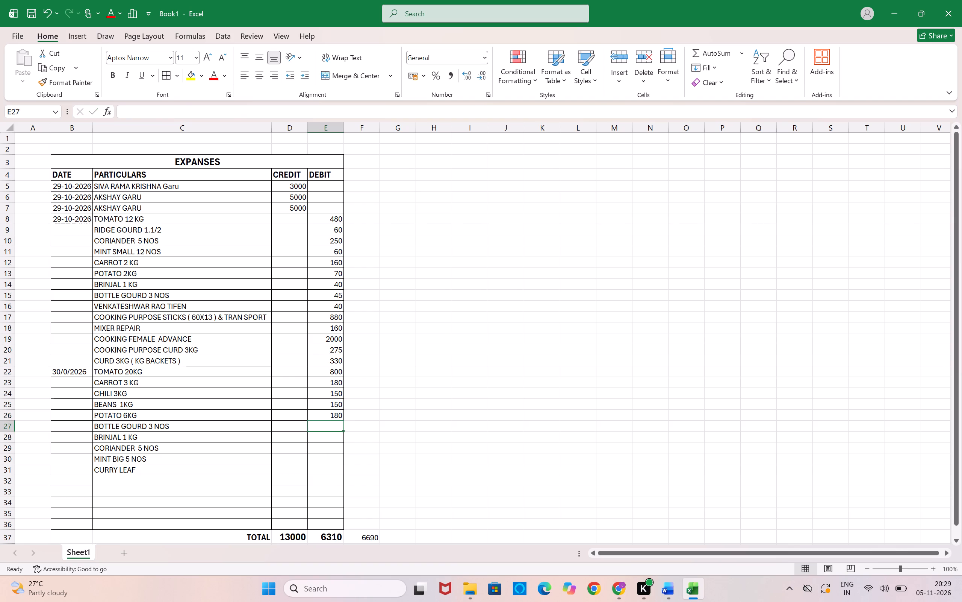
Enter the debit amounts in E27:E31: BOTTLE GOURD 36, BRINJAL 30, CORIANDER 250, MINT BIG 125 and CURRY LEAF 10.
type("36")
key("Down")
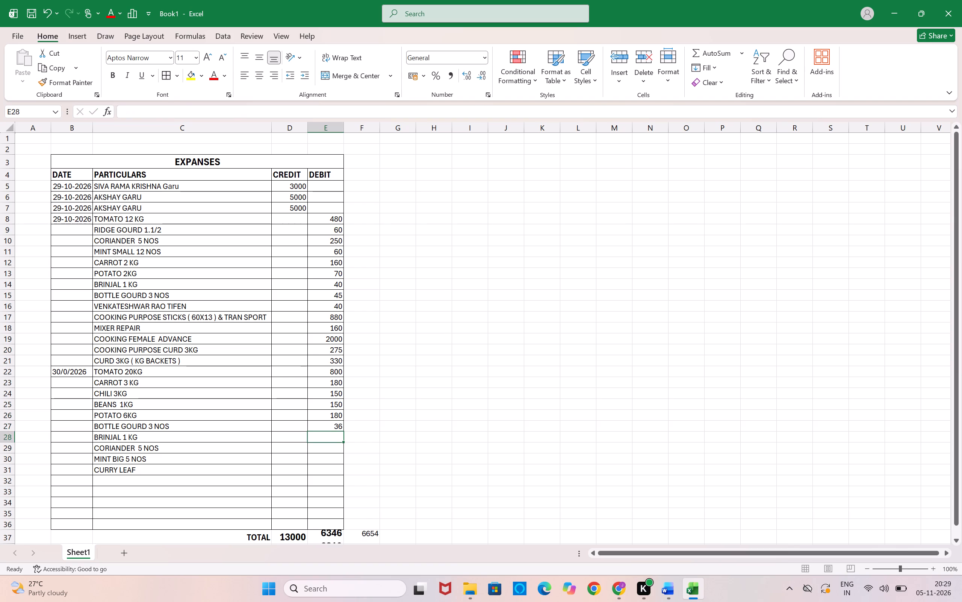
type("30")
key("Down")
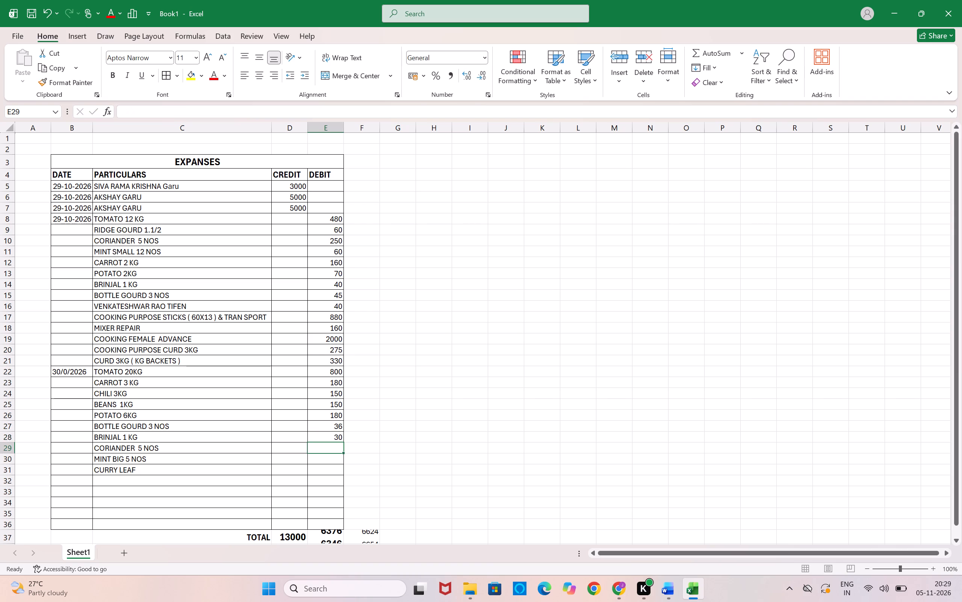
type("250")
key("Down")
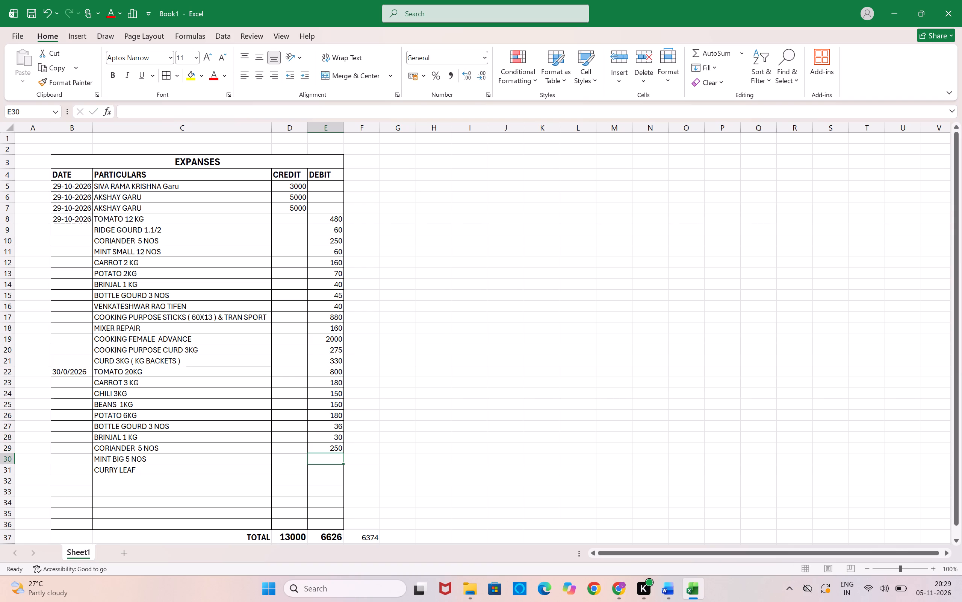
type("1250")
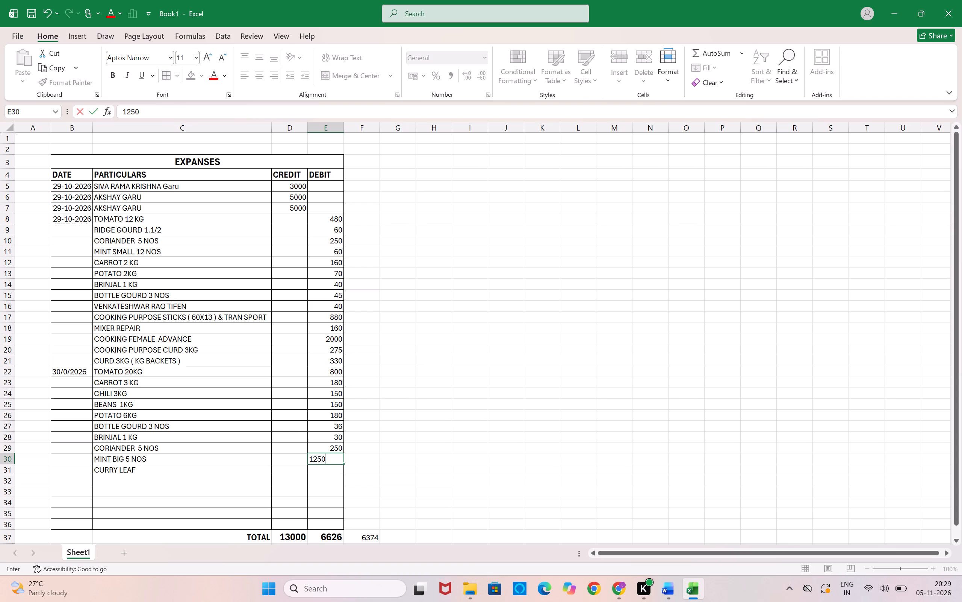
key("BackSpace")
key("Down")
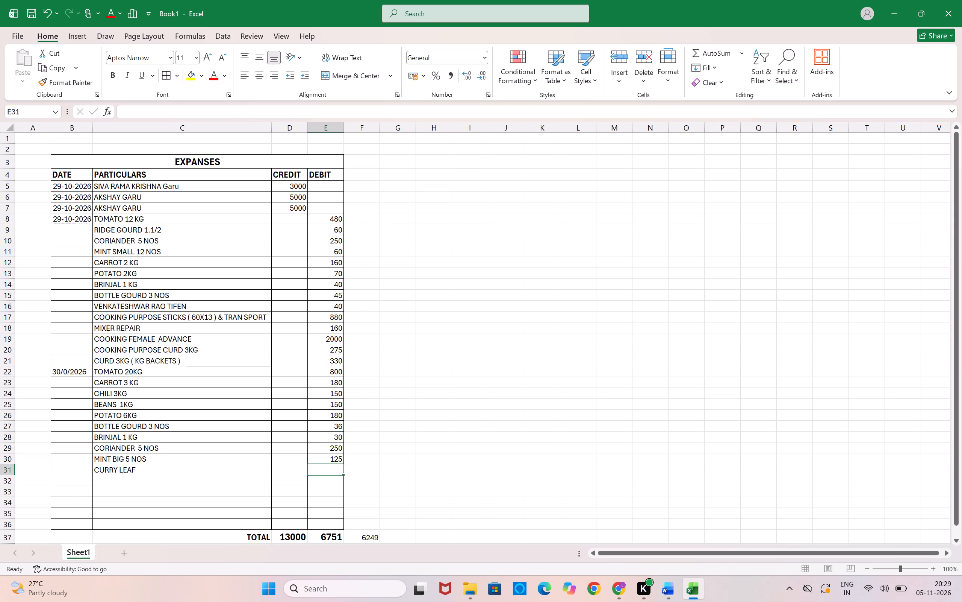
type("10")
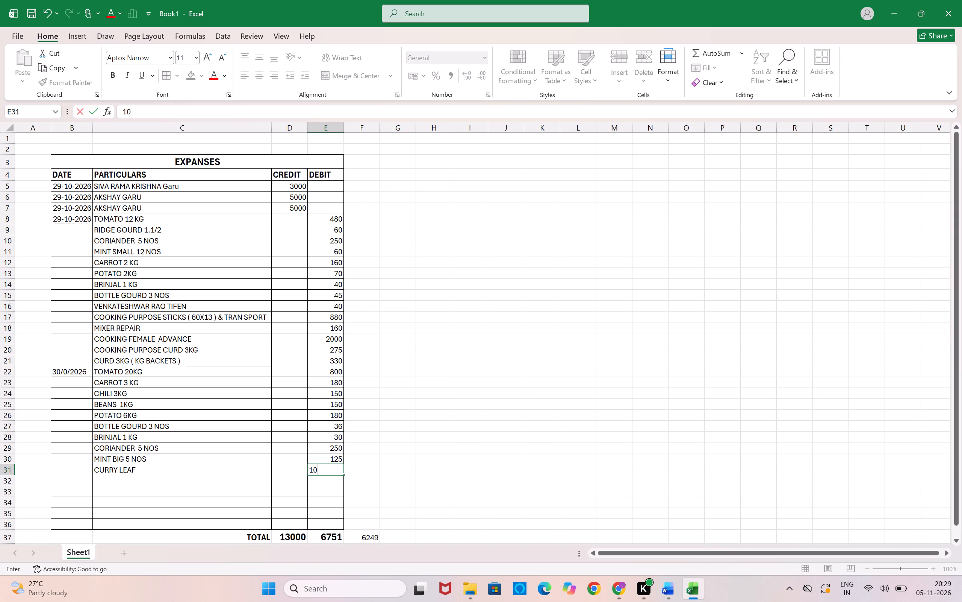
key("Down")
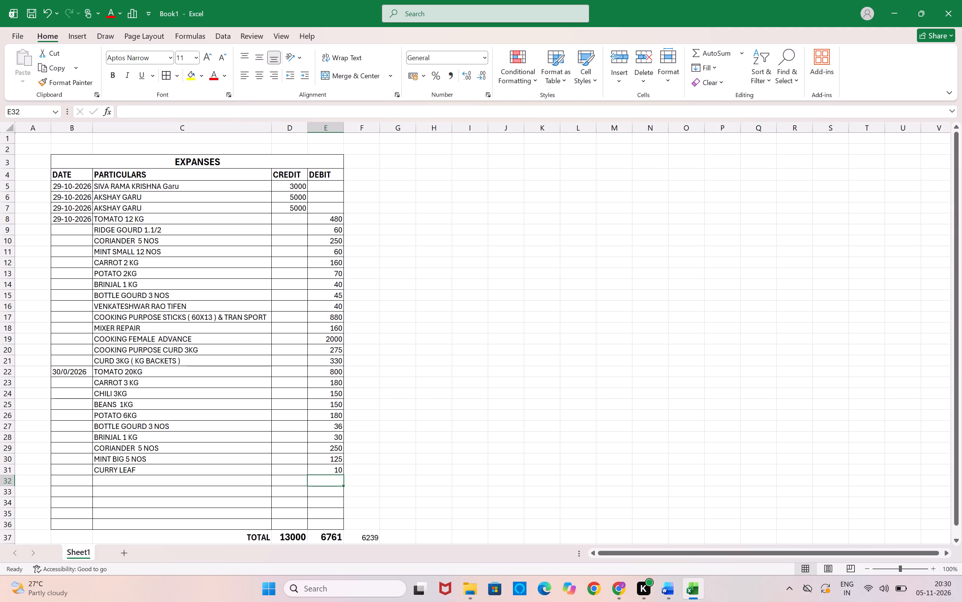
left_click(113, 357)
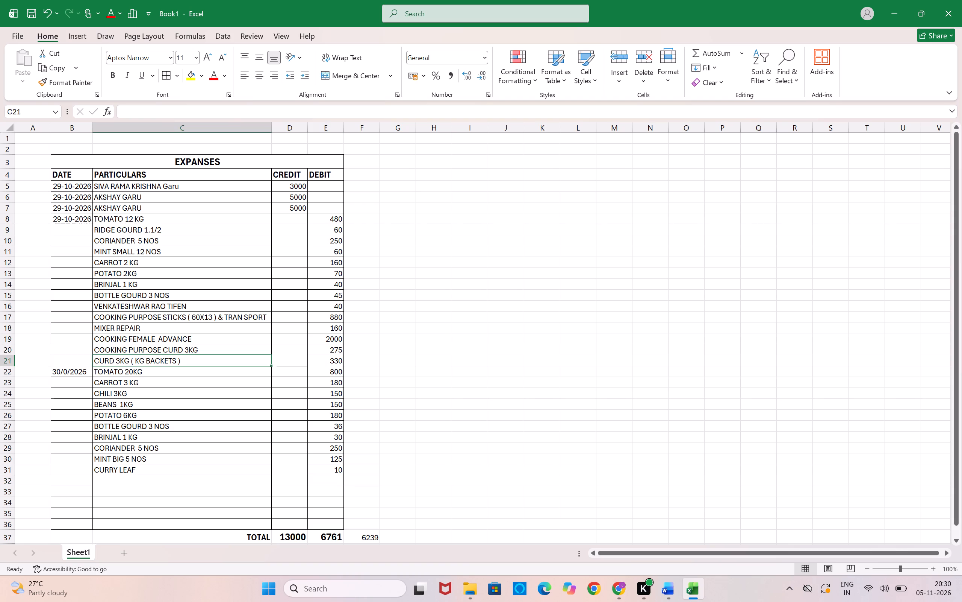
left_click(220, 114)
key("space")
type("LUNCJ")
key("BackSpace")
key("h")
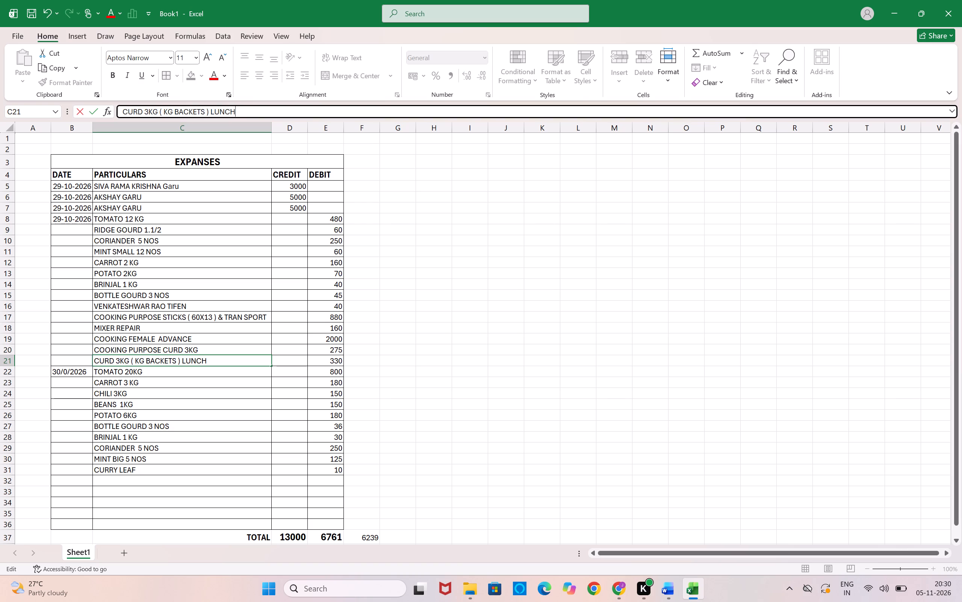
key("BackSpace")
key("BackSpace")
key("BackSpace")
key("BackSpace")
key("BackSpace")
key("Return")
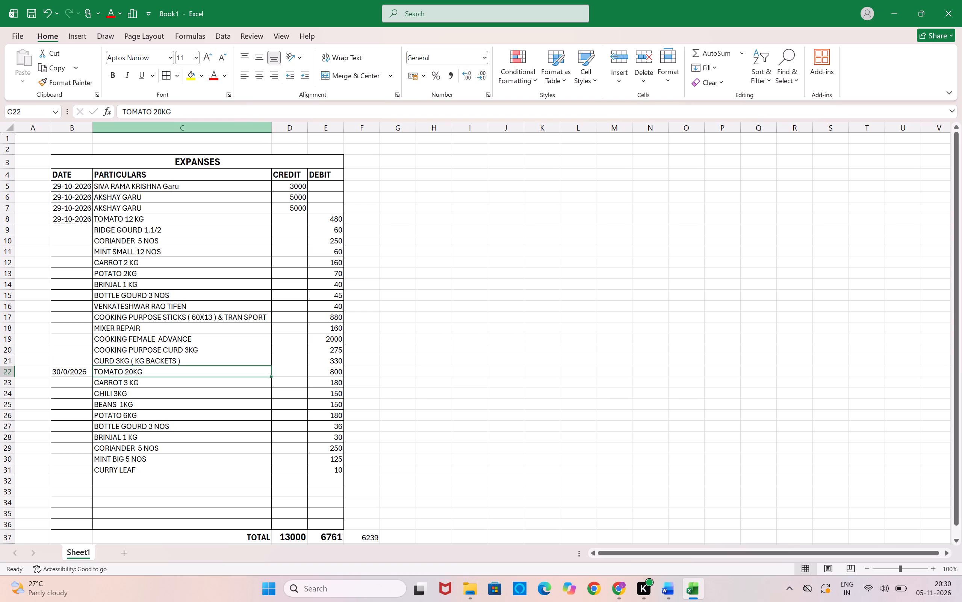
Copy the COOKING PURPOSE CURD particulars from C20 into C32, below CURRY LEAF, with the quantity changed to 5KG.
left_click(123, 348)
key("ctrl+c")
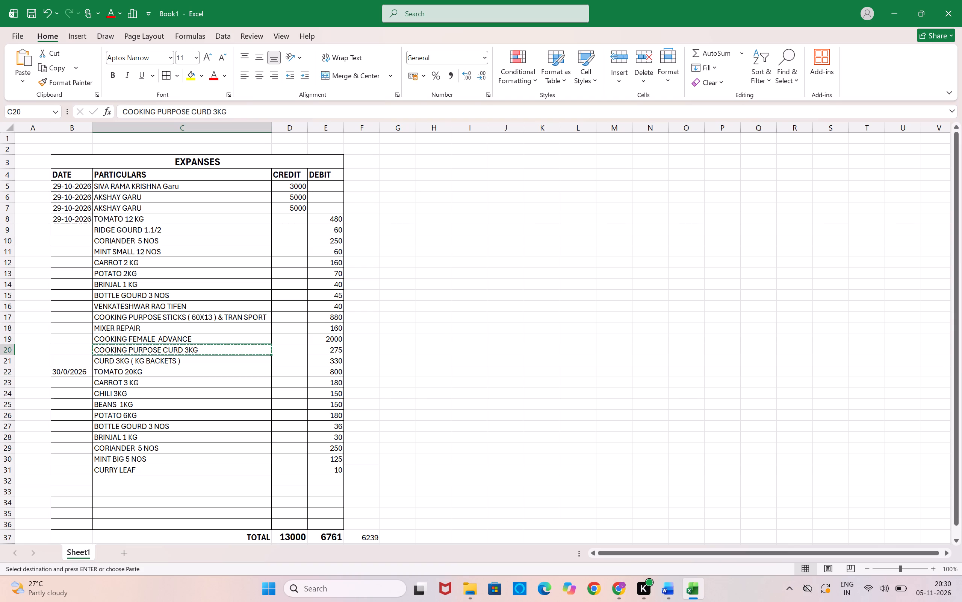
left_click(100, 478)
key("ctrl+v")
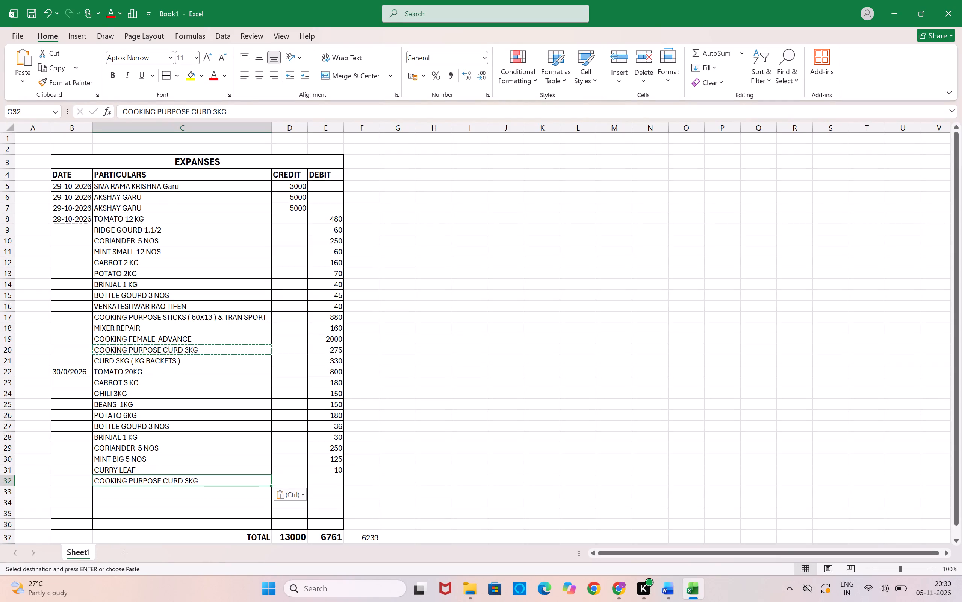
left_click(216, 111)
key("BackSpace")
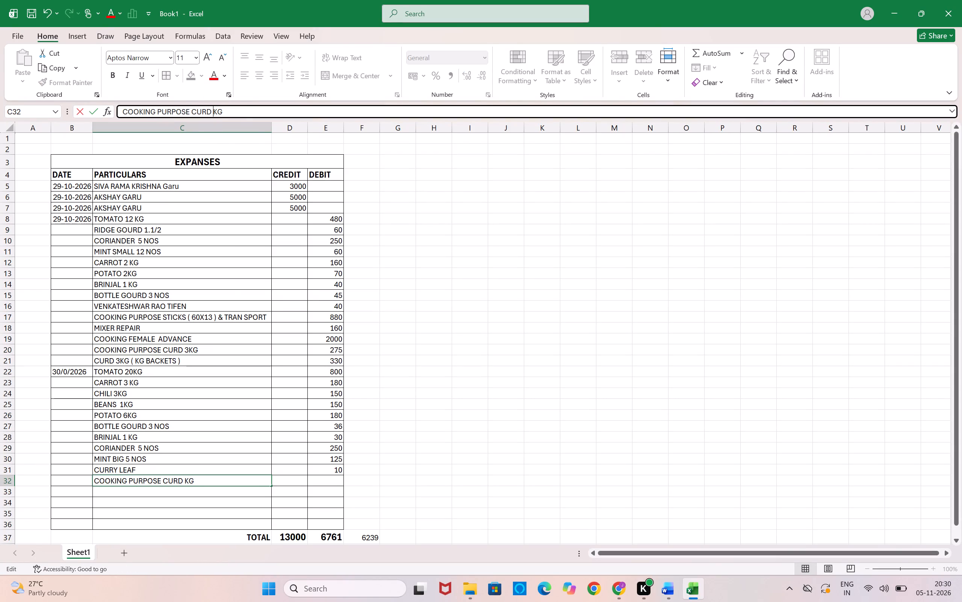
key("5")
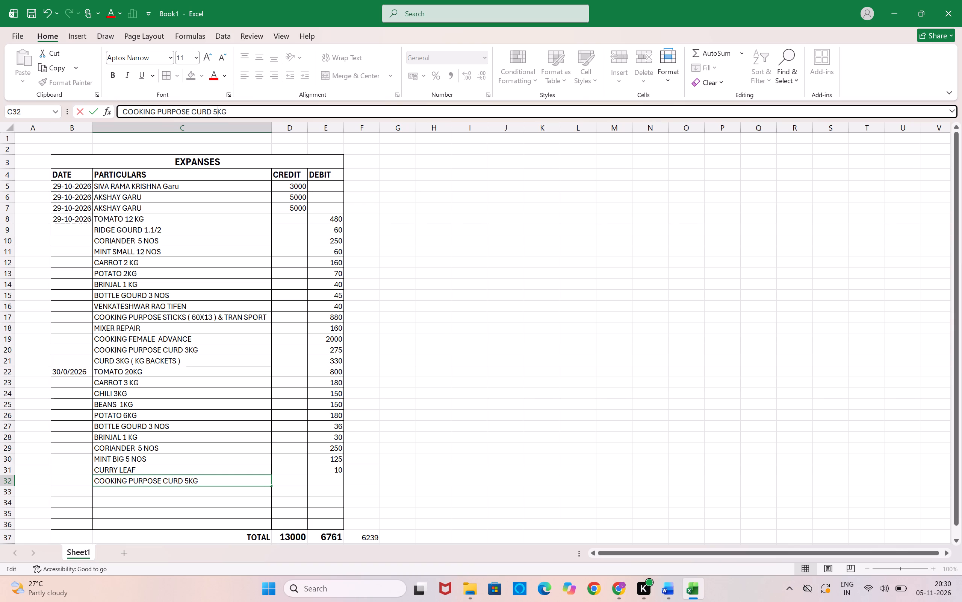
Copy the CURD 3KG ( KG BACKETS ) particulars from C21 into C33, with the quantity changed to 1KG.
left_click(115, 361)
key("ctrl+c")
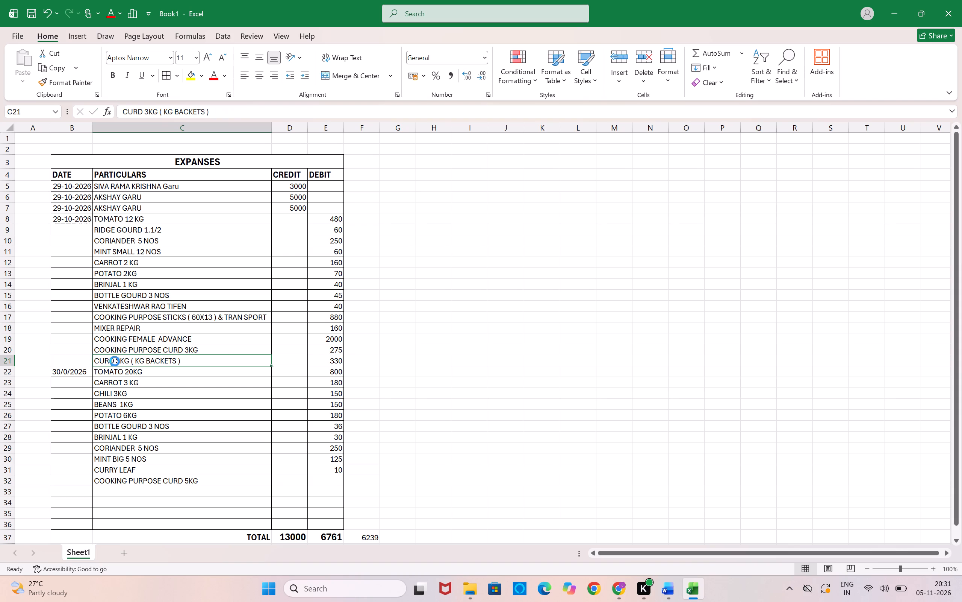
left_click(103, 490)
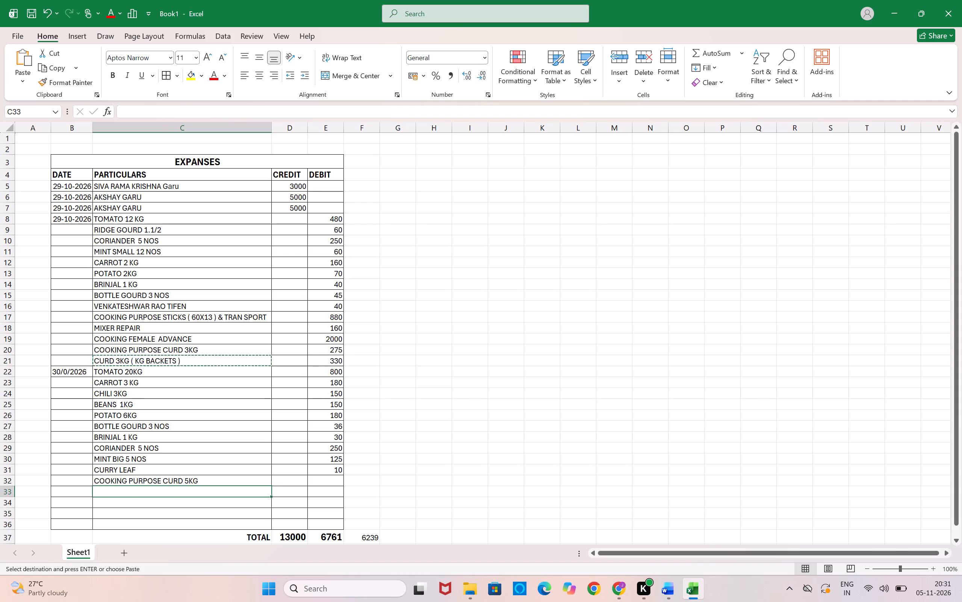
key("ctrl+v")
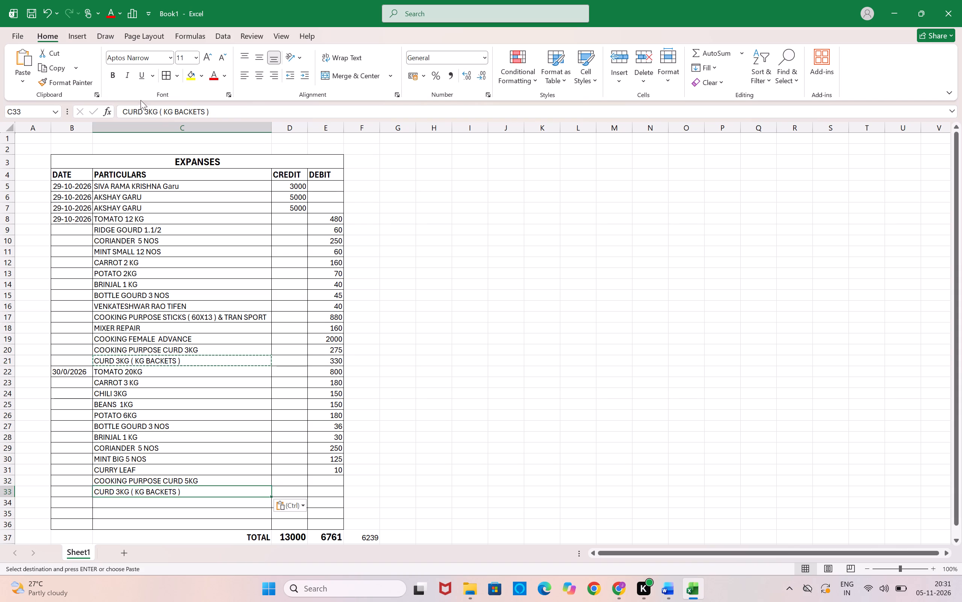
left_click(147, 111)
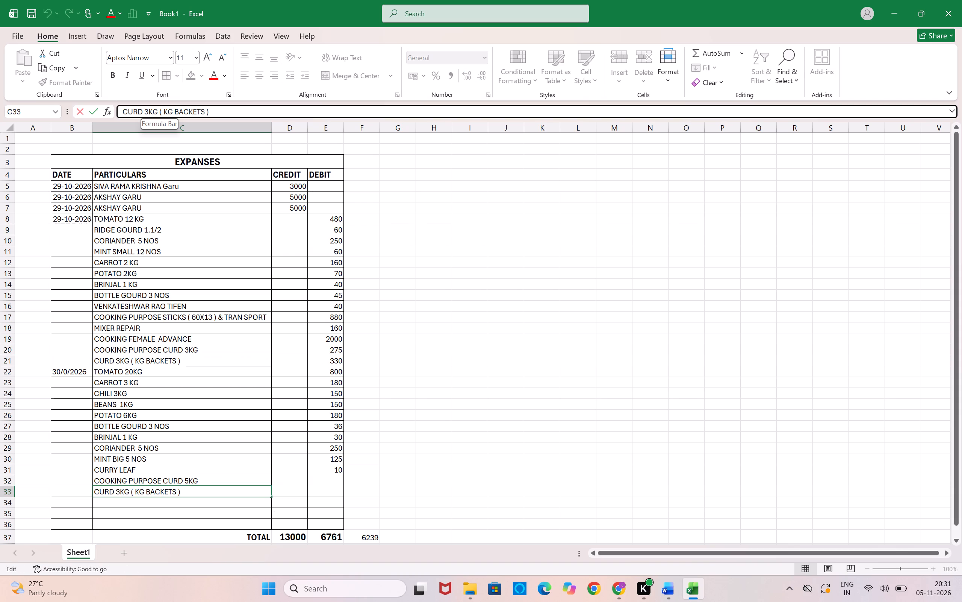
key("BackSpace")
key("1")
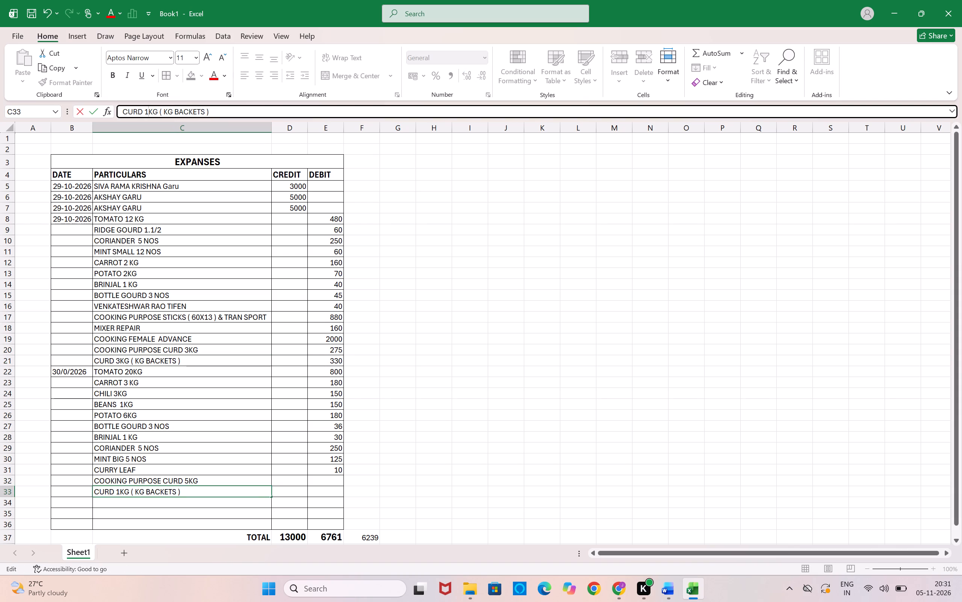
Enter the debit amounts for the two curd items: 390 in E32 and 110 in E33.
left_click(322, 482)
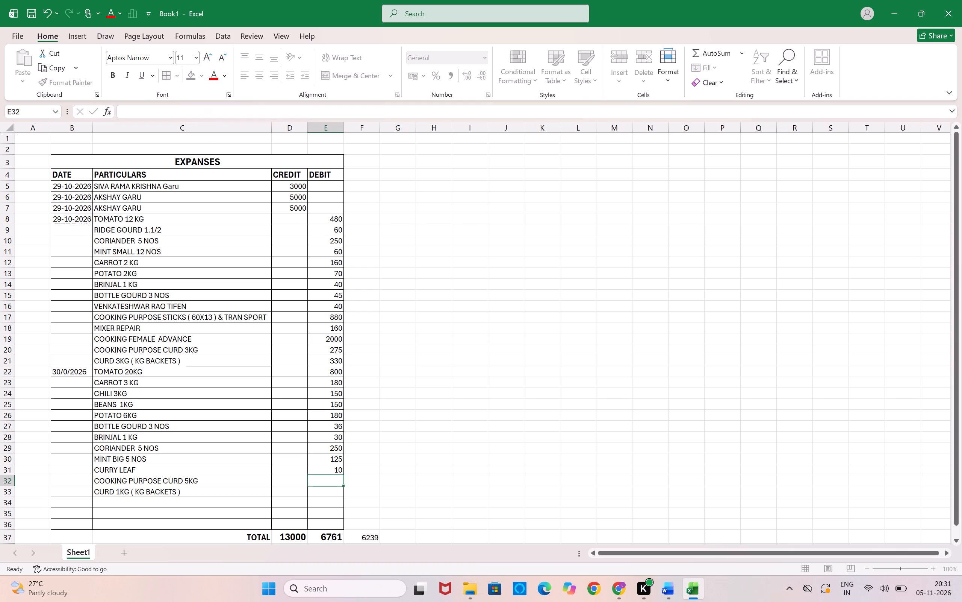
type("30")
key("Down")
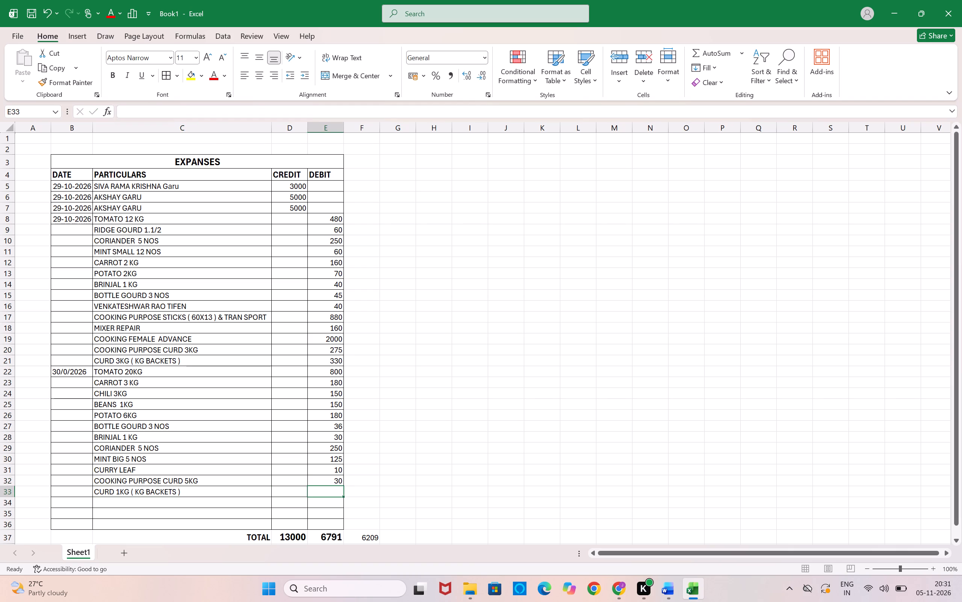
left_click(330, 484)
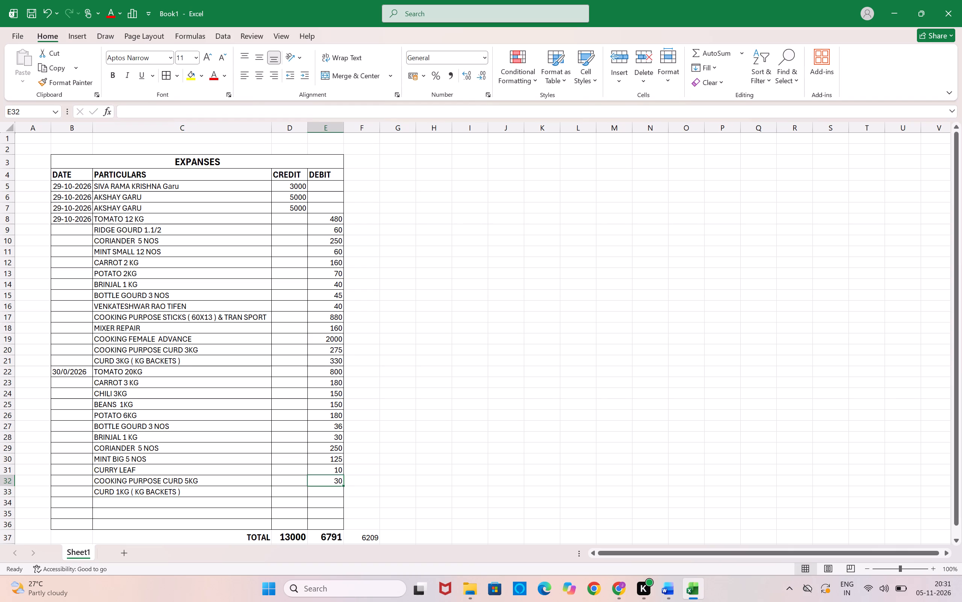
key("3")
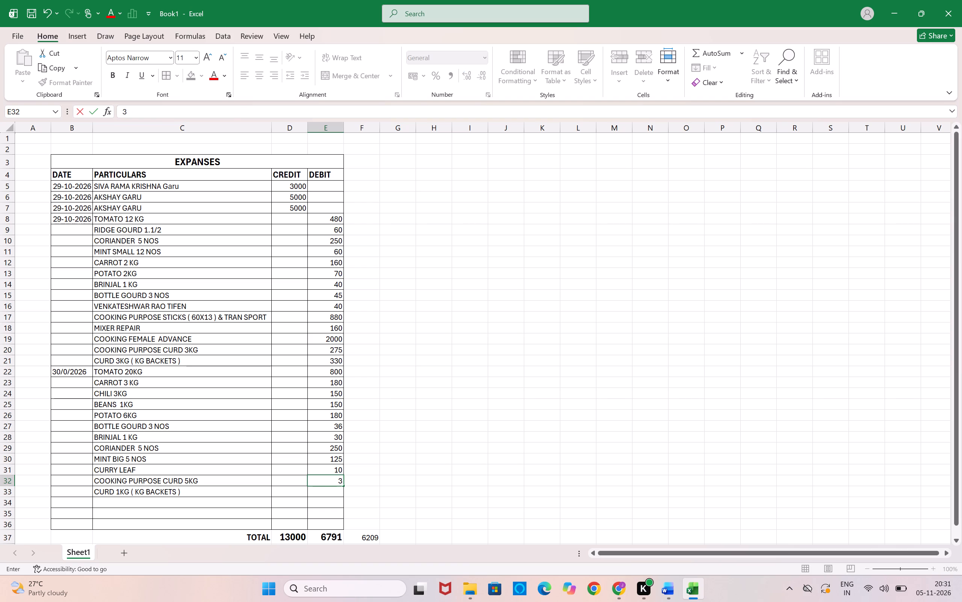
type("90")
key("Return")
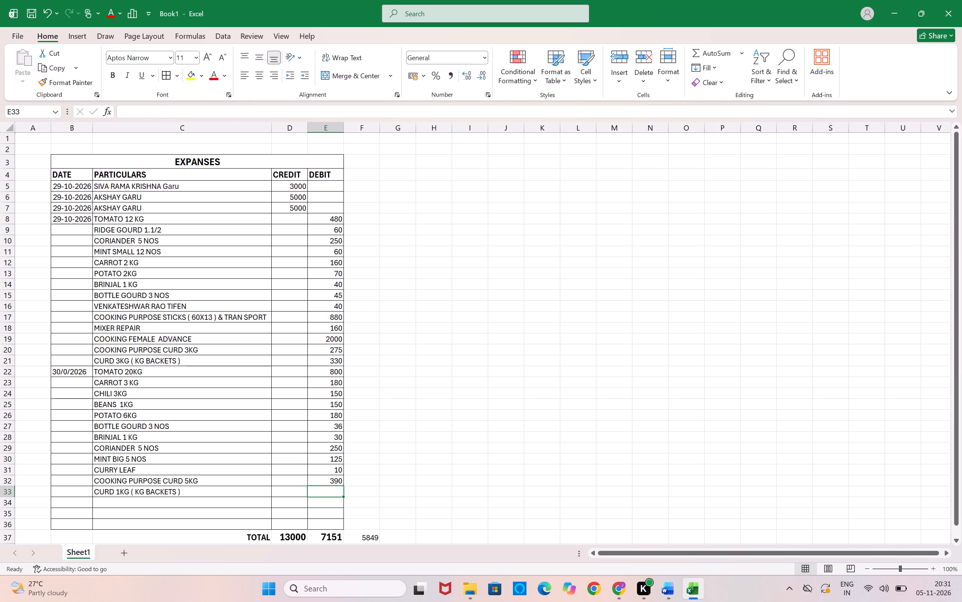
type("110")
key("Return")
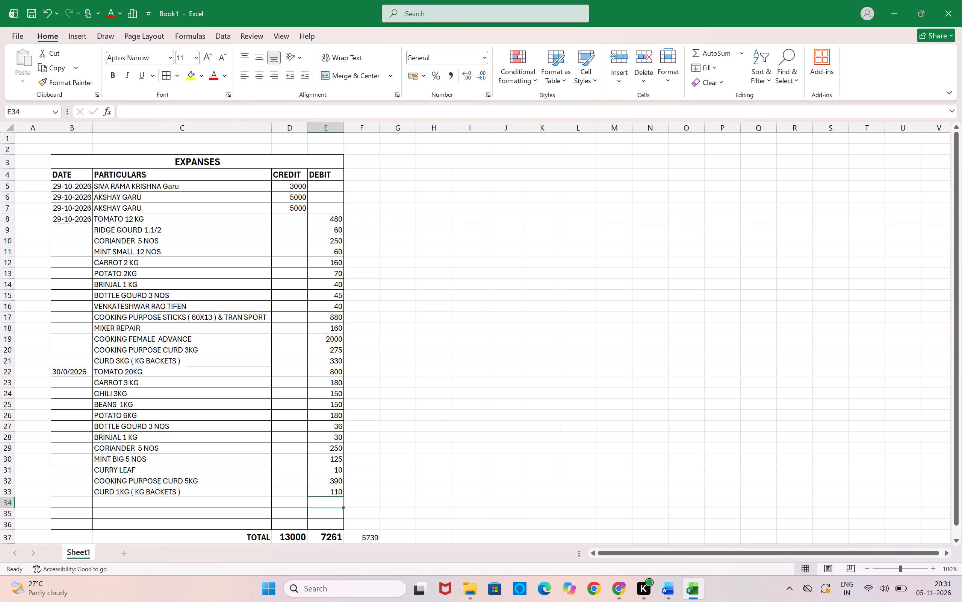
Add the expense RED BULL FOR, followed by the recipient's name, in C34 with a debit of 120 in E34.
left_click(123, 502)
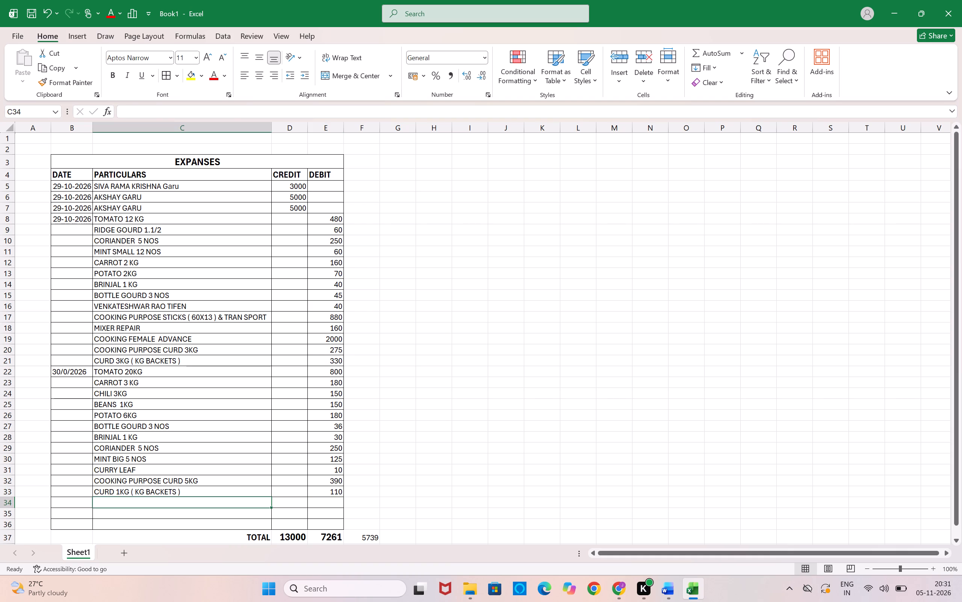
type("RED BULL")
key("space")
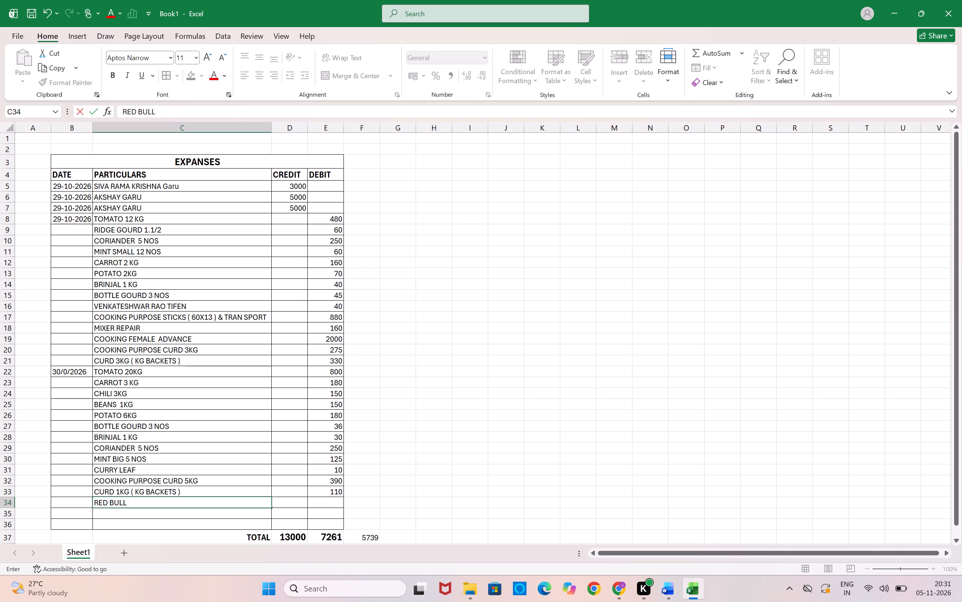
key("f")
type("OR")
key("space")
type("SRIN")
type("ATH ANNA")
left_click(346, 502)
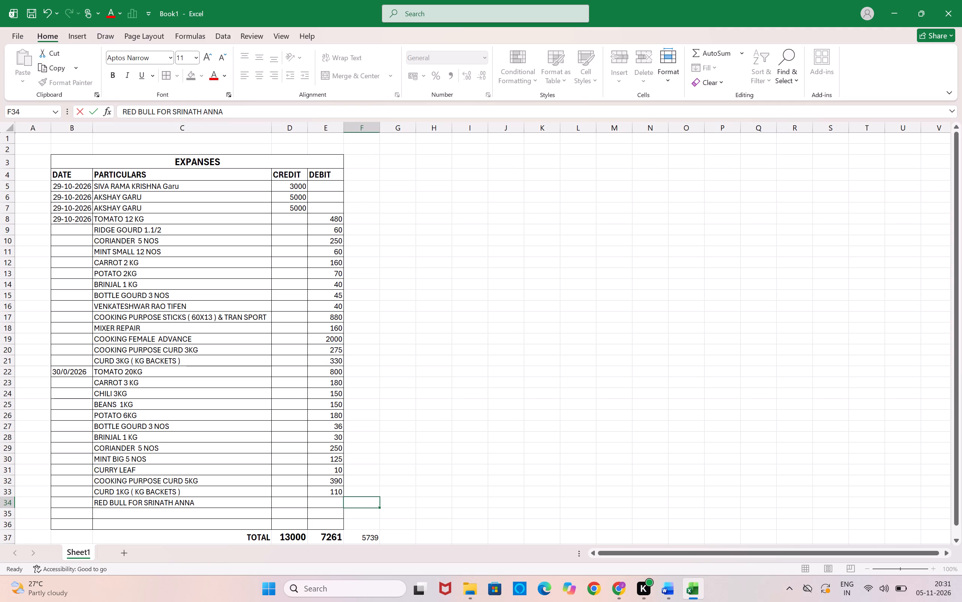
left_click(331, 501)
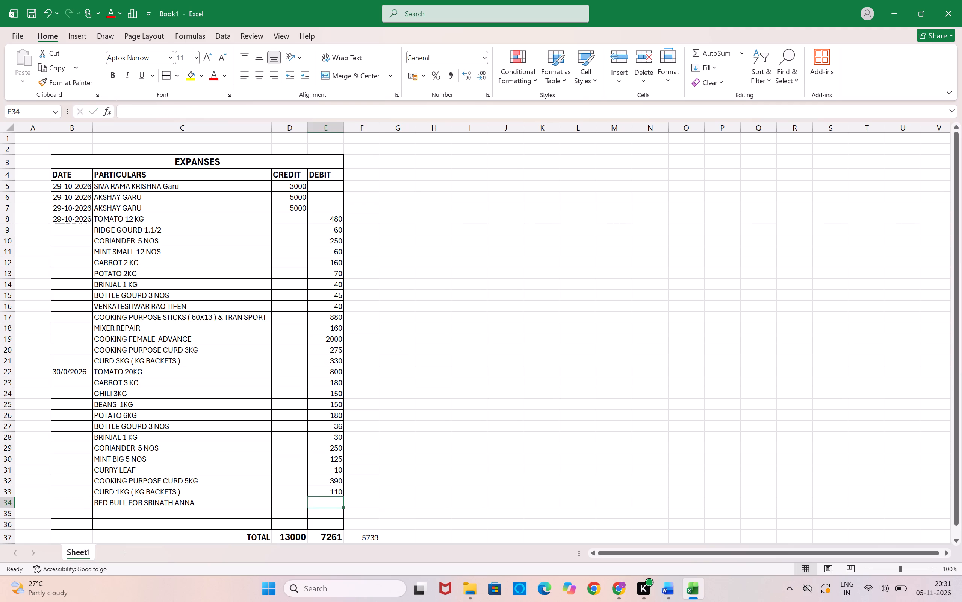
type("120")
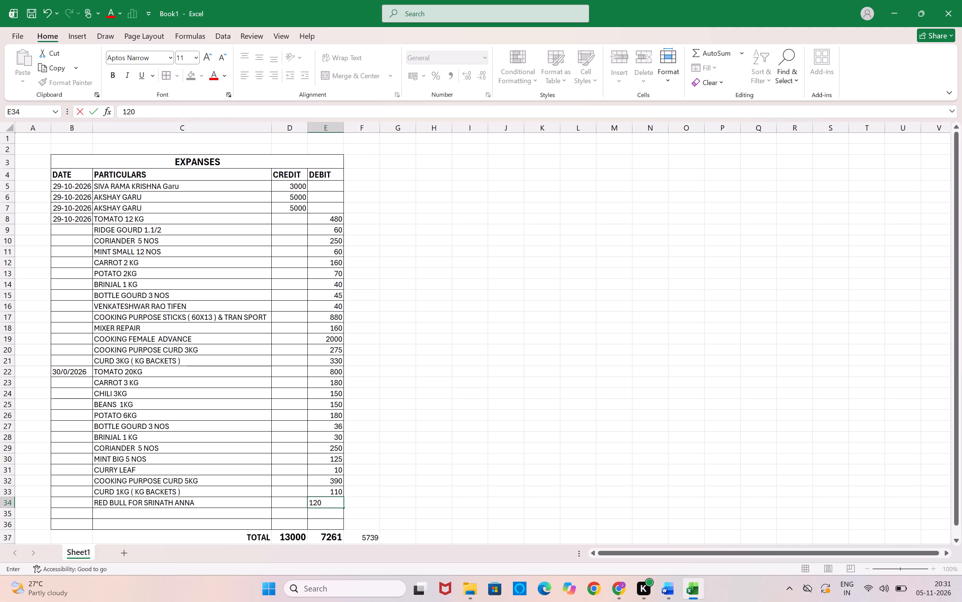
left_click(162, 516)
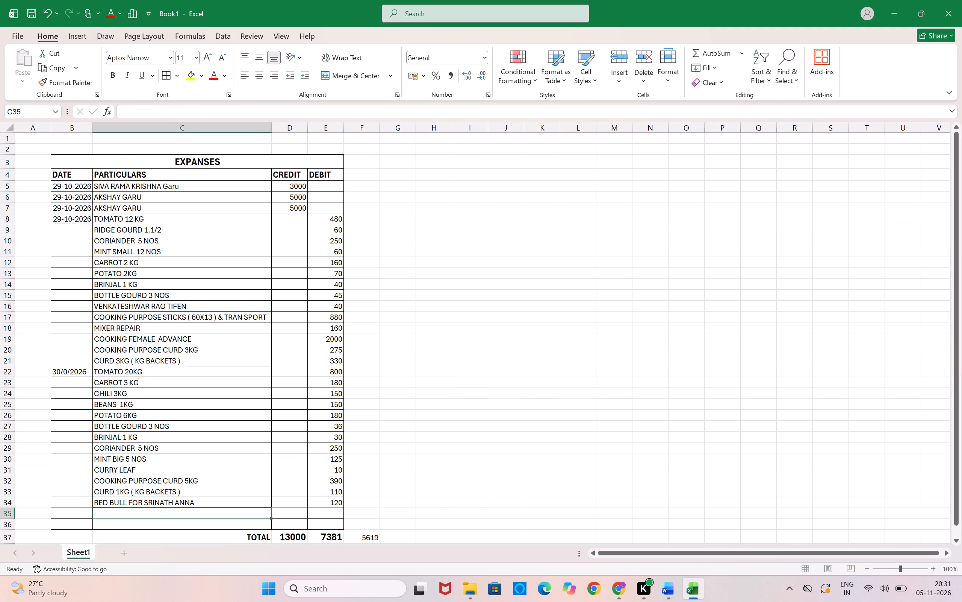
Insert three blank rows at row 35, below the RED BULL entry.
left_click(3, 514)
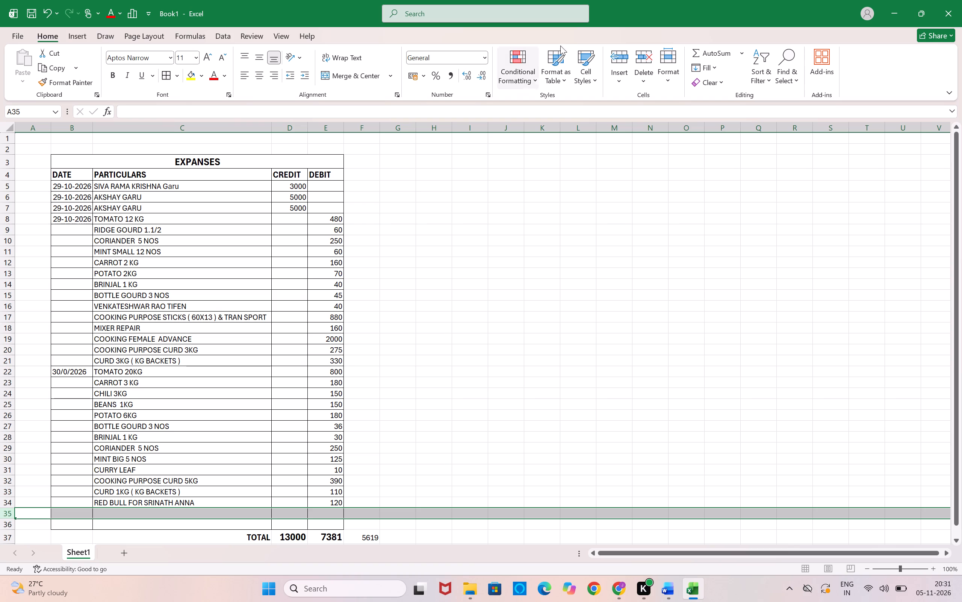
triple_click(617, 53)
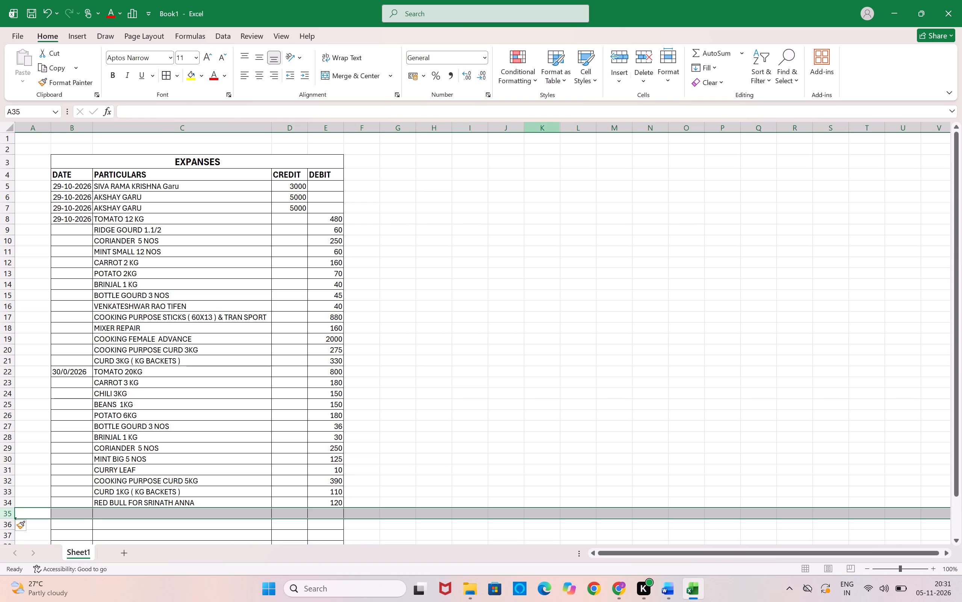
left_click(502, 369)
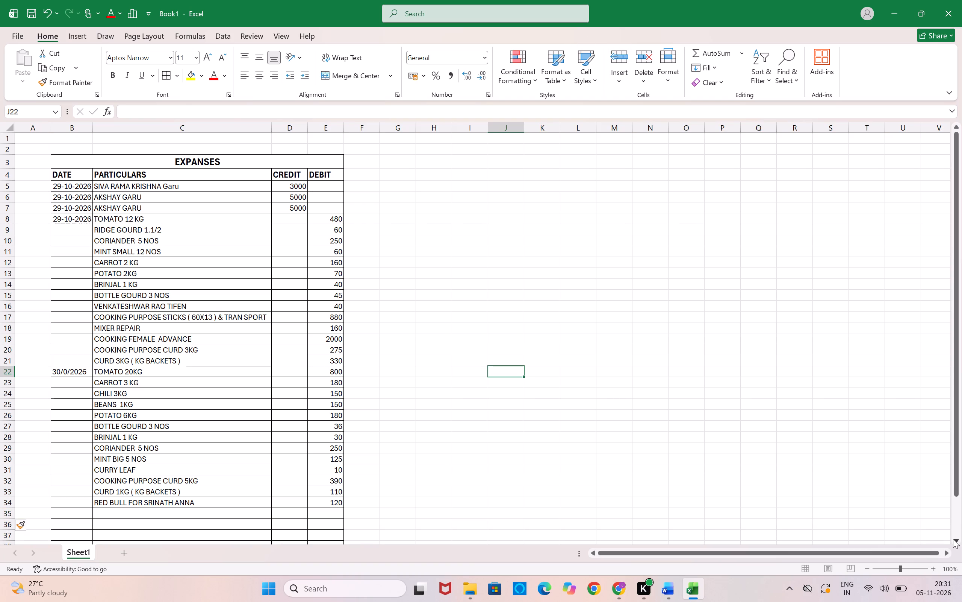
Copy the TIFEN particulars from C16 into C35, below the RED BULL entry.
left_click(955, 541)
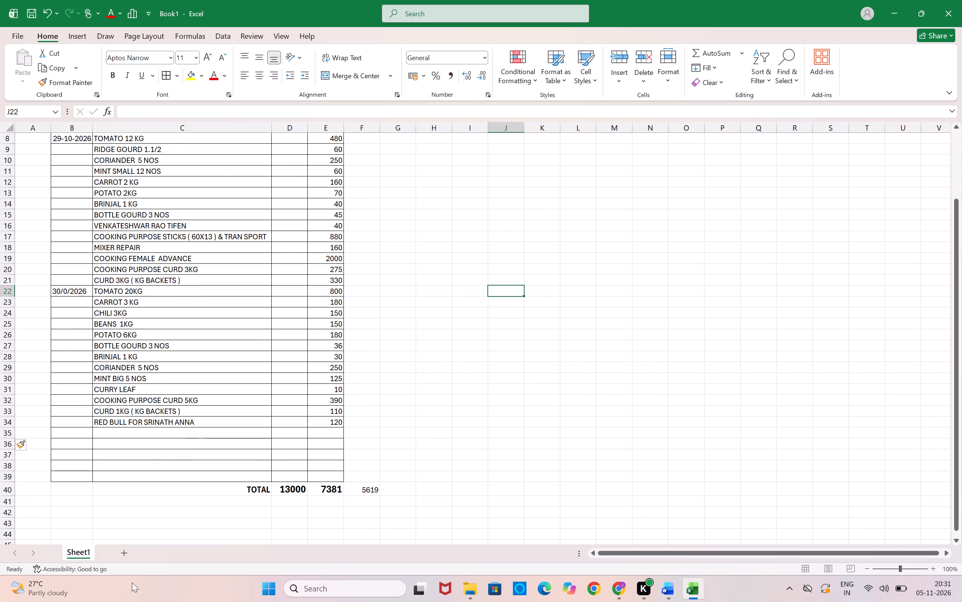
left_click(115, 430)
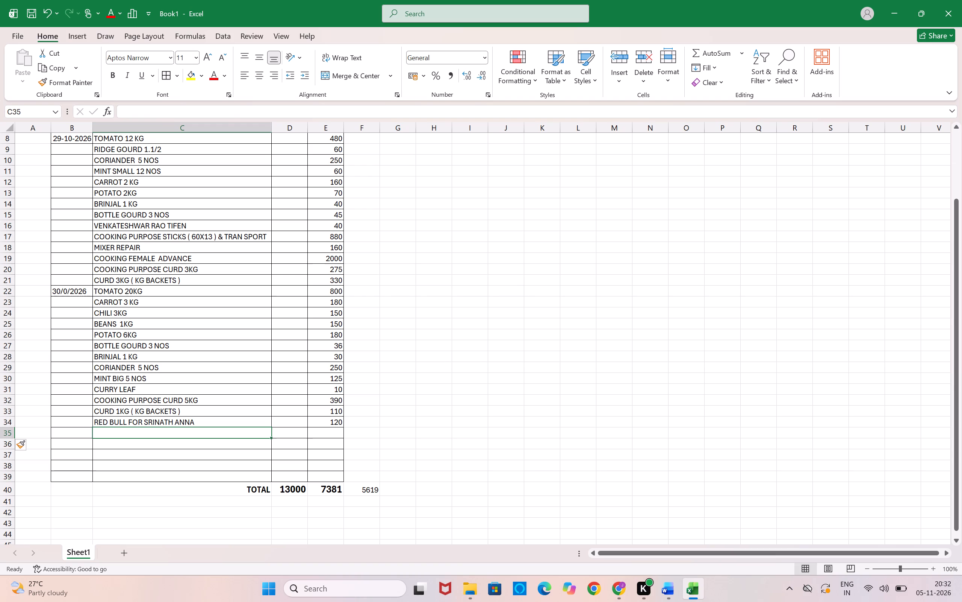
left_click(163, 228)
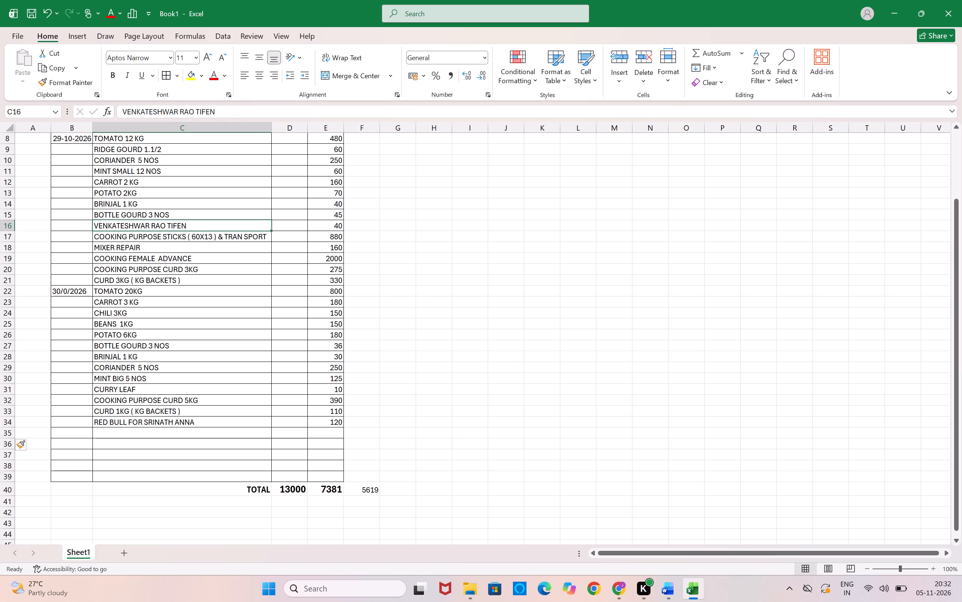
key("ctrl+c")
right_click(163, 228, "ctrl")
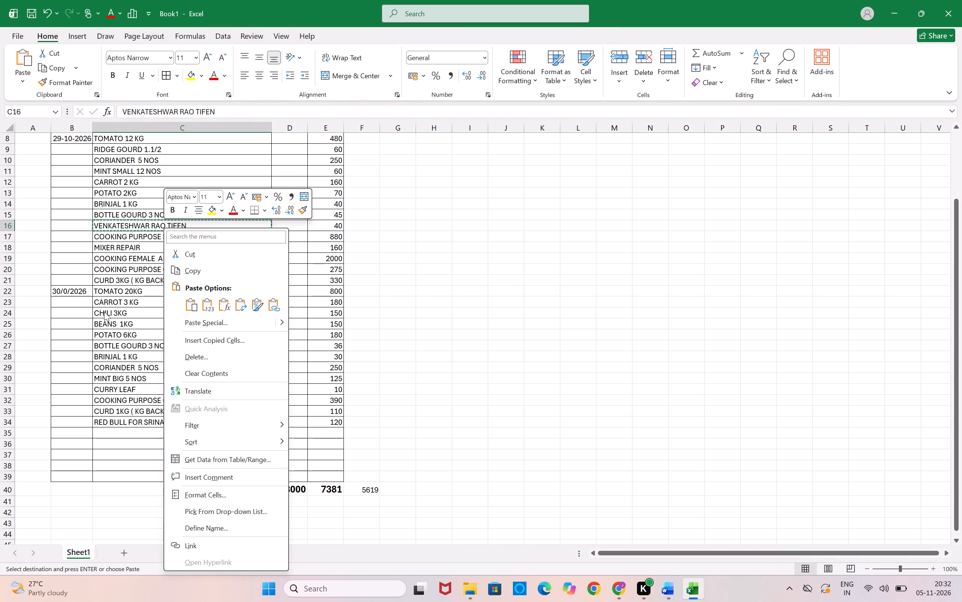
left_click(102, 431)
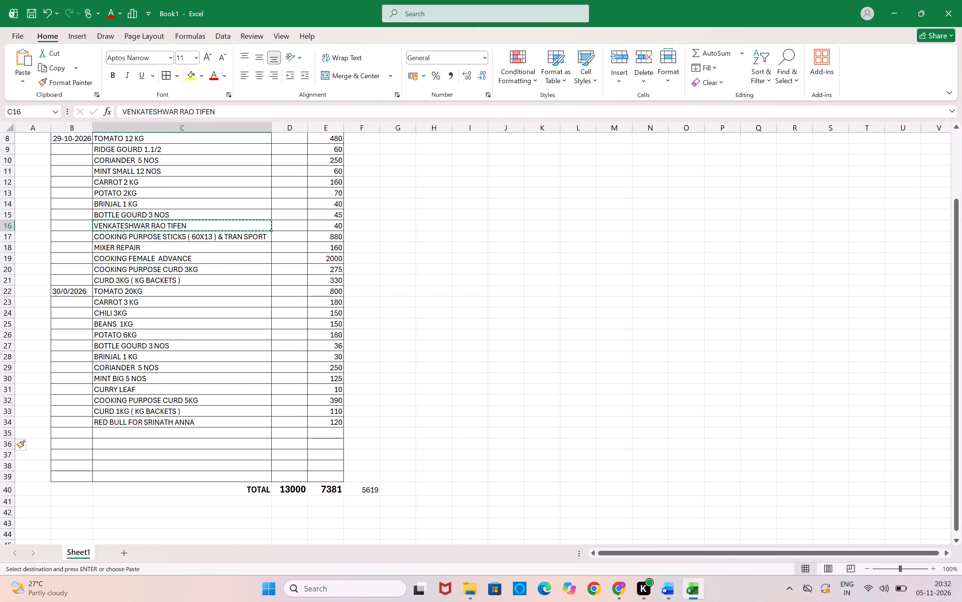
left_click(101, 435)
key("ctrl+v")
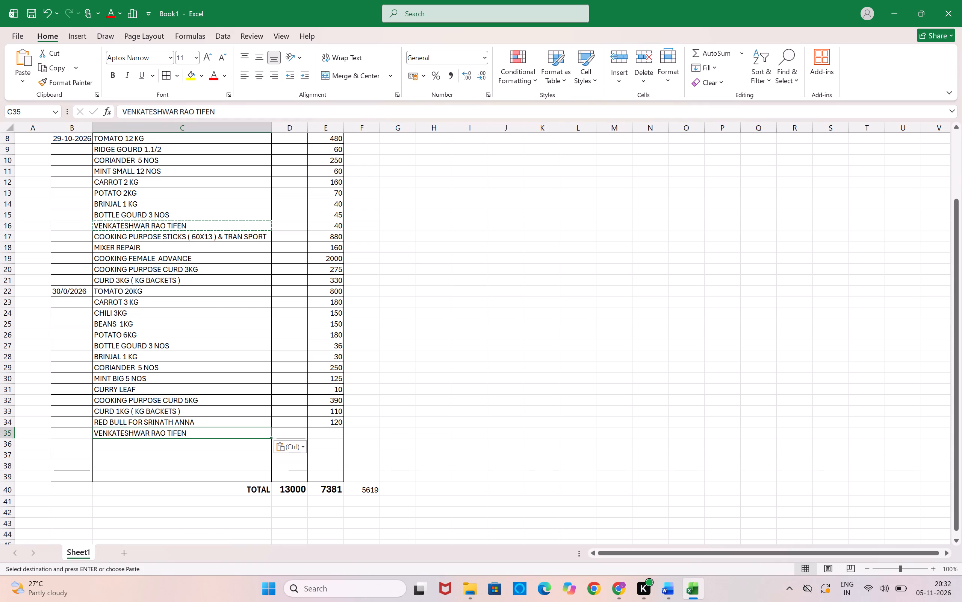
Enter the particulars GADIPADU MEALS FOR, followed by the recipient's name, in C36.
left_click(106, 446)
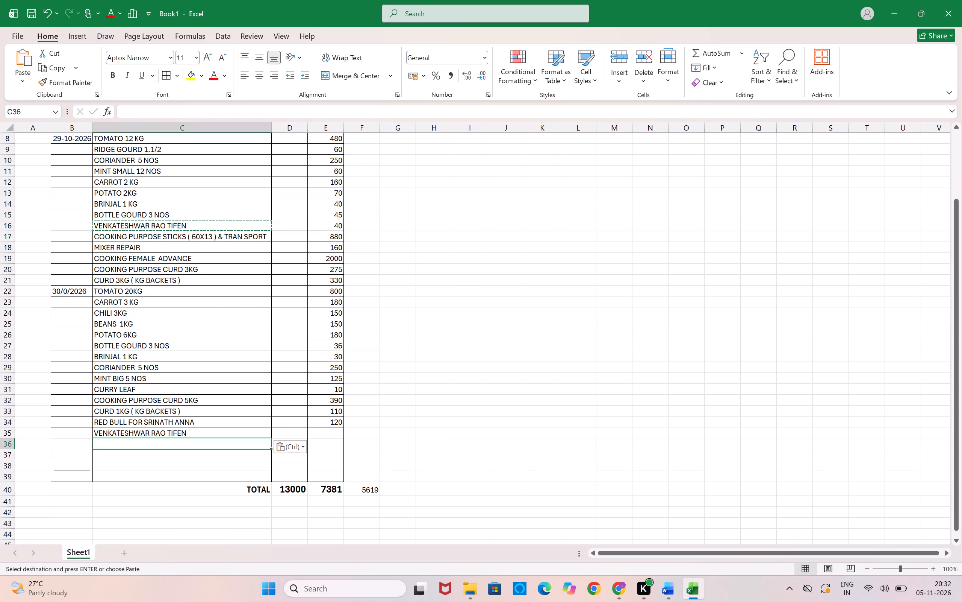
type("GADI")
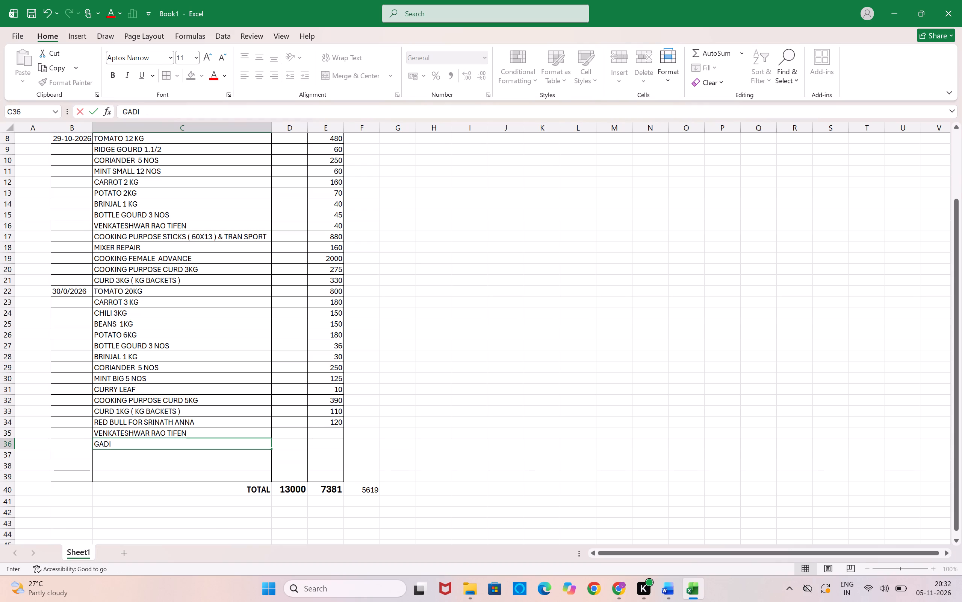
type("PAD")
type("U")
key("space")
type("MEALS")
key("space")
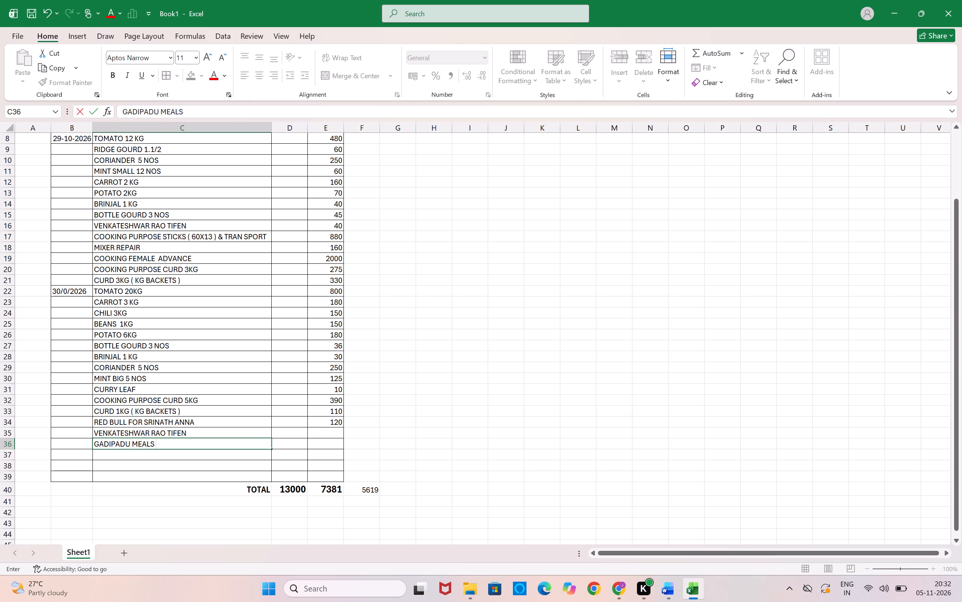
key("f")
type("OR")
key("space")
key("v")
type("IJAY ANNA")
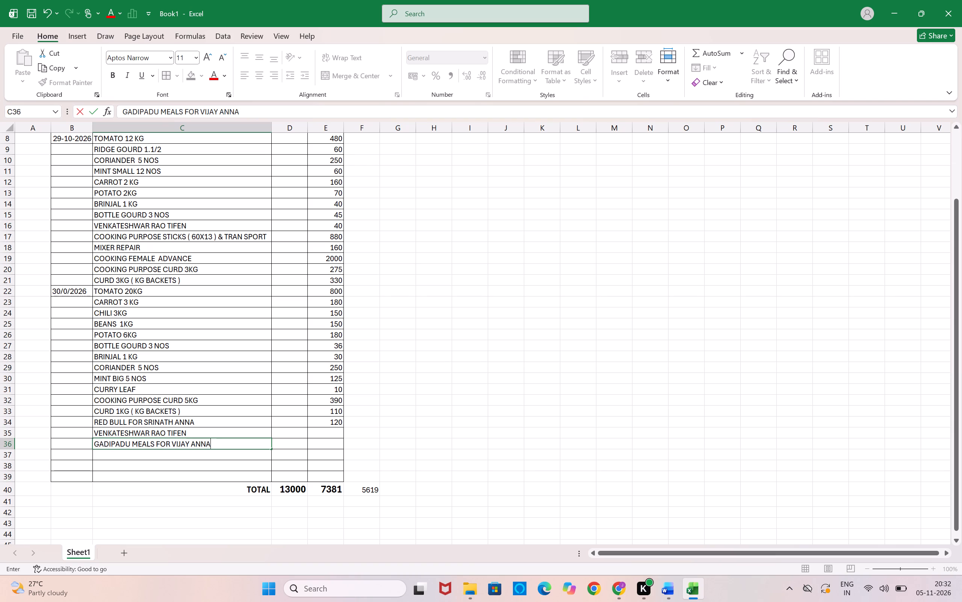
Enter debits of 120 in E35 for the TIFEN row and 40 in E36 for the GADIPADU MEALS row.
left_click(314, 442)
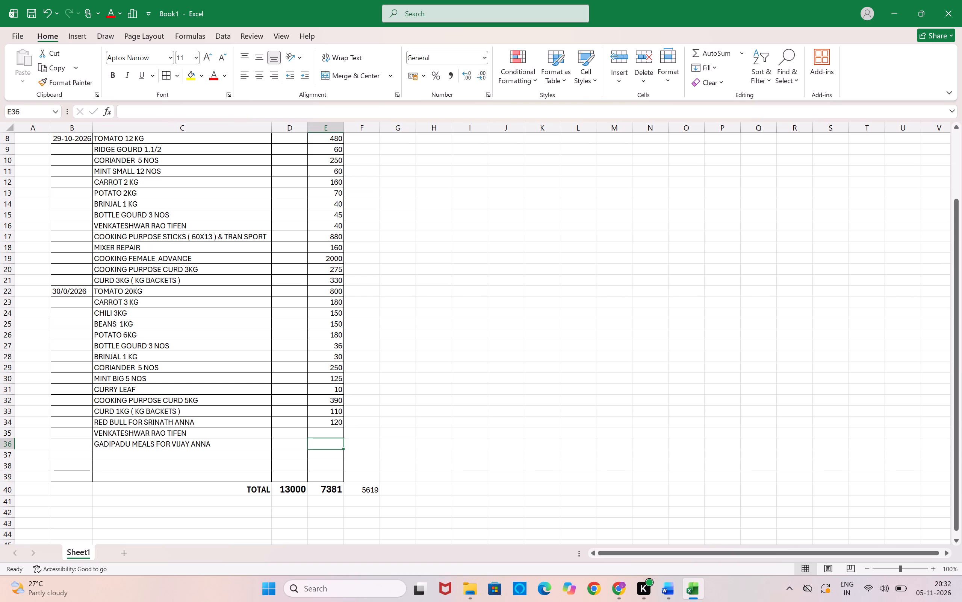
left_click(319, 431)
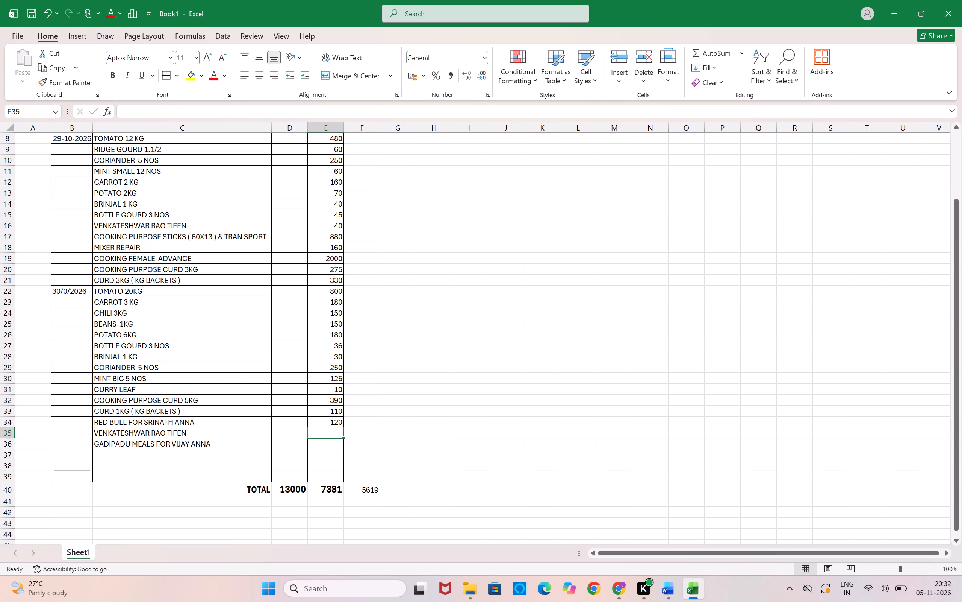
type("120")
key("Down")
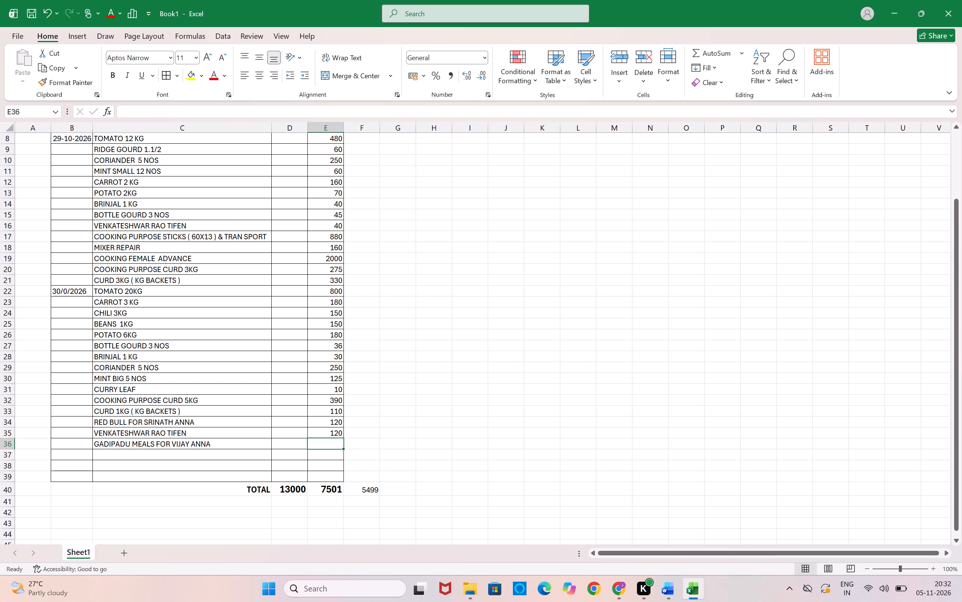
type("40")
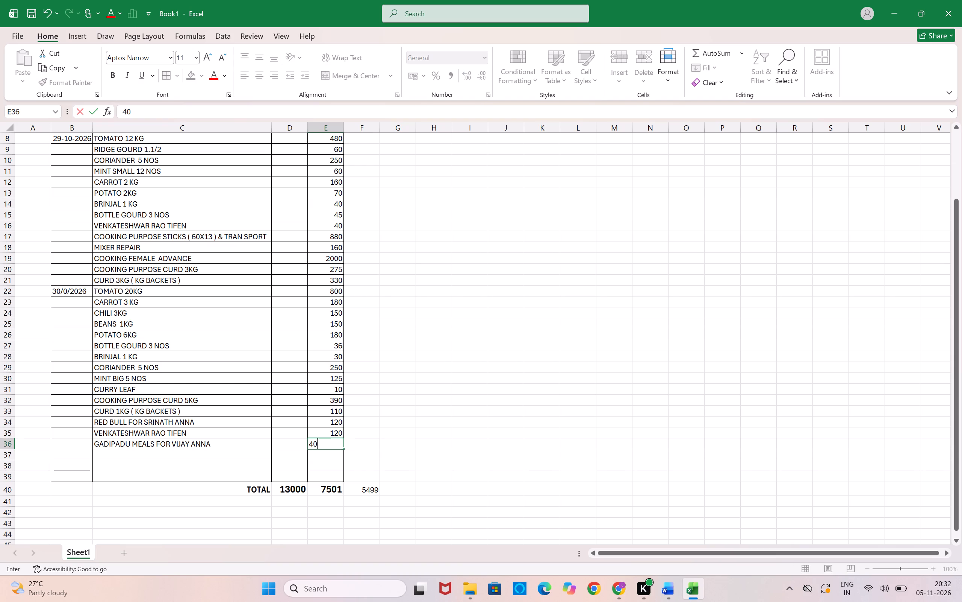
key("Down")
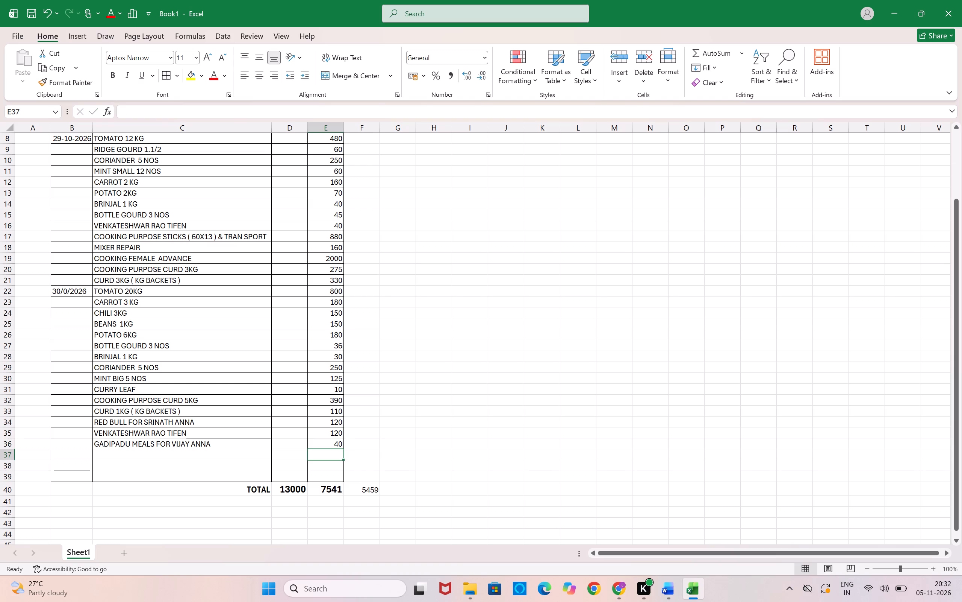
Set the debit in E35 for the TIFEN row to 40 and in E36 for the meals row to 100.
left_click(324, 433)
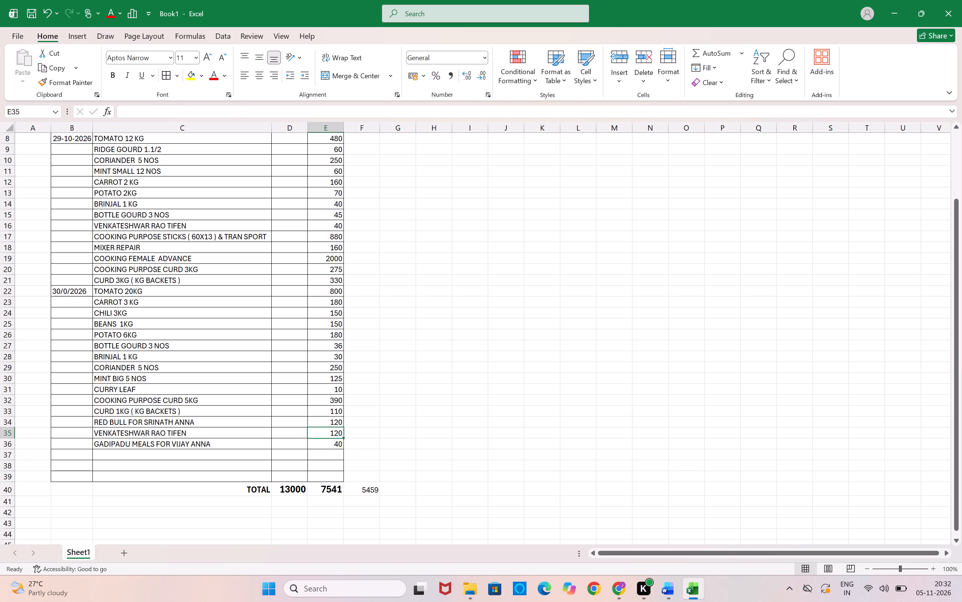
type("40")
key("Down")
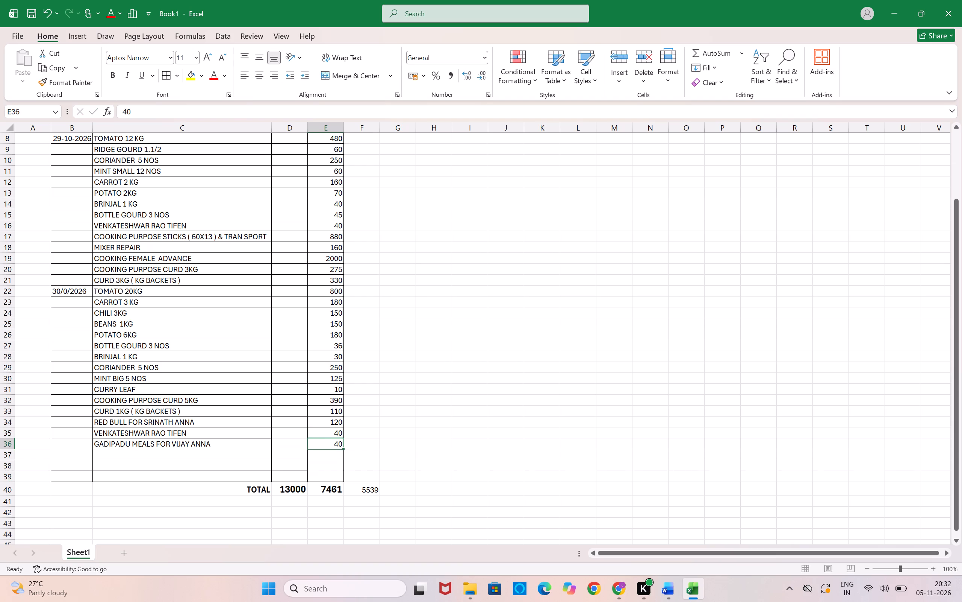
type("100")
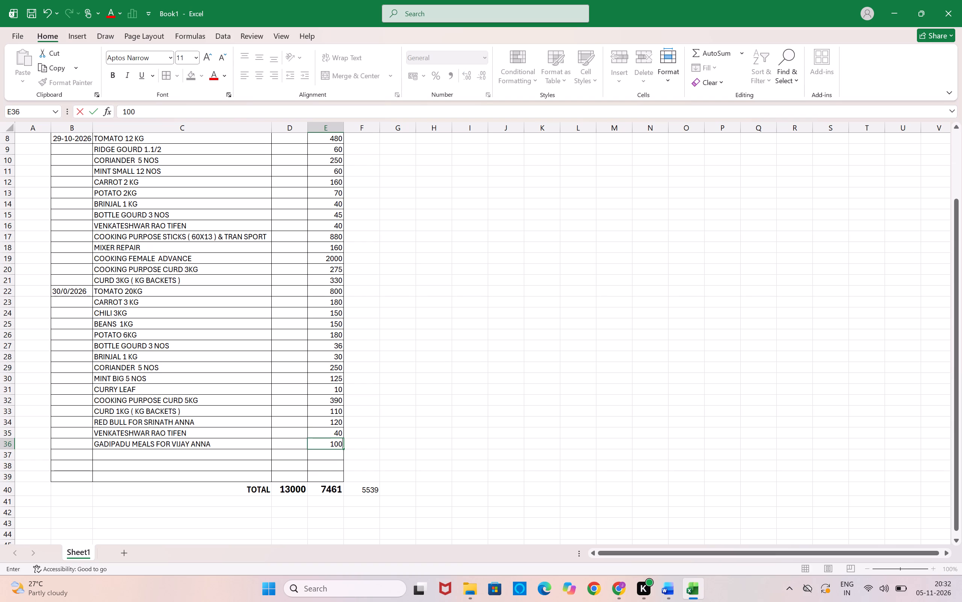
left_click(140, 459)
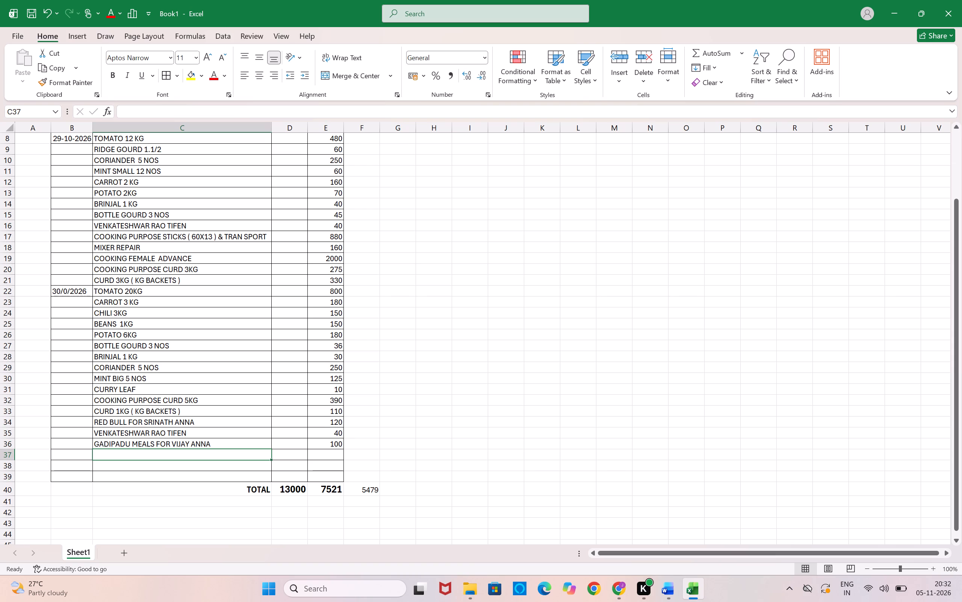
Copy the cooking sticks particulars from C17 into C37, below the GADIPADU MEALS entry.
left_click(191, 240)
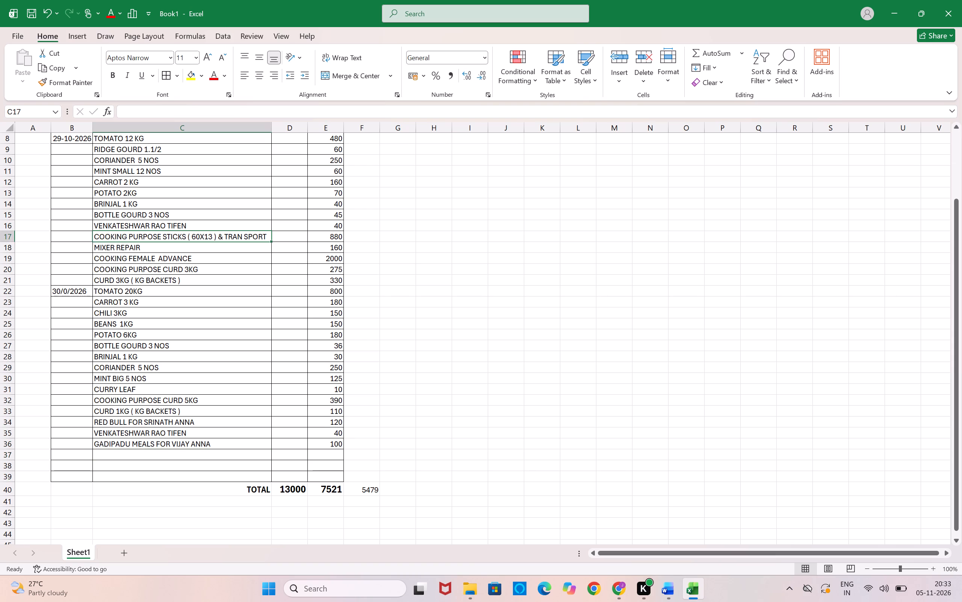
key("ctrl+c")
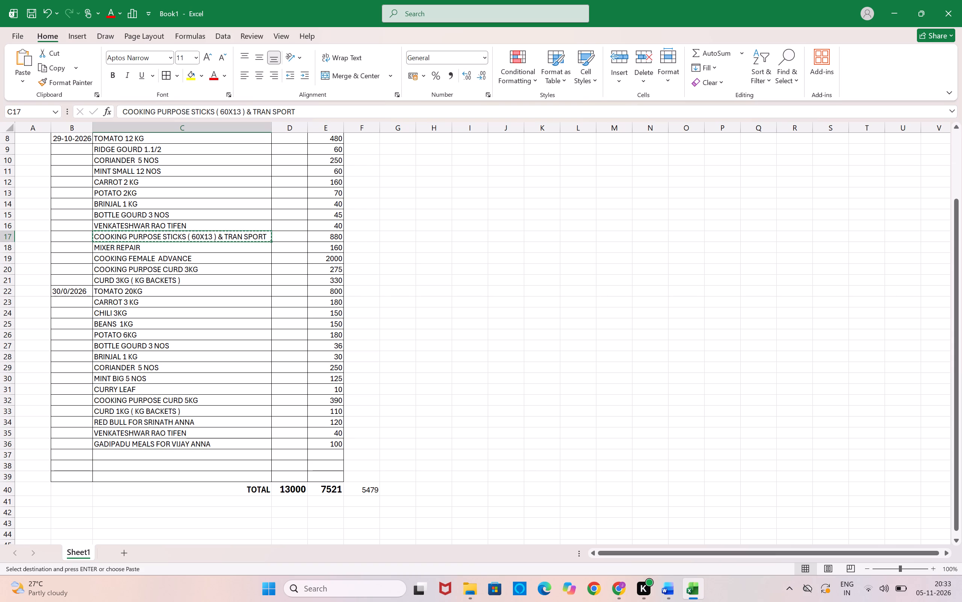
left_click(116, 458)
key("ctrl+v")
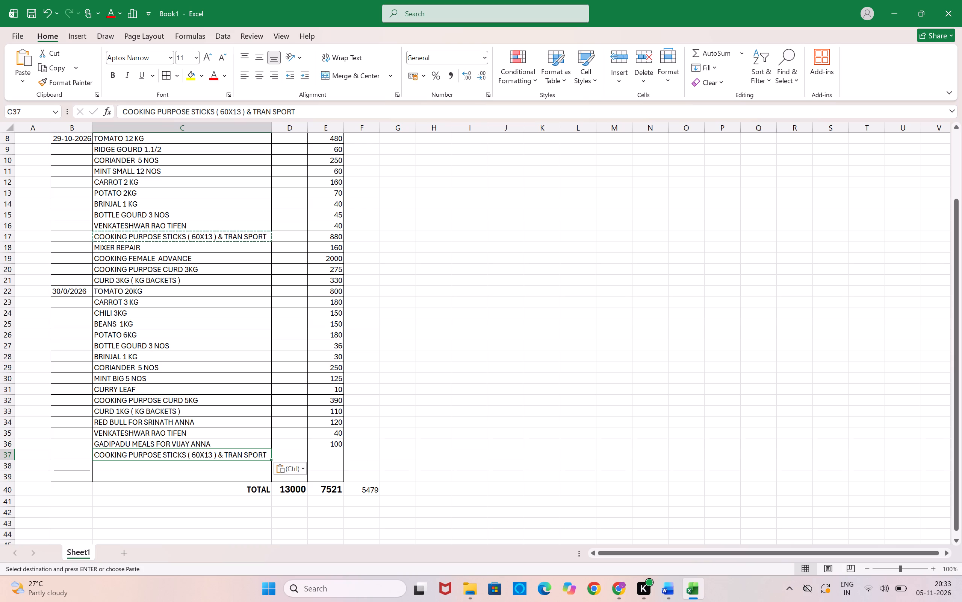
Edit the particulars in C37 to read COOKING PURPOSE STICKS ( 55X13 ), removing the transport wording.
left_click(229, 111)
key("BackSpace")
key("BackSpace")
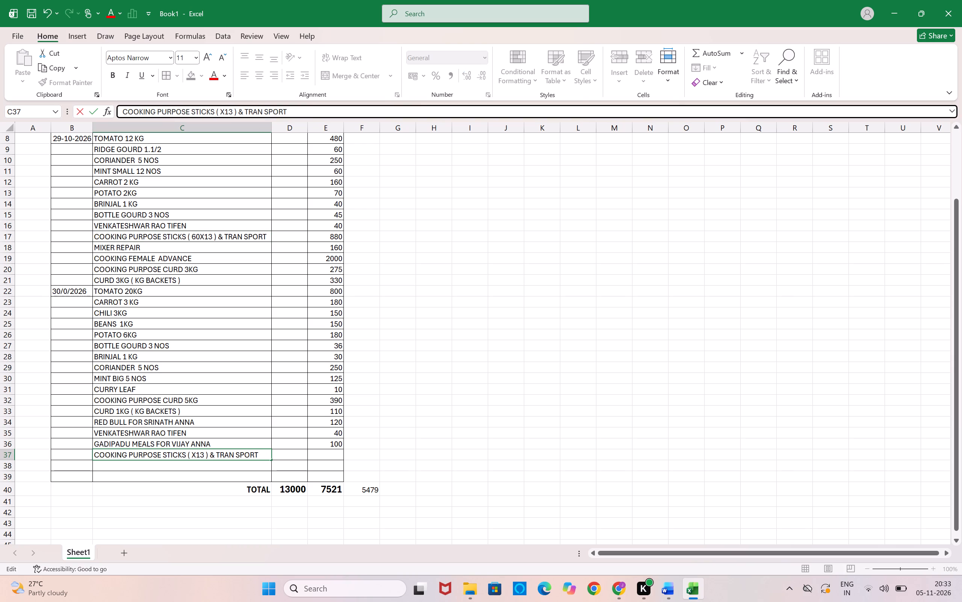
type("55")
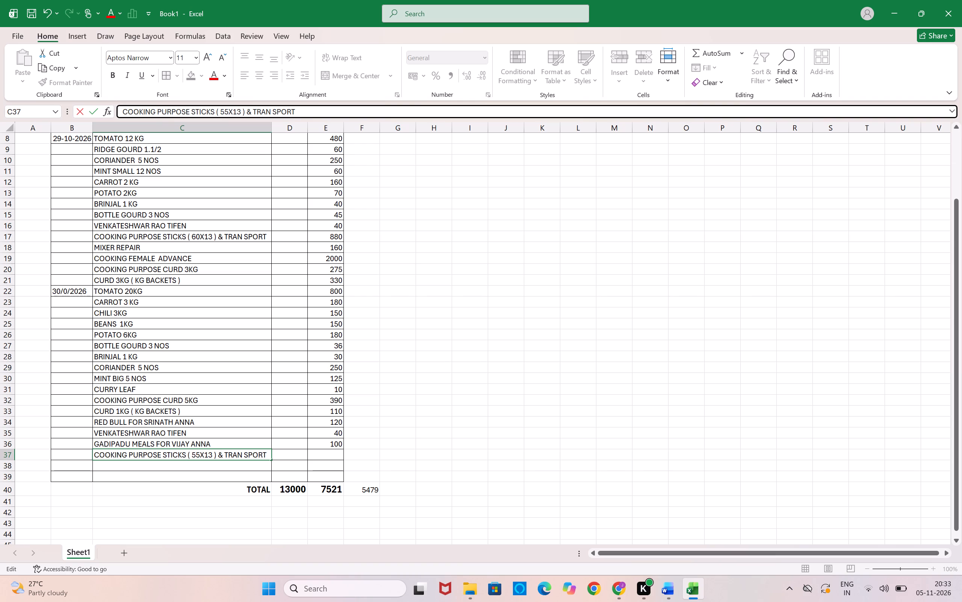
left_click(298, 111)
key("BackSpace")
key("BackSpace")
key("BackSpace")
key("BackSpace")
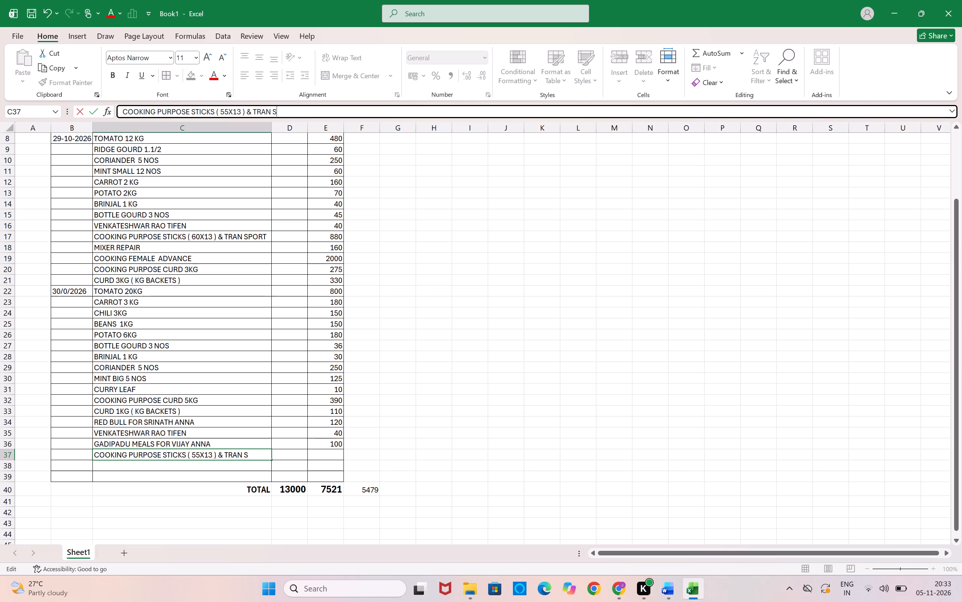
key("BackSpace")
key("BackSpace")
key("BackSpace")
key("BackSpace")
key("BackSpace")
key("BackSpace")
key("BackSpace")
key("BackSpace")
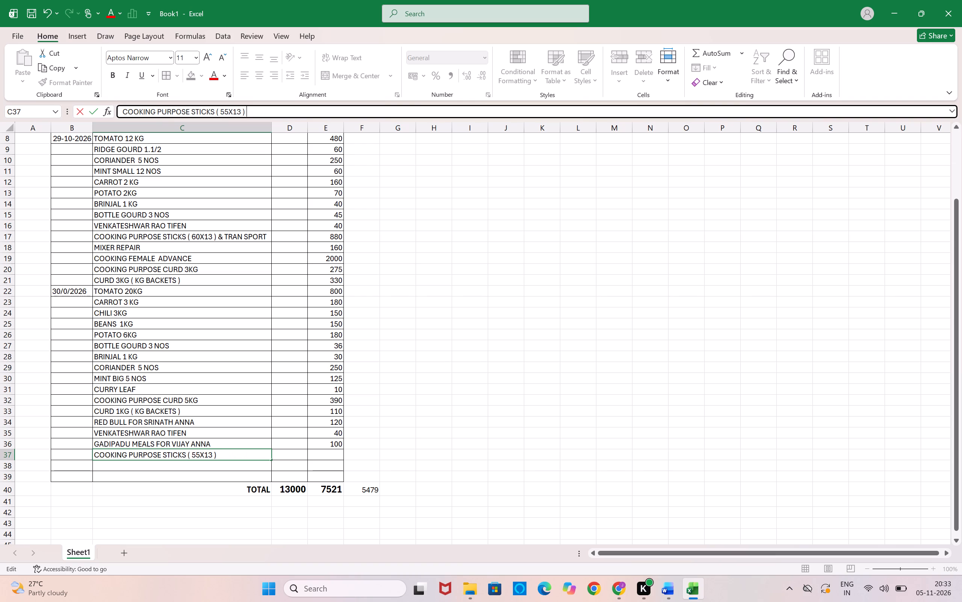
Enter a debit of 700 in E37 for the cooking sticks.
left_click(320, 454)
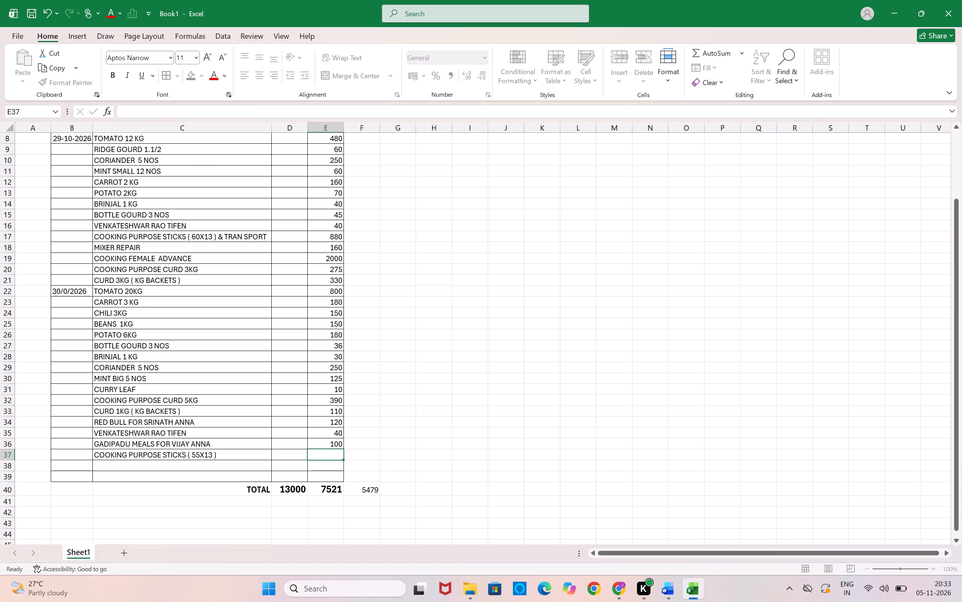
type("700")
left_click(110, 467)
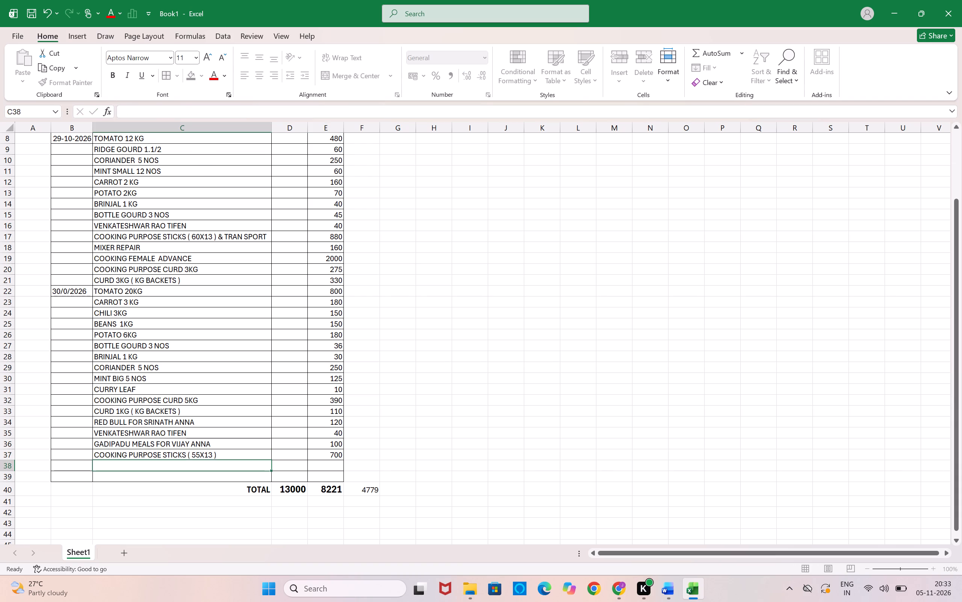
Insert four blank rows at row 38, below the cooking sticks entry.
left_click(1, 466)
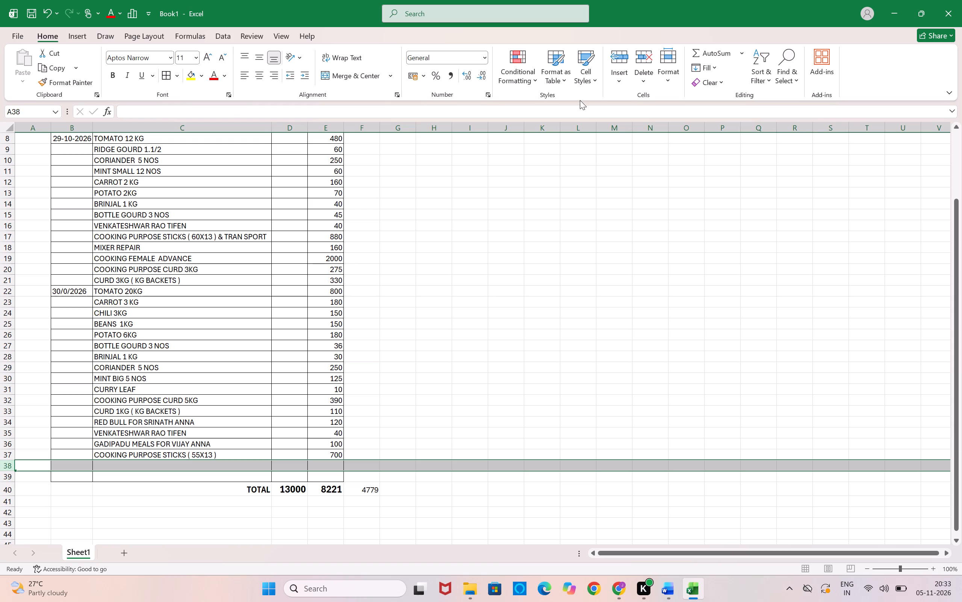
triple_click(613, 62)
left_click(613, 62)
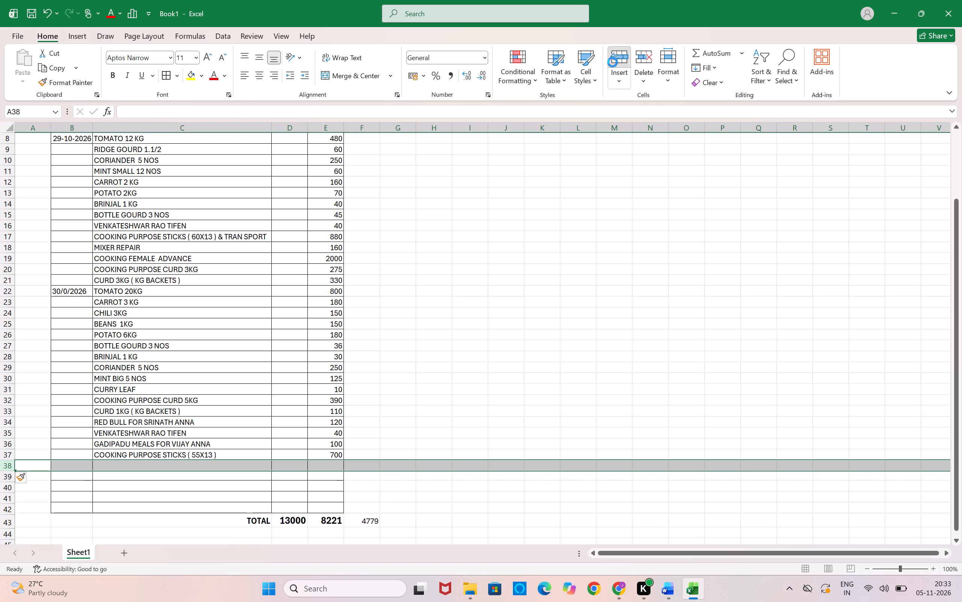
Enter the particulars GAS COOKING PURPOSE 3 NOS in C38, followed by the associated person's name in parentheses.
left_click(106, 466)
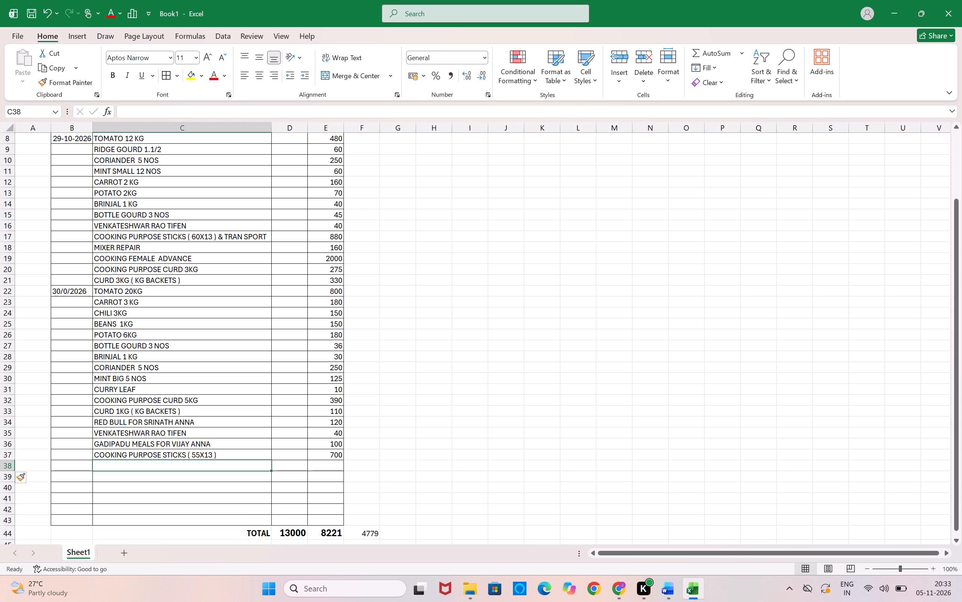
type("GAS")
key("space")
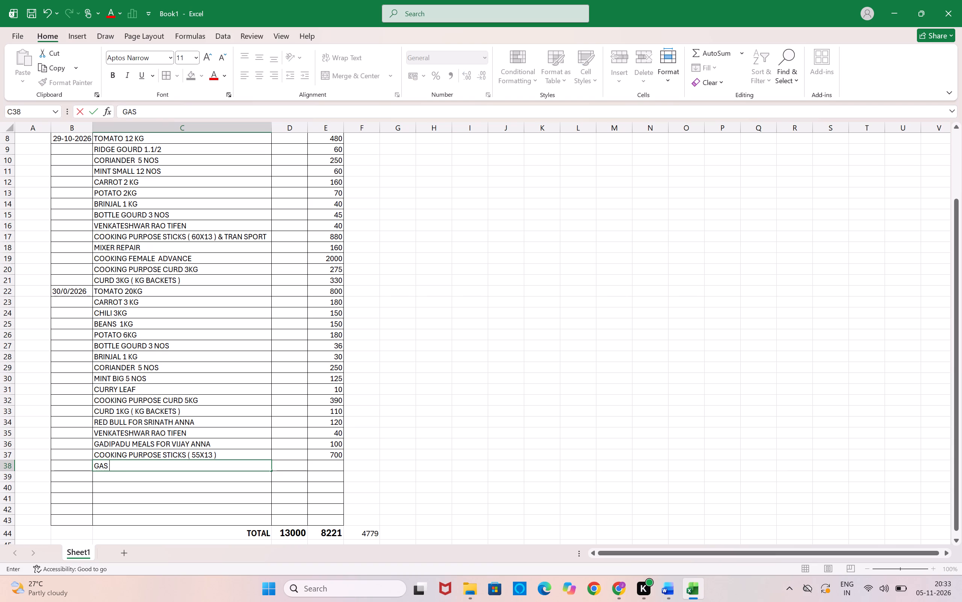
type("COOKIN")
type("G")
key("space")
type("PUR")
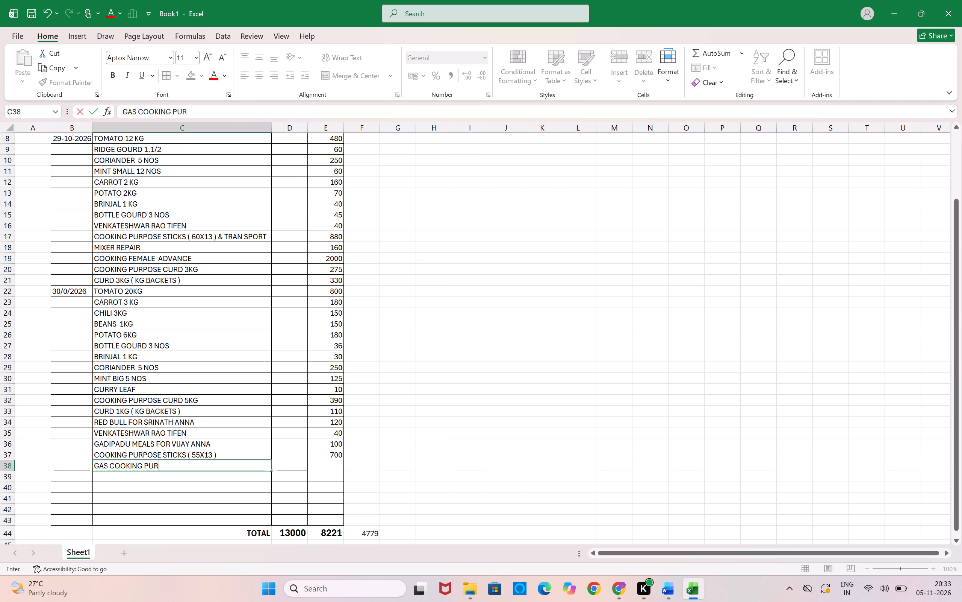
key("p")
key("o")
type("SE")
key("space")
type("3 NOS")
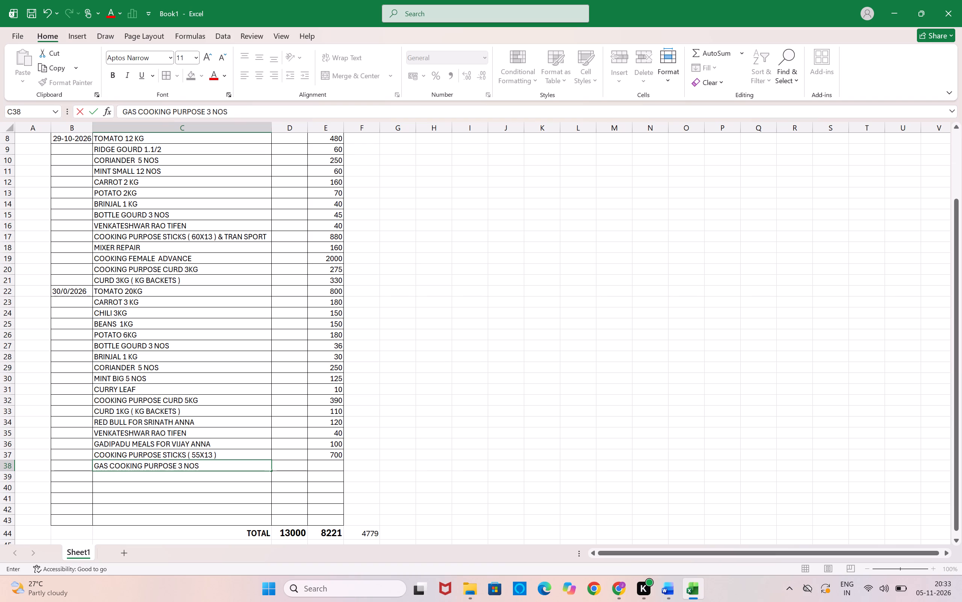
key("space")
type("(")
key("space")
type("VIJAY")
key("space")
key("shift+parenright")
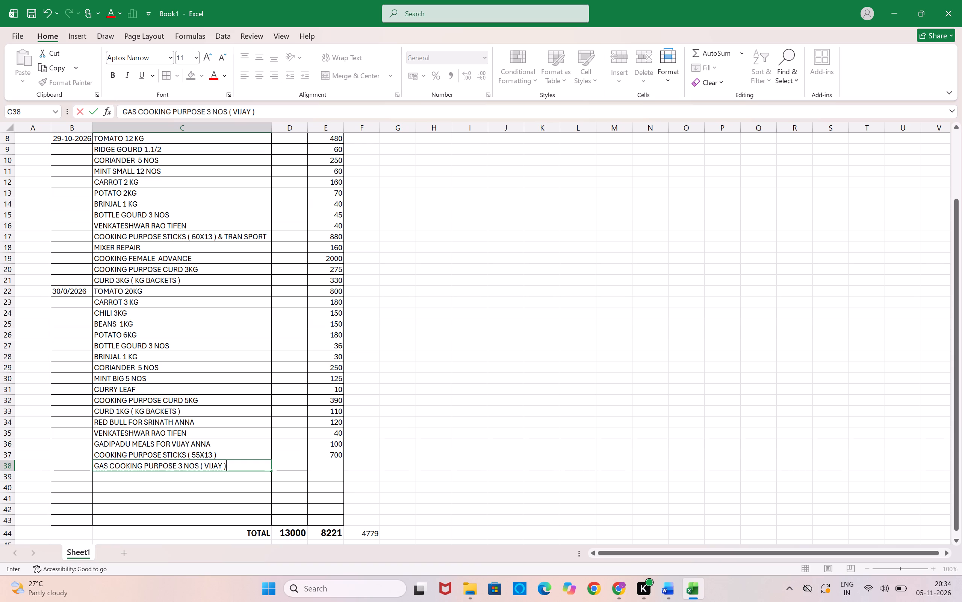
left_click(324, 467)
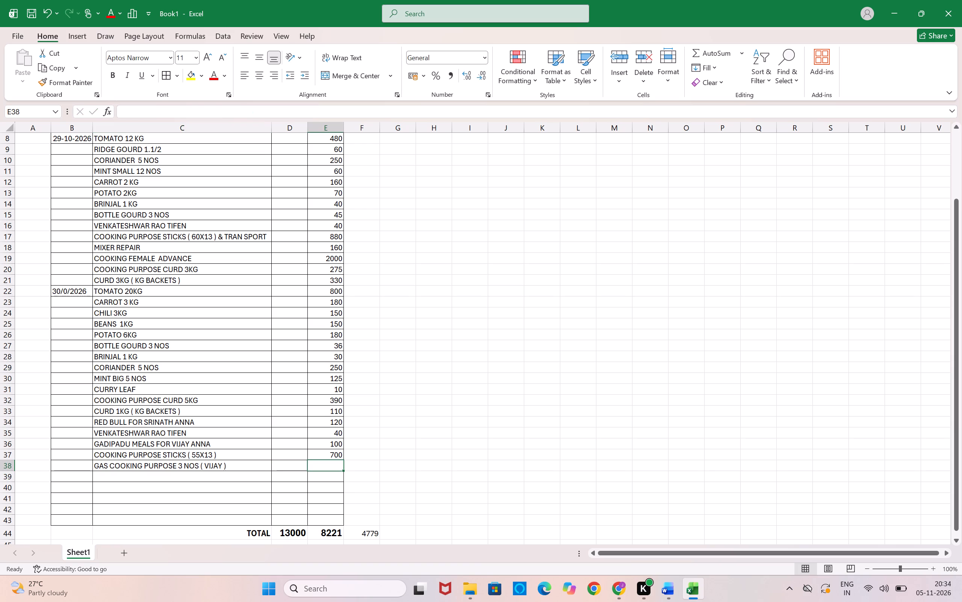
Enter a debit of 4500 in E38 for the cooking gas.
type("4500")
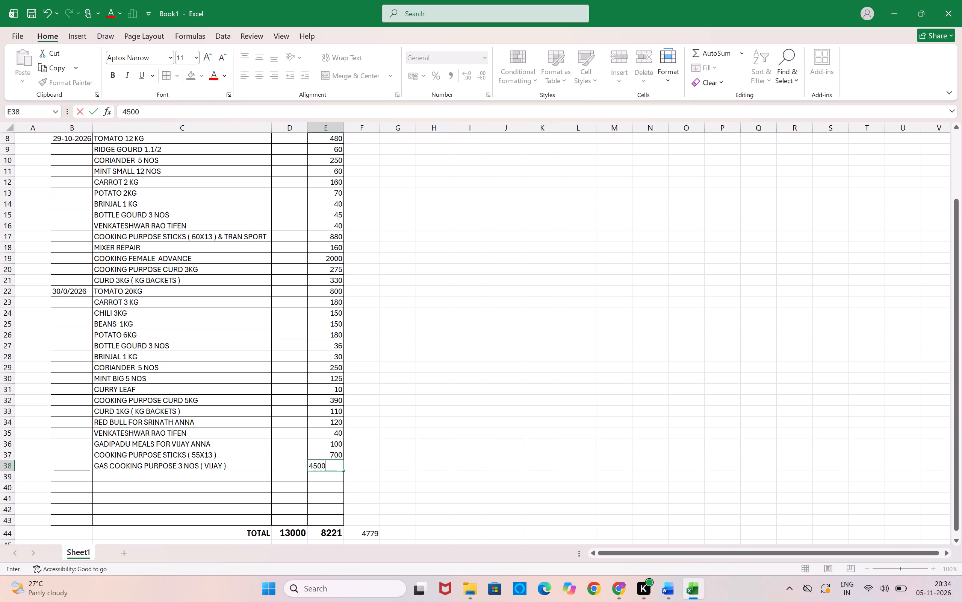
Enter the particulars in C39 as DIVER, the driver's name, and TIFEN & OTHERS.
left_click(150, 476)
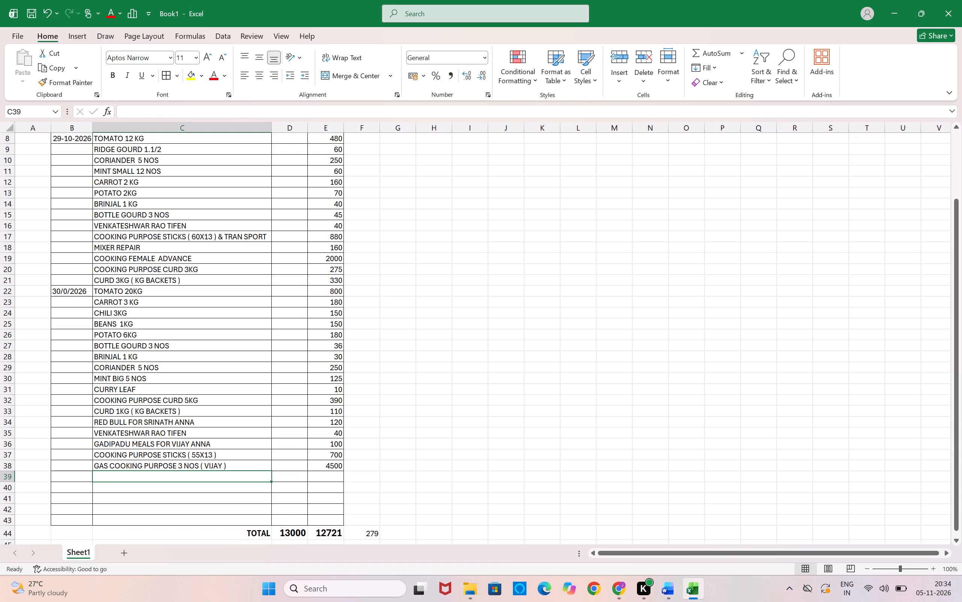
type("DI")
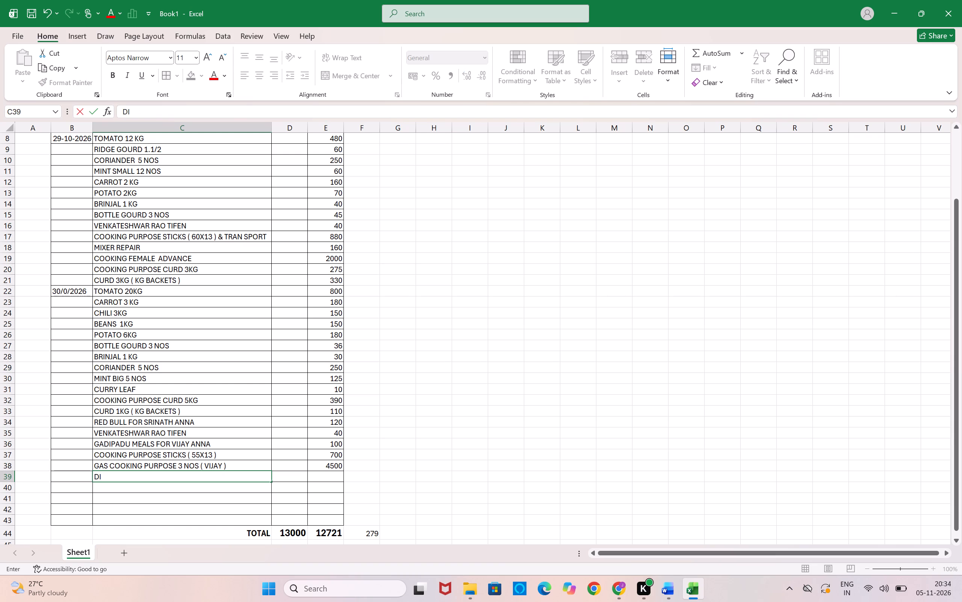
type("VER")
key("space")
type("RAG")
type("VE")
type("END")
type("RA")
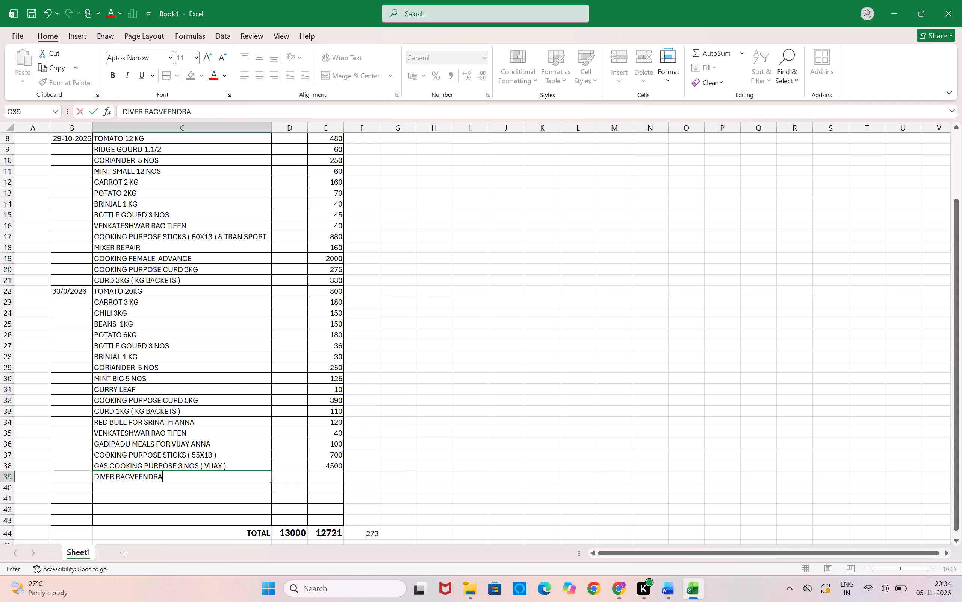
key("space")
key("t")
type("IF")
key("e")
type("N")
key("space")
type("&&")
key("space")
key("BackSpace")
key("BackSpace")
key("space")
type("OTHERS")
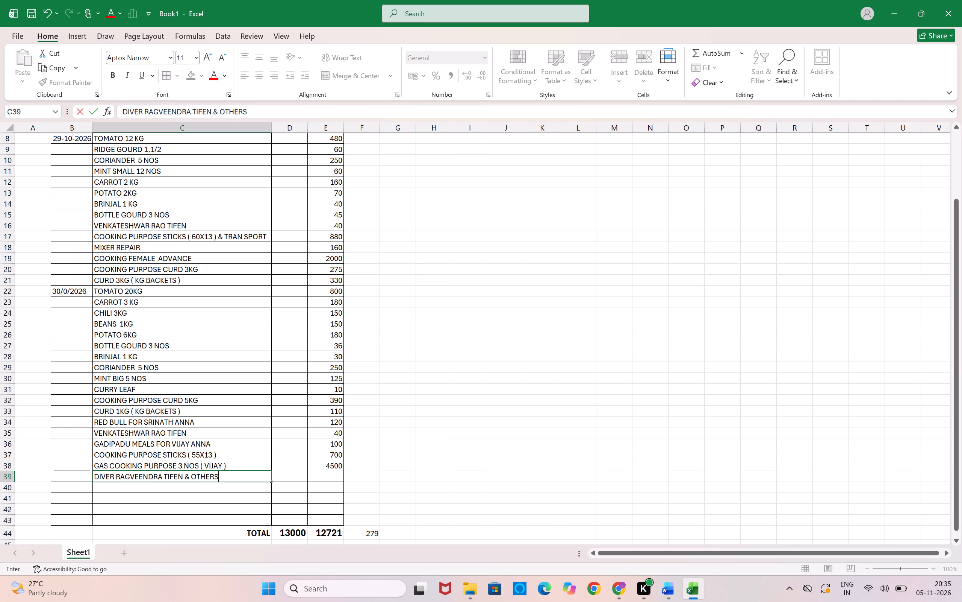
Enter a debit of 320 in E39 for the driver's tiffin entry.
left_click(317, 477)
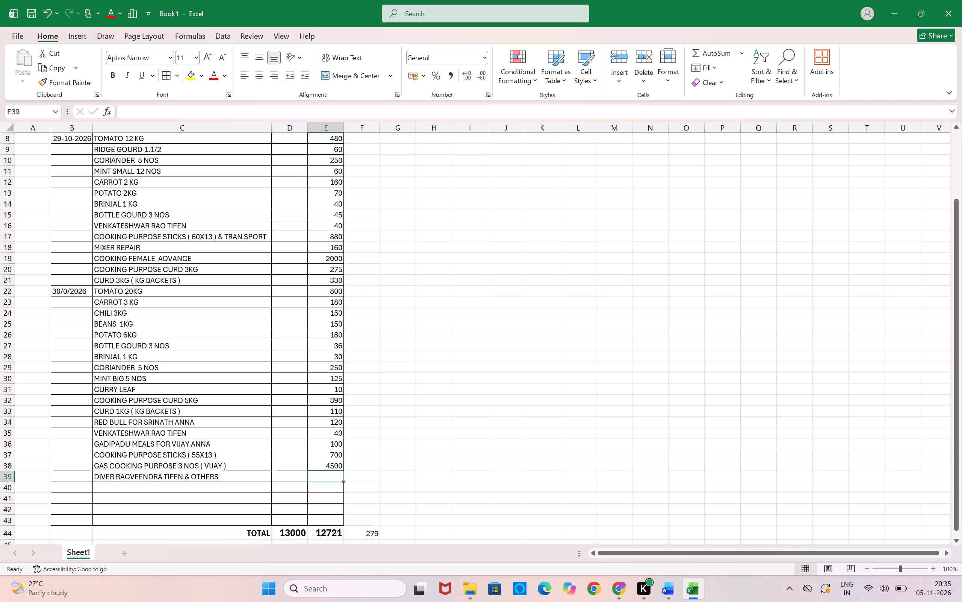
type("320")
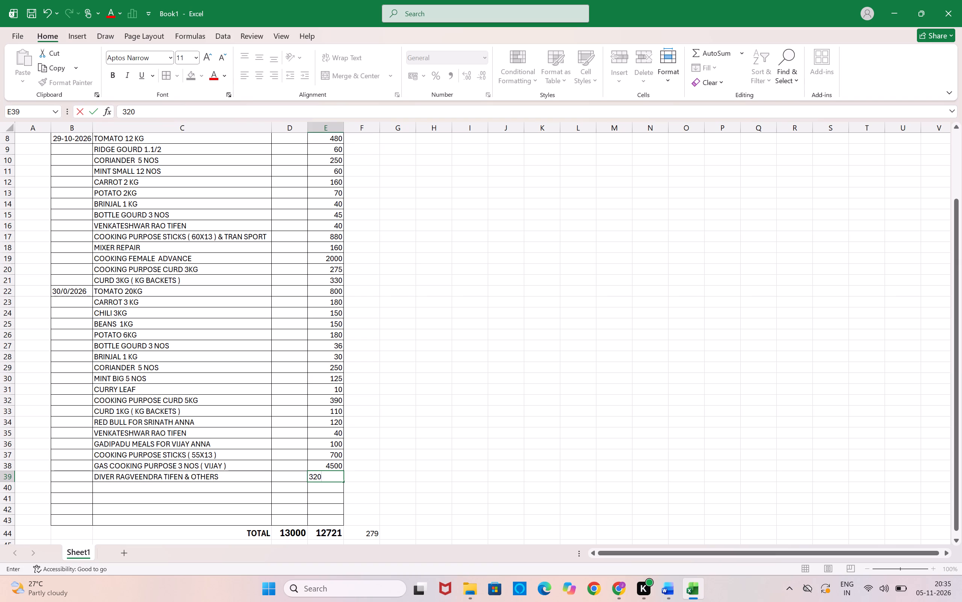
Replace OTHERS with CURD 1KG at the end of the particulars in C39.
left_click(197, 478)
left_click(249, 108)
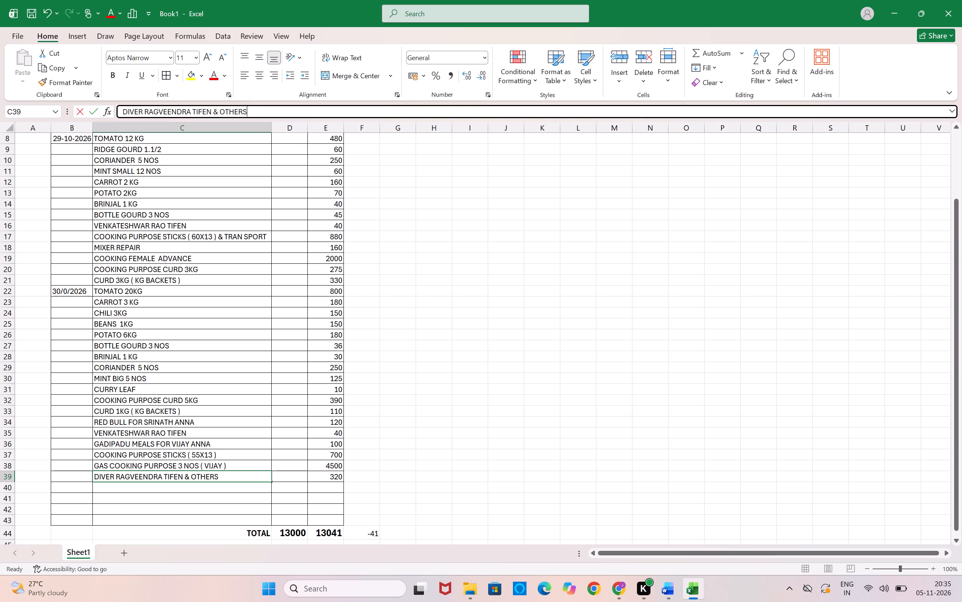
key("BackSpace")
key("BackSpace")
key("BackSpace")
key("BackSpace")
key("BackSpace")
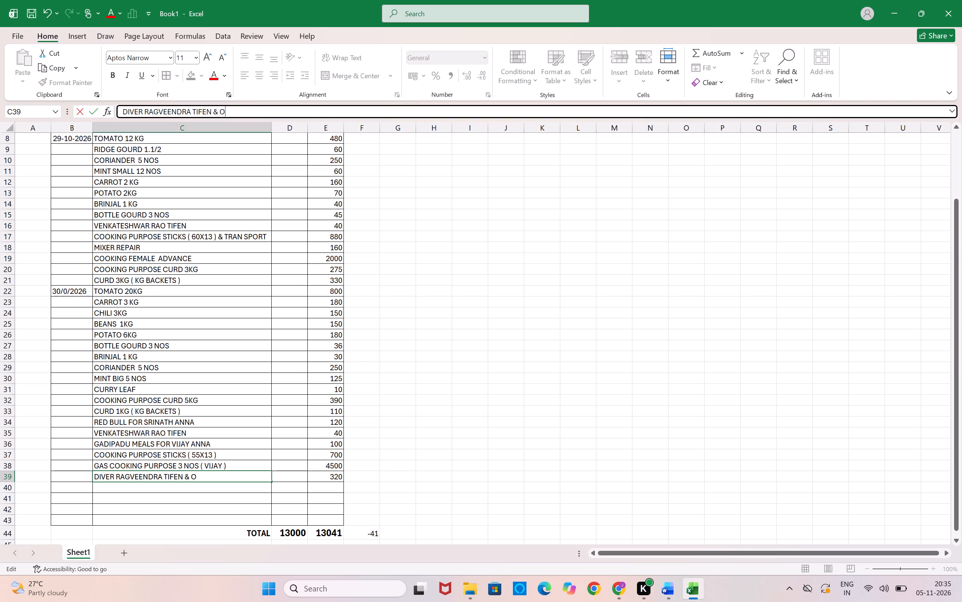
key("BackSpace")
type("CURD")
key("space")
type("1KG")
Delete two blank rows starting at row 40, below the driver's tiffin entry.
left_click(148, 493)
left_click(121, 489)
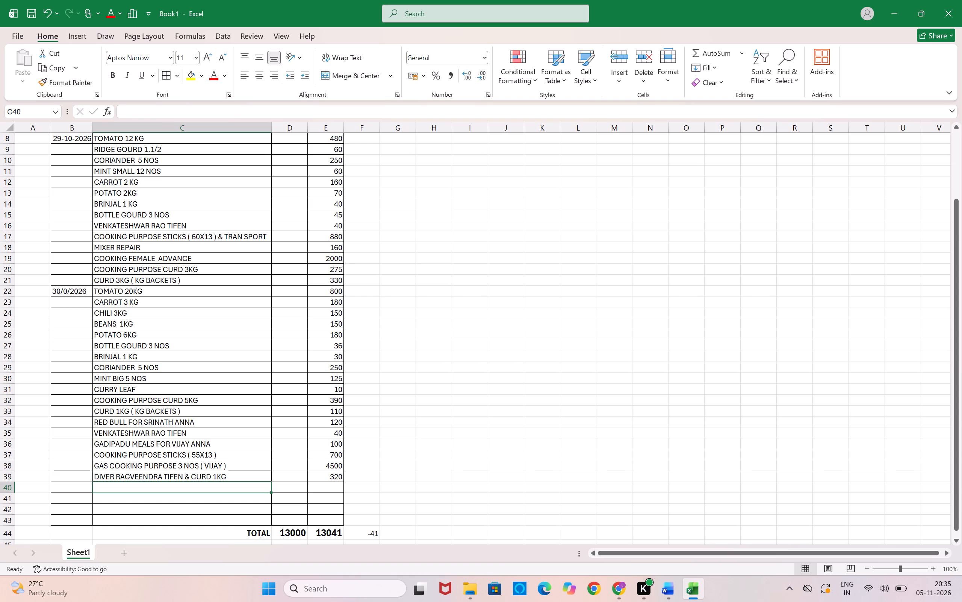
left_click(7, 486)
left_click(762, 0)
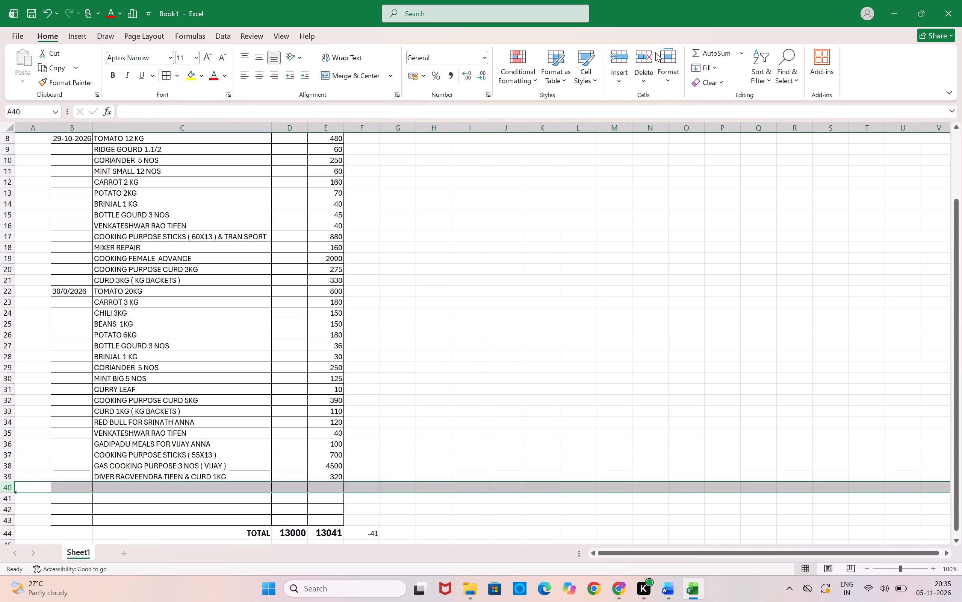
left_click(643, 59)
left_click(643, 59)
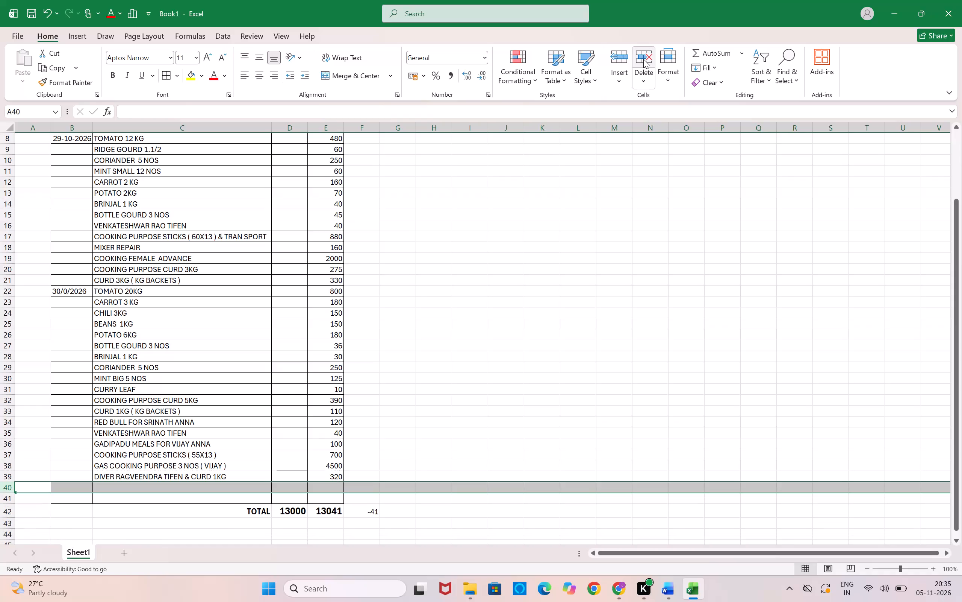
left_click(414, 301)
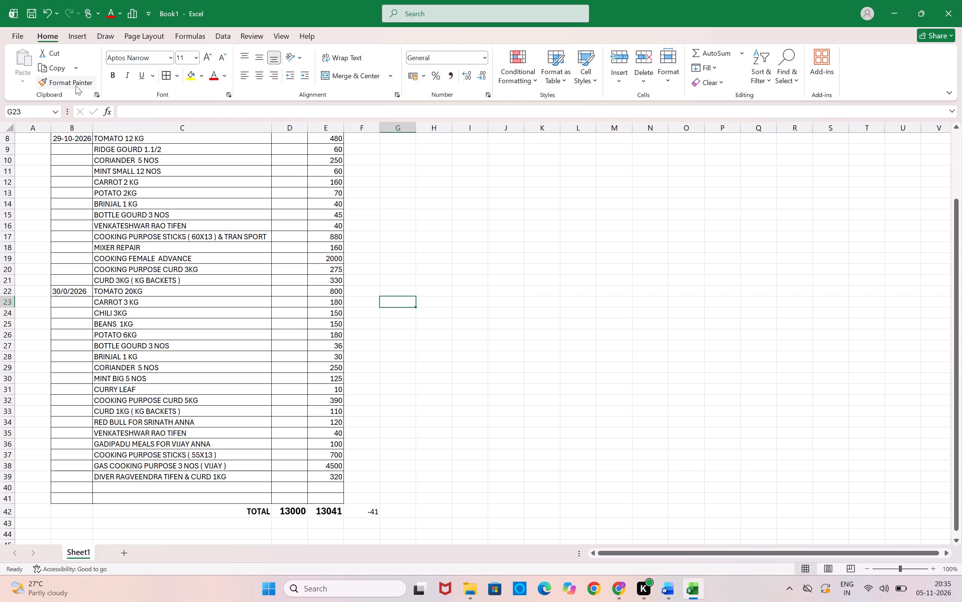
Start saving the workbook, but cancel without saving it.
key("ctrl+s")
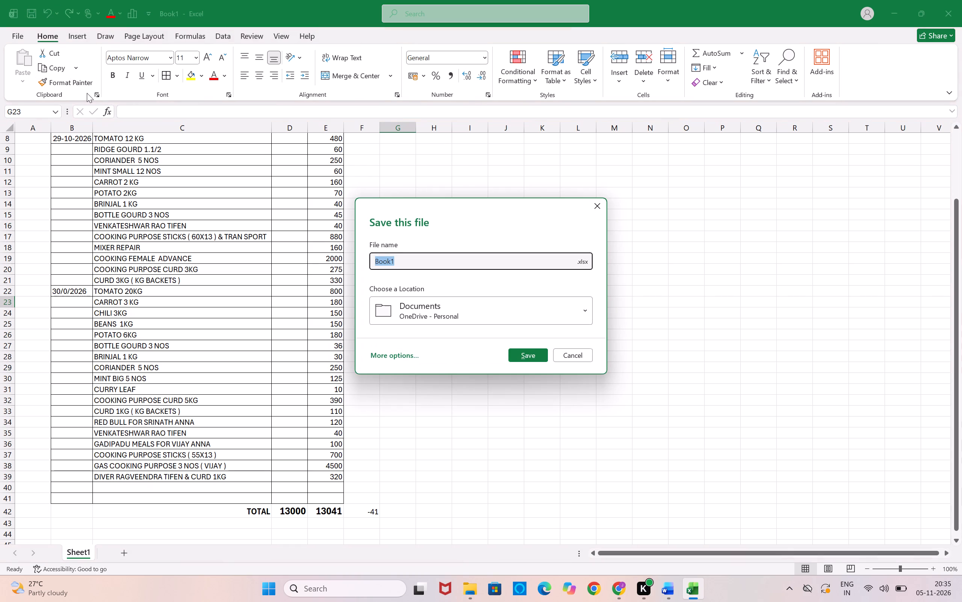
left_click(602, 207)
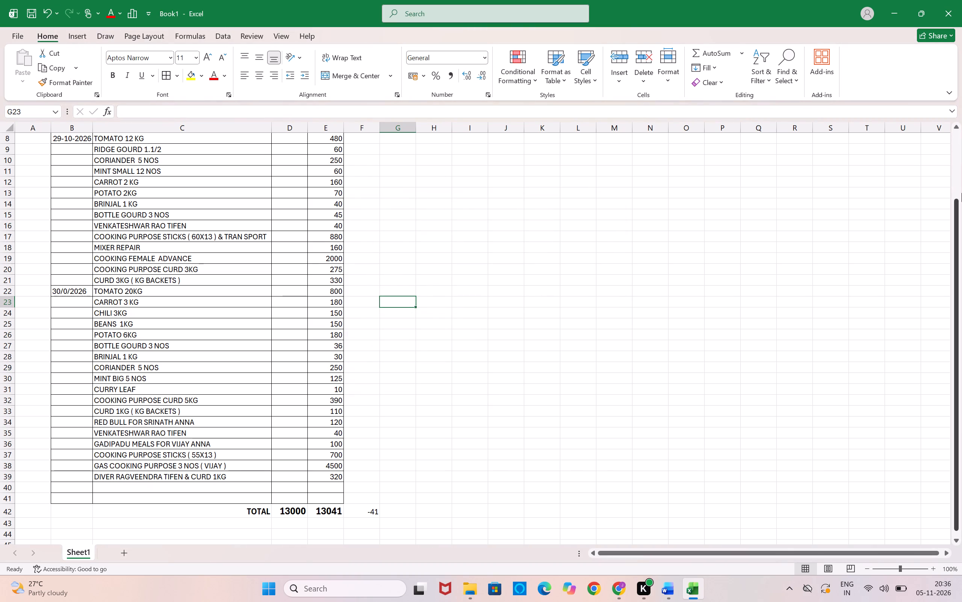
Copy the whole EXPANSES table with its totals and balance, B3:F42, and paste the duplicate starting at I3.
left_click(956, 141)
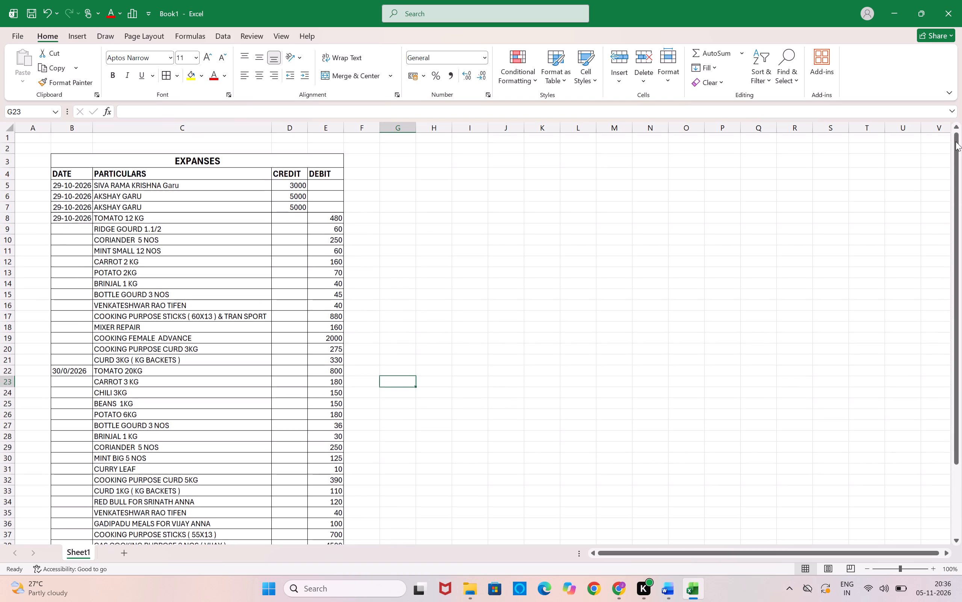
left_click(167, 164)
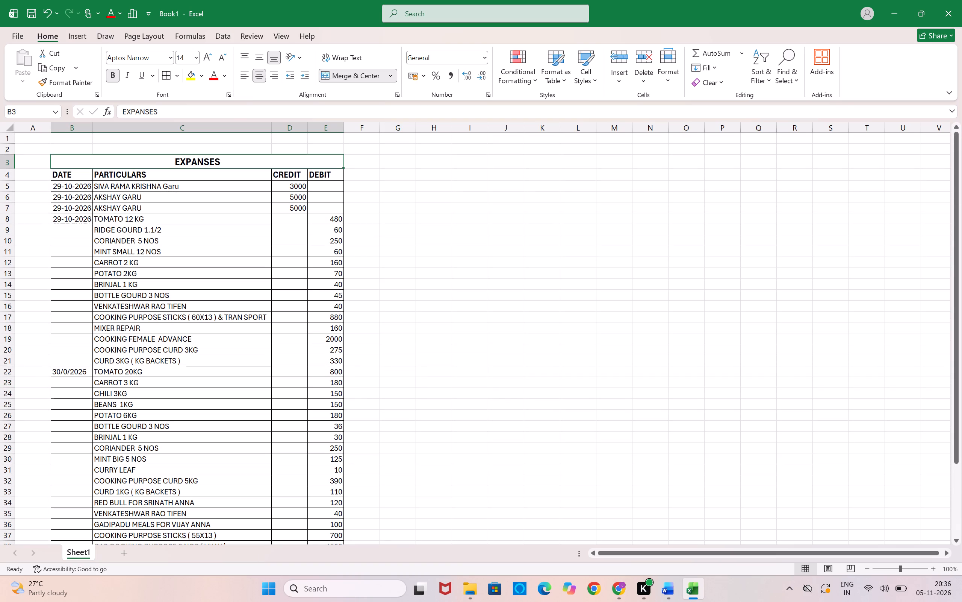
key("shift+Down")
key("shift+Down")
key("shift+Down")
key("shift+Down")
key("shift+Down")
key("shift+Down")
key("shift+Down")
key("shift+Down")
key("shift+Down")
key("shift+Down")
key("shift+Down")
key("shift+Down")
key("shift+Down")
key("shift+Down")
key("shift+Down")
key("shift+Down")
key("shift+Down")
key("shift+Down")
key("shift+Down")
key("shift+Down")
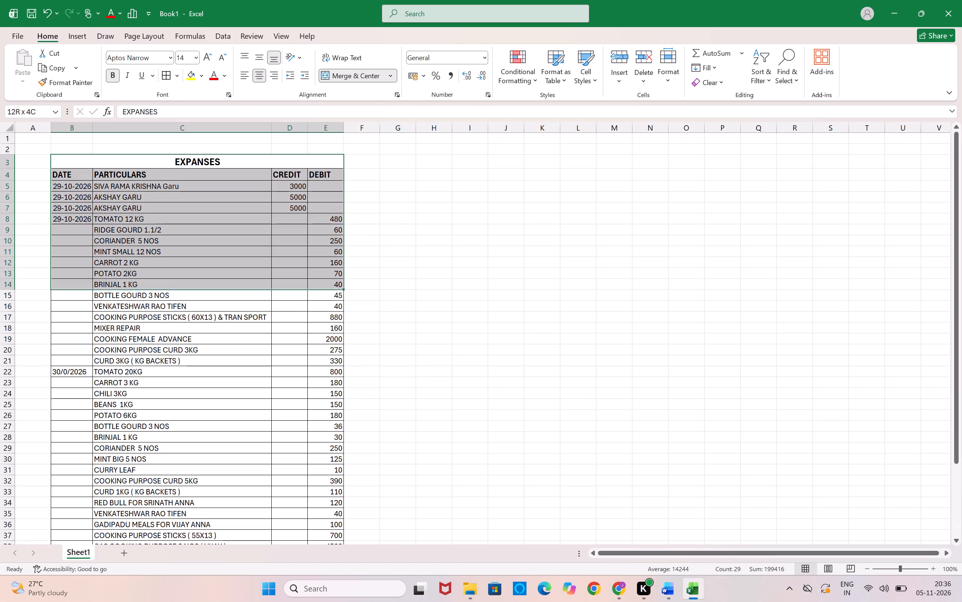
key("shift+Up")
key("shift+Up")
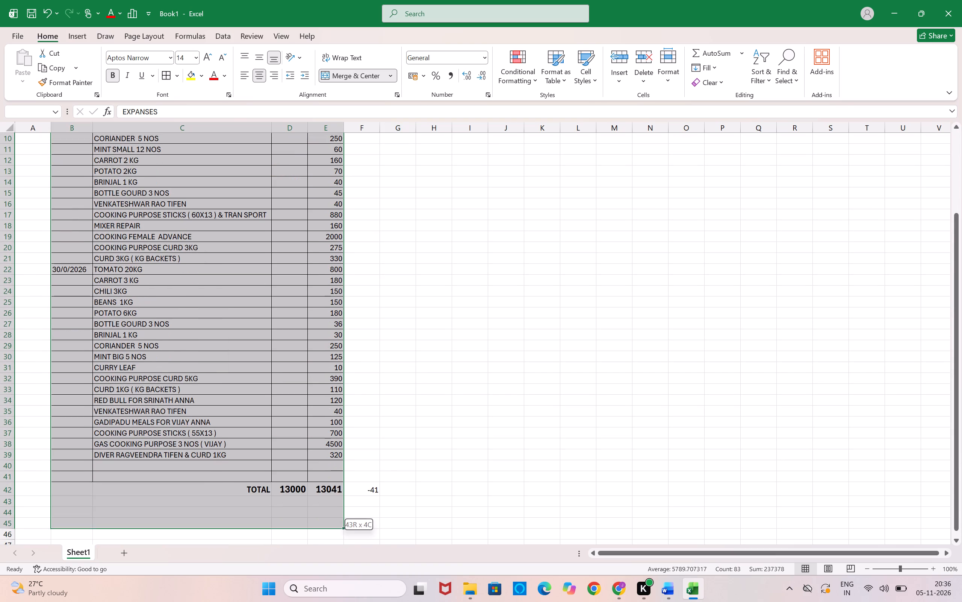
key("shift+Up")
key("shift+Up")
key("shift+Right")
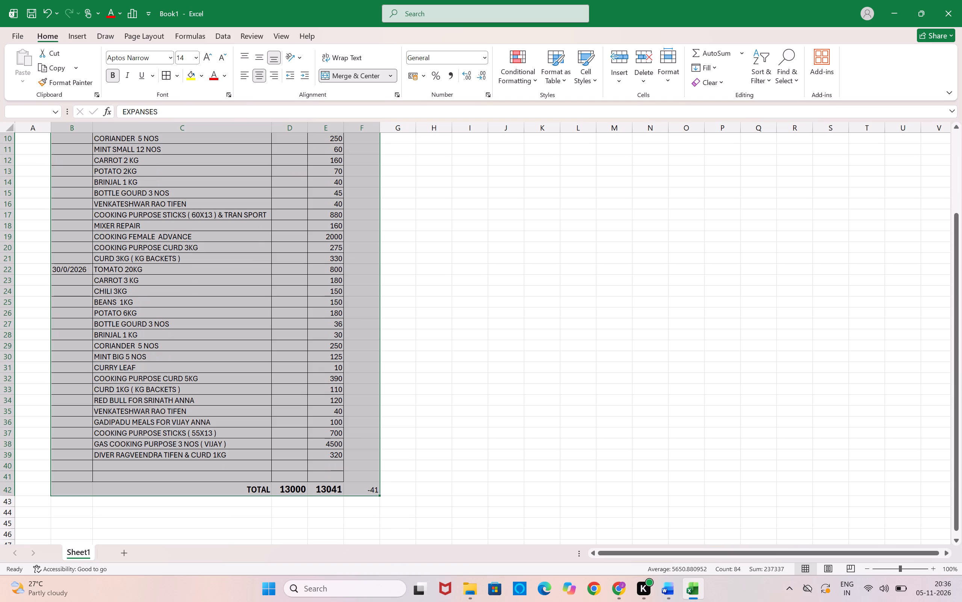
key("ctrl+c")
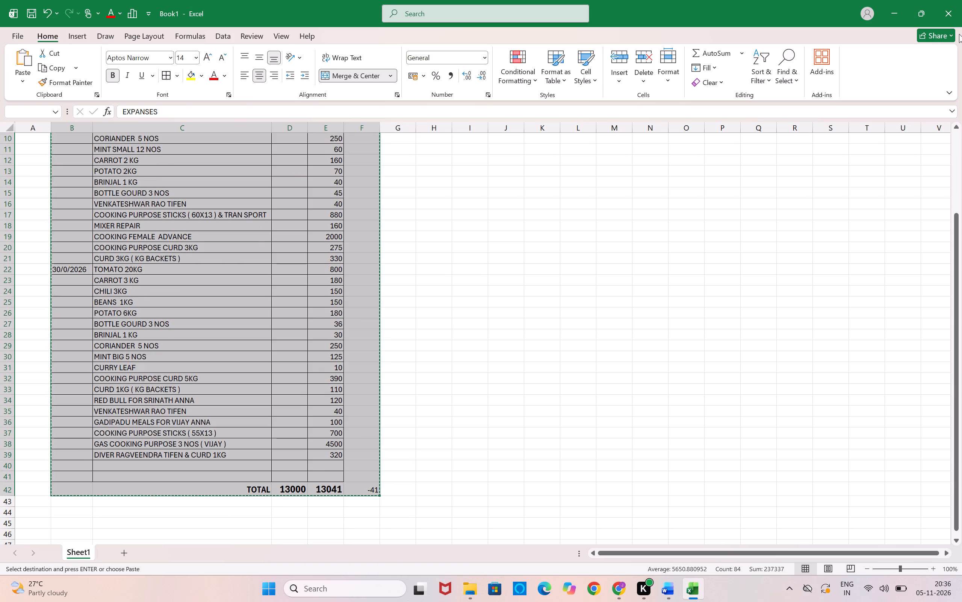
left_click(955, 141)
left_click(955, 141)
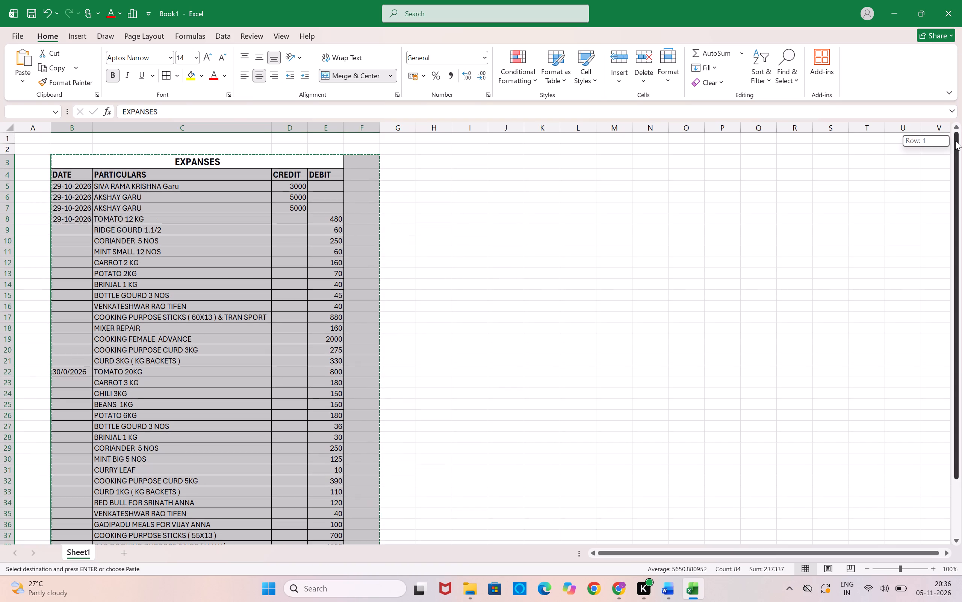
left_click(459, 165)
key("ctrl+v")
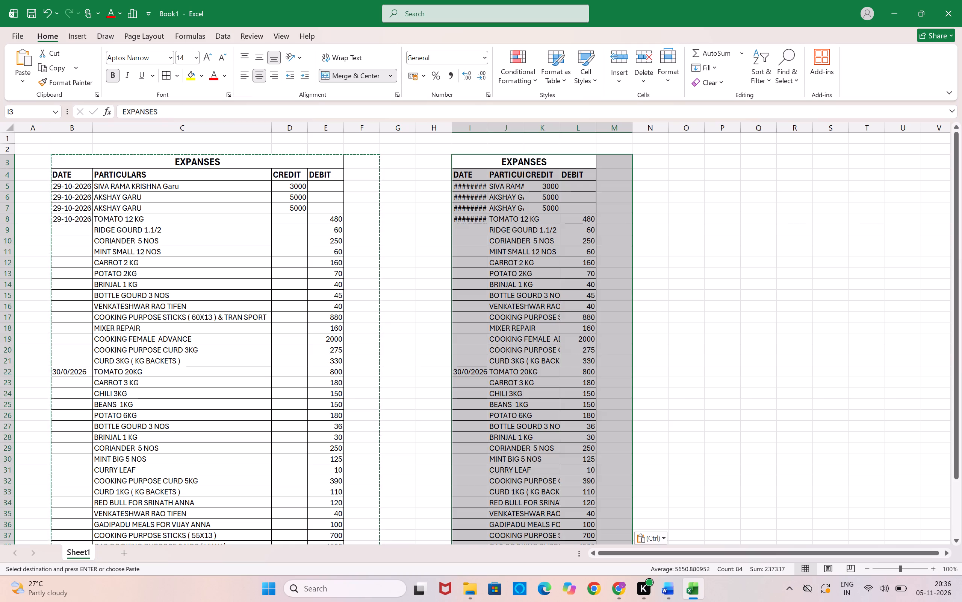
left_click(670, 182)
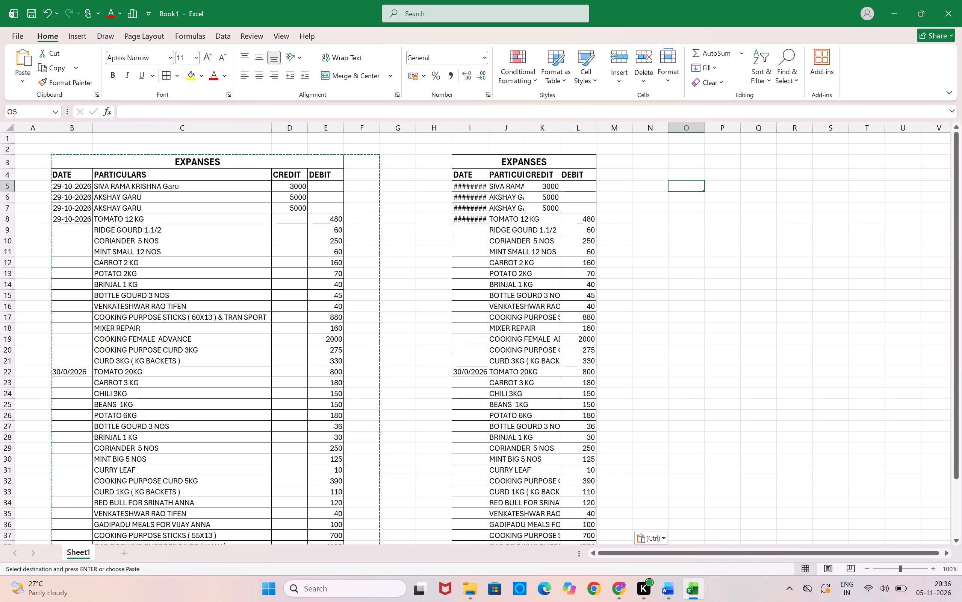
Autofit column I to the dates in the duplicated table.
double_click(491, 125)
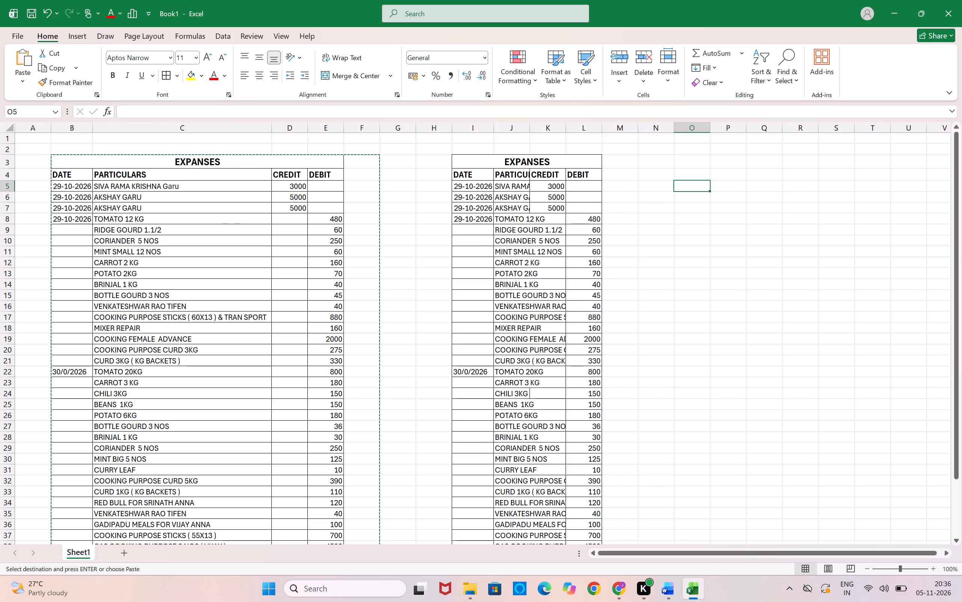
Autofit column J to the particulars in the duplicated table.
double_click(531, 125)
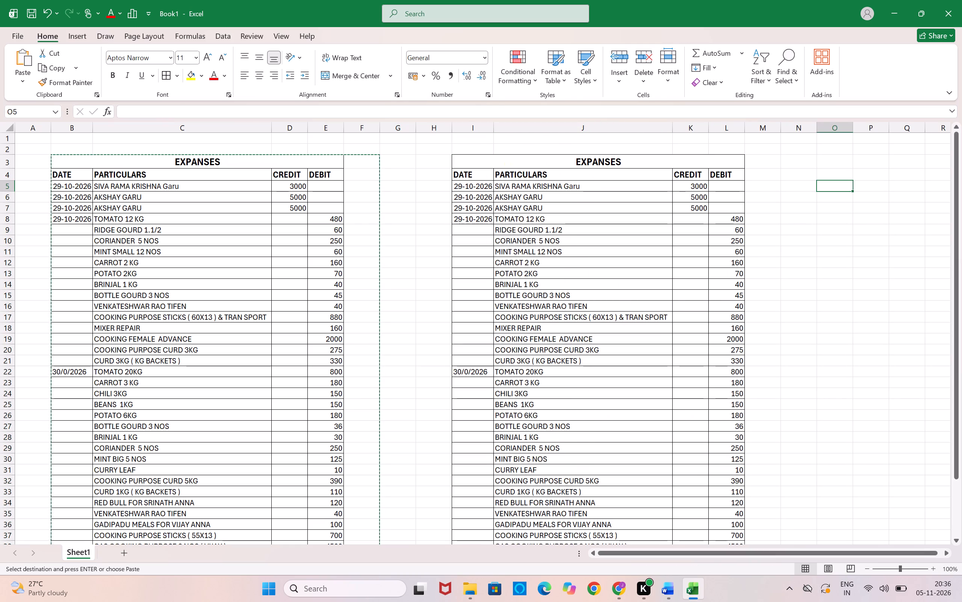
Clear all entries from the duplicated table's body, I5:L40, leaving its headings and total row in place.
left_click(476, 187)
key("shift+Right")
key("shift+Right")
key("shift+Right")
key("shift+Right")
key("shift+Right")
key("shift+Right")
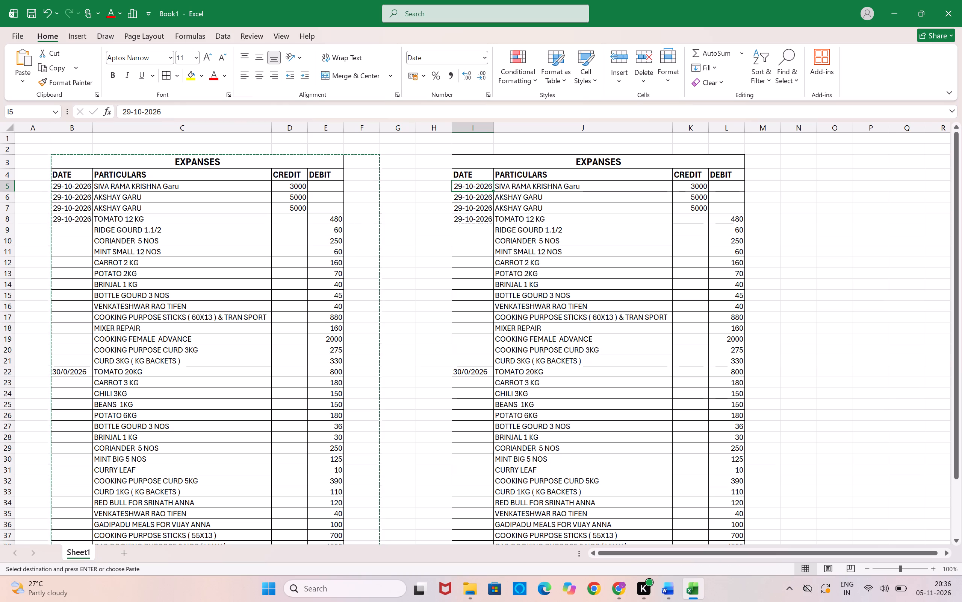
key("shift+Left")
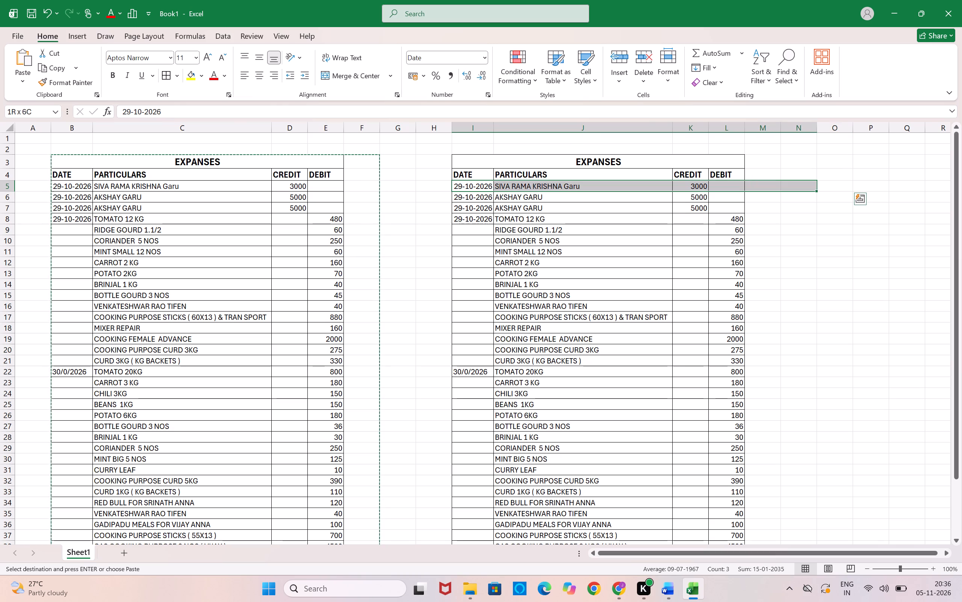
key("shift+Down")
key("shift+Left")
key("shift+Left")
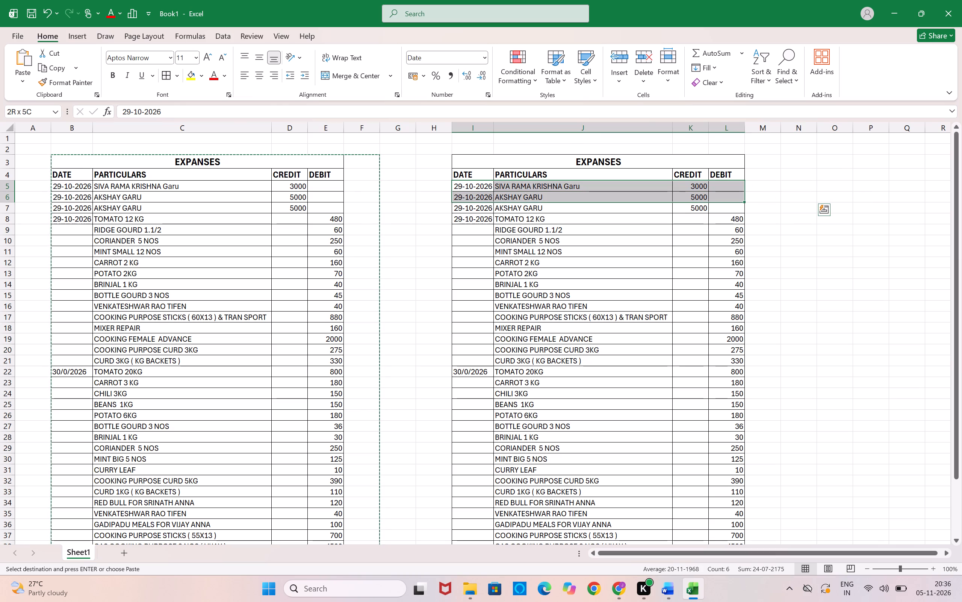
key("shift+Down")
key("shift+Down")
key("shift+Down")
key("shift+Down")
key("shift+Down")
key("shift+Down")
key("shift+Down")
key("shift+Down")
key("shift+Down")
key("shift+Down")
key("shift+Down")
key("shift+Down")
key("shift+Down")
key("shift+Down")
key("shift+Down")
key("shift+Down")
key("shift+Down")
key("shift+Down")
key("shift+Down")
key("shift+Down")
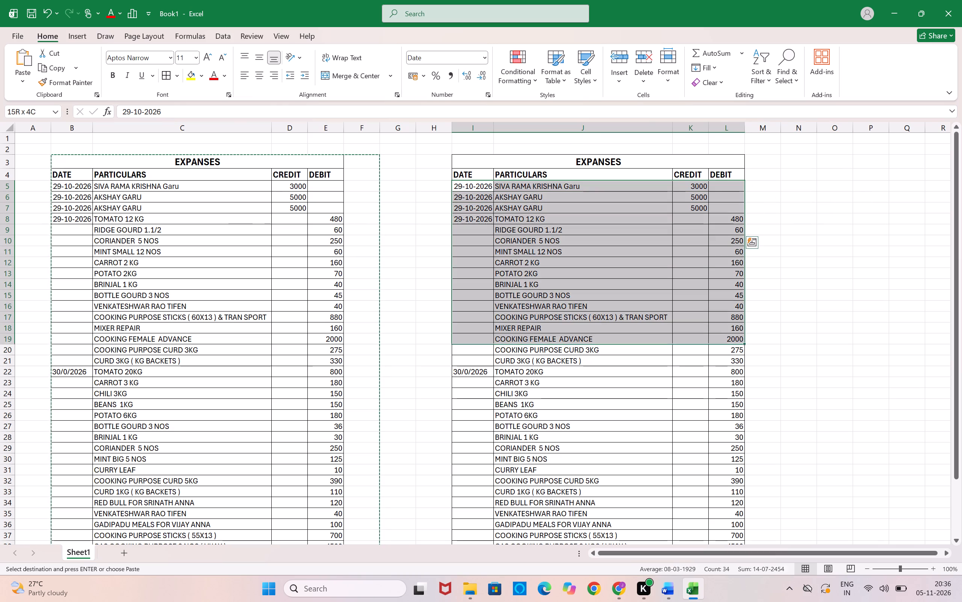
key("shift+Down")
key("shift+Up")
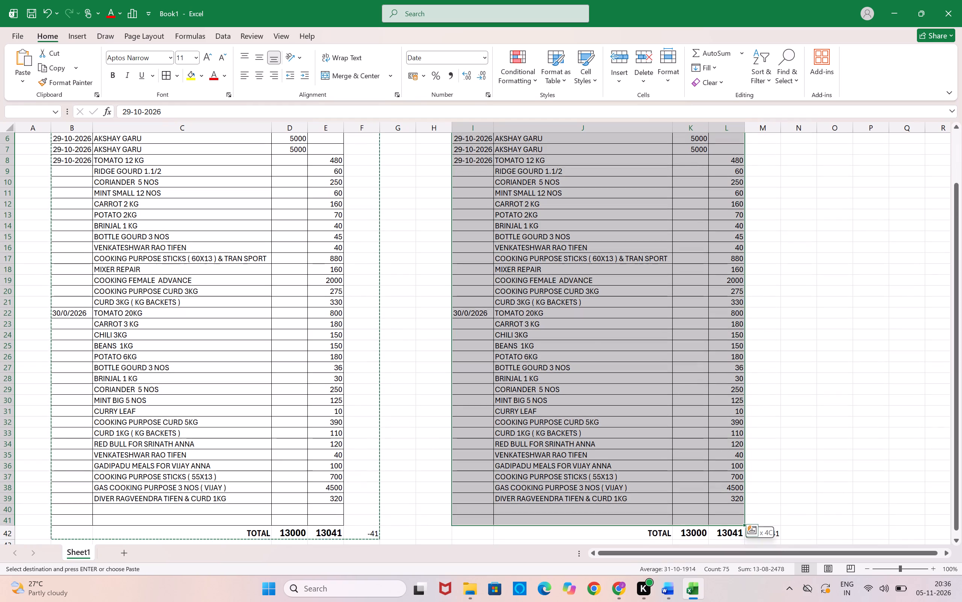
key("shift+Up")
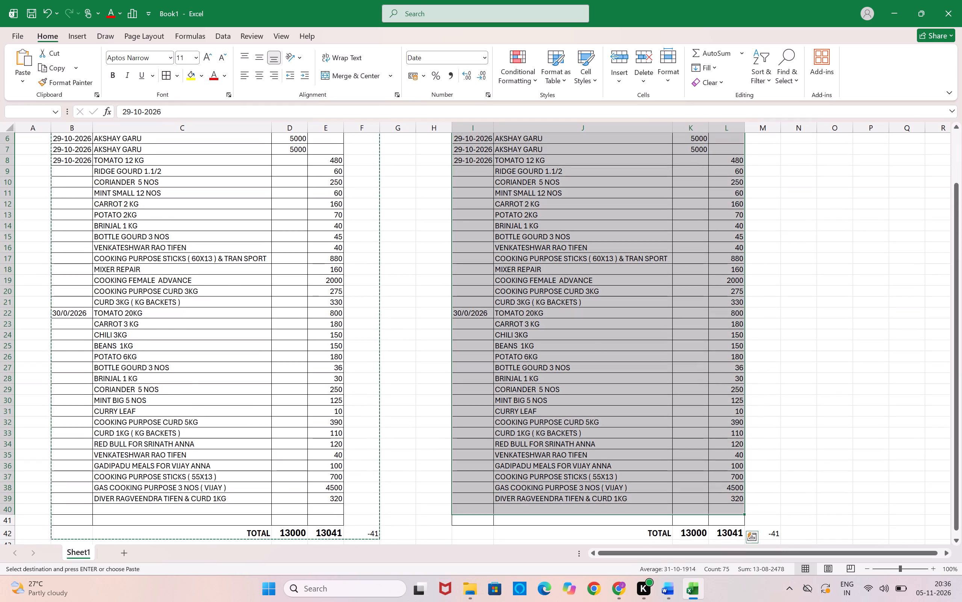
key("Delete")
left_click(473, 187)
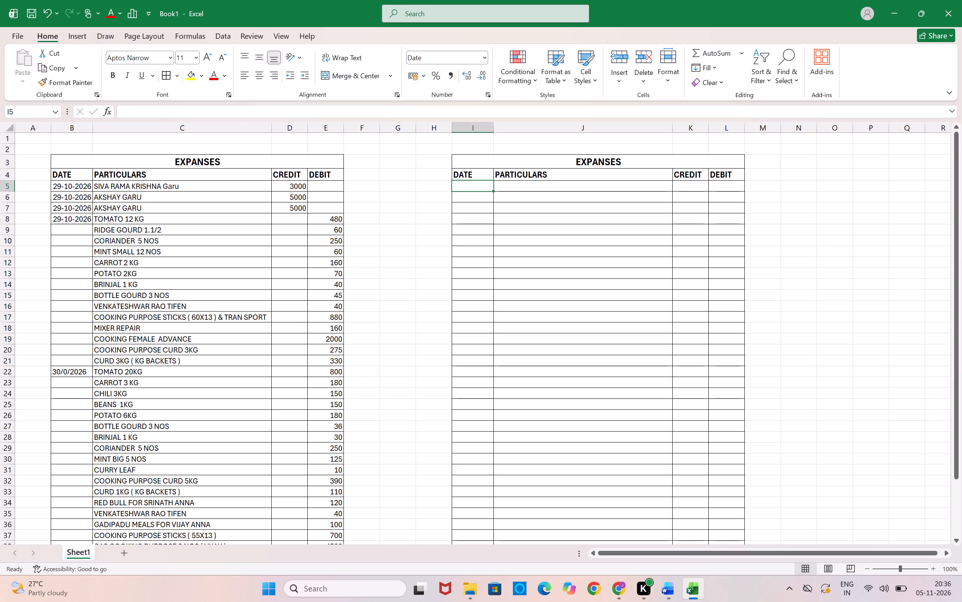
Fill the date 29-10-2026 down the original table's DATE column from B9 to B21.
left_click(77, 228)
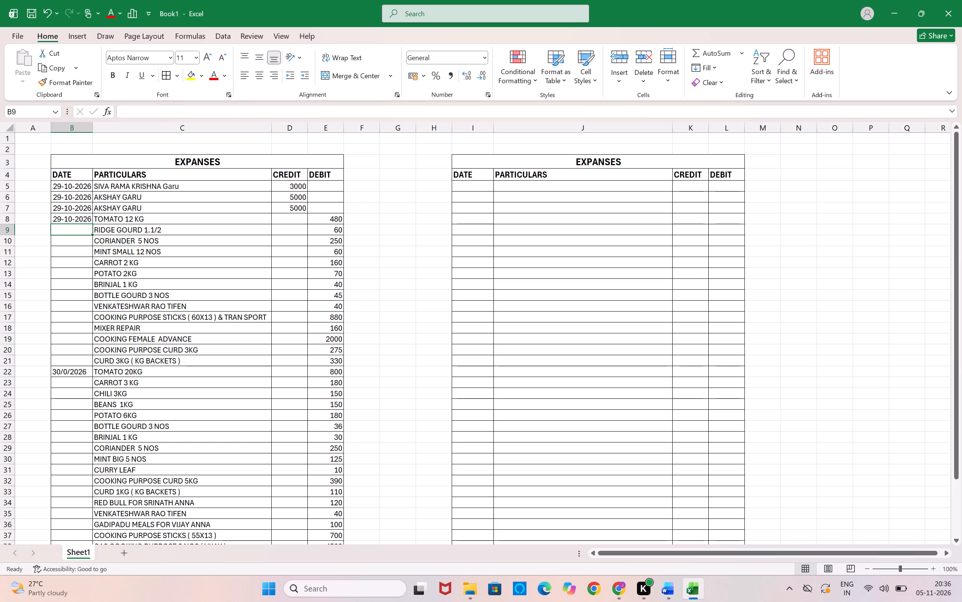
left_click(77, 228, "ctrl")
key("ctrl+d")
key("Down")
left_click(77, 234, "ctrl")
key("ctrl+d")
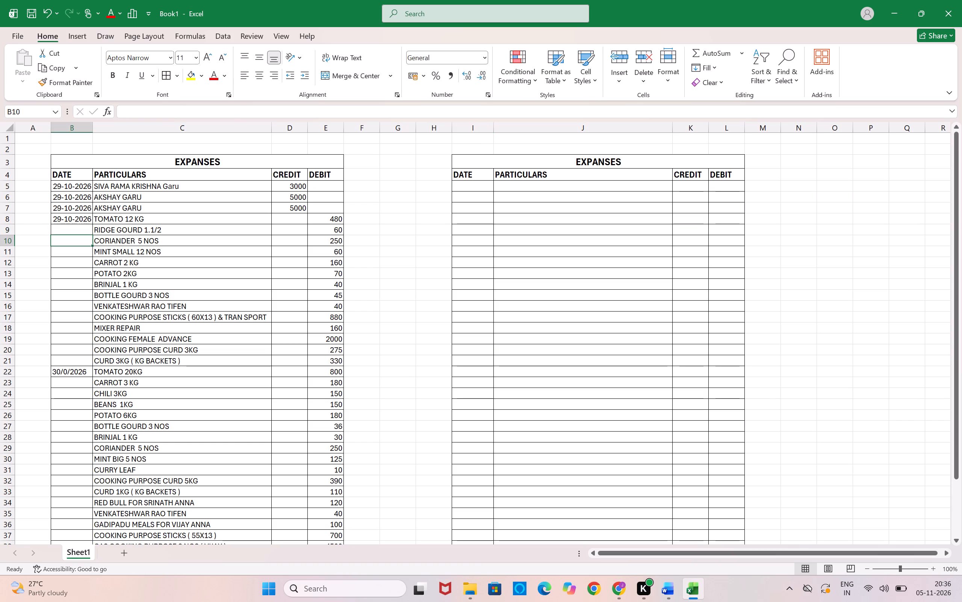
left_click(70, 227)
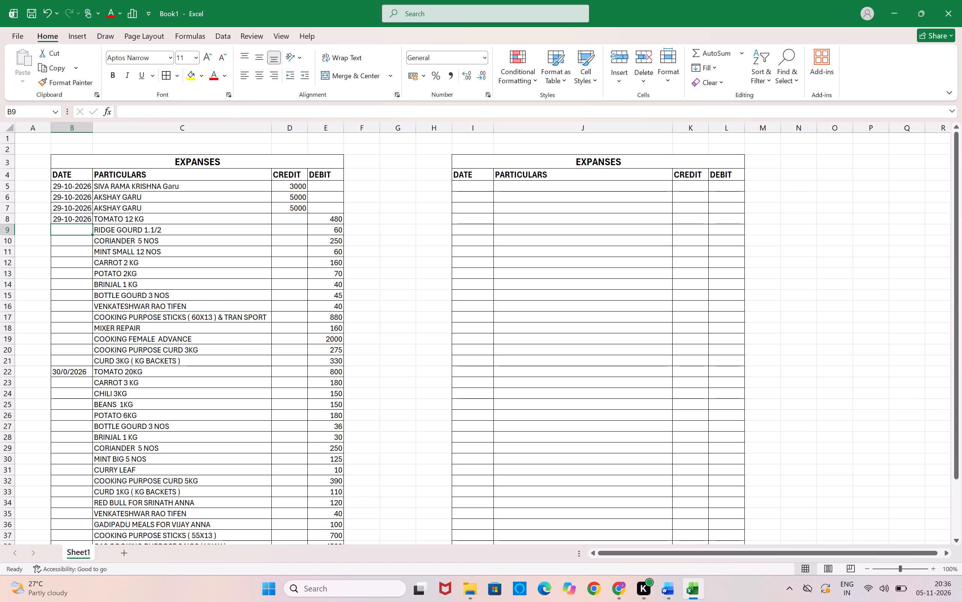
key("ctrl+d")
key("Down")
key("ctrl+d")
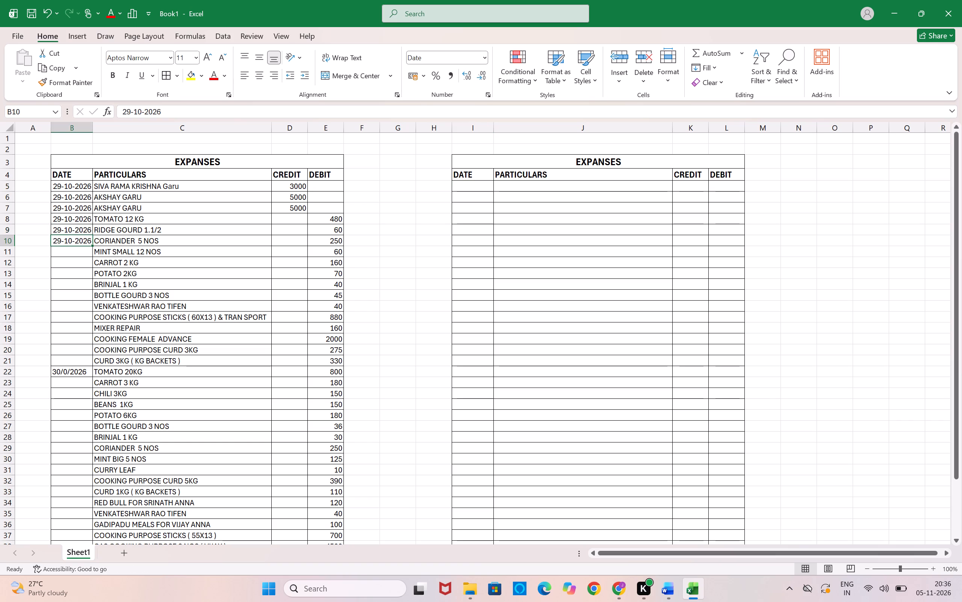
key("Down")
key("ctrl+d")
key("Down")
key("ctrl+d")
key("Down")
key("ctrl+d")
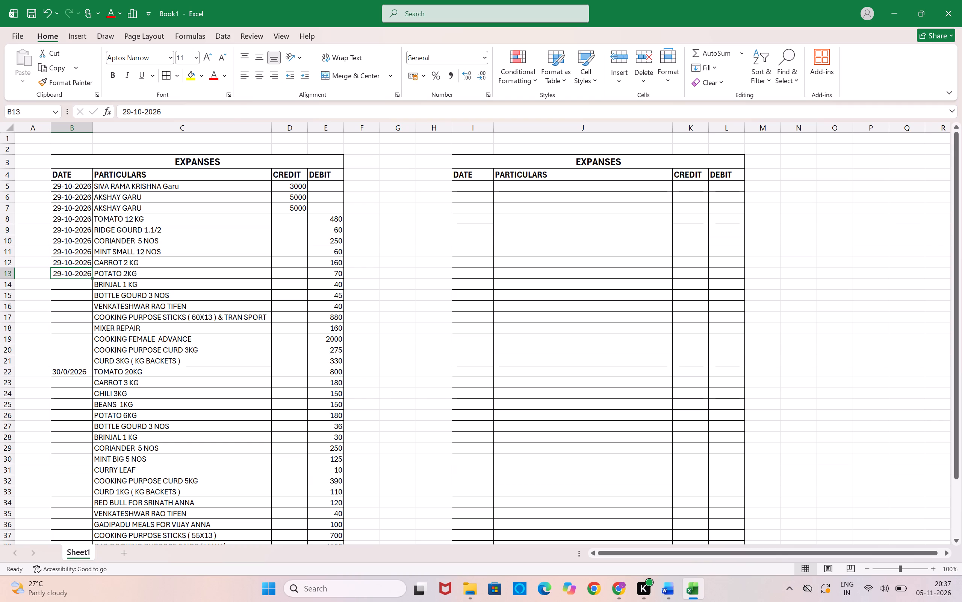
key("Down")
key("ctrl+d")
key("Down")
key("ctrl+d")
key("Down")
key("ctrl+d")
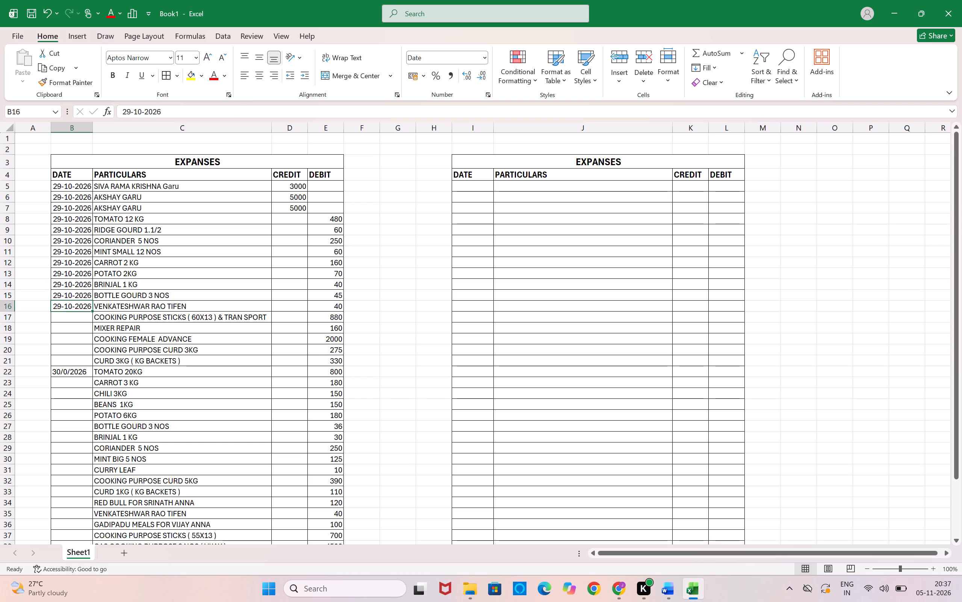
key("Down")
key("ctrl+d")
key("Down")
key("ctrl+d")
key("Down")
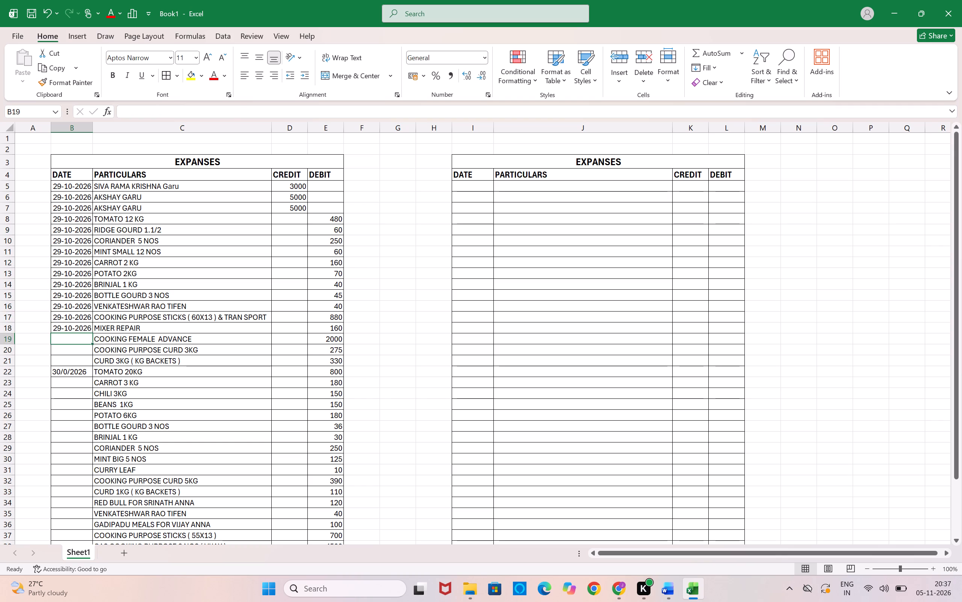
key("ctrl+d")
key("Down")
key("ctrl+d")
key("Down")
key("ctrl+d")
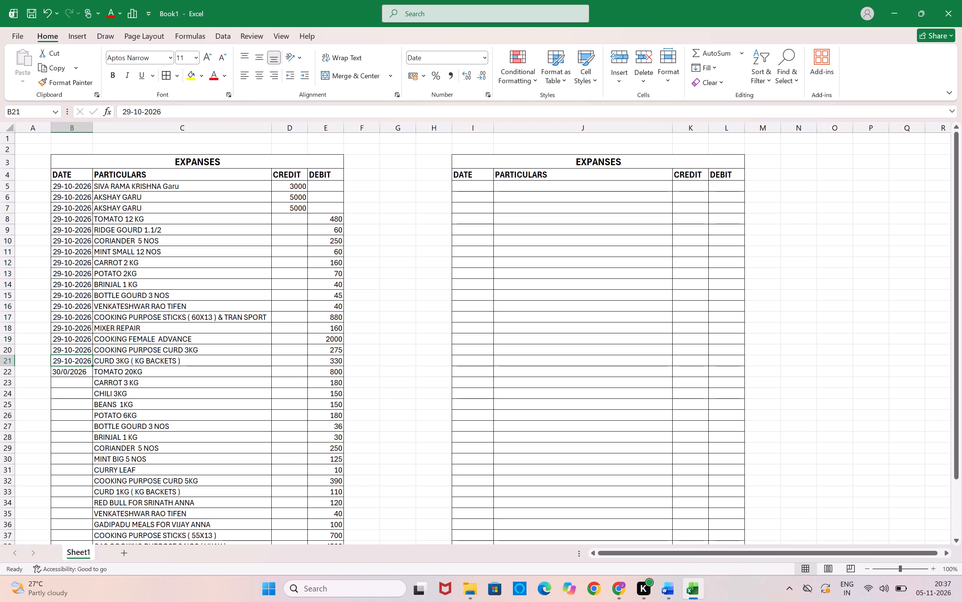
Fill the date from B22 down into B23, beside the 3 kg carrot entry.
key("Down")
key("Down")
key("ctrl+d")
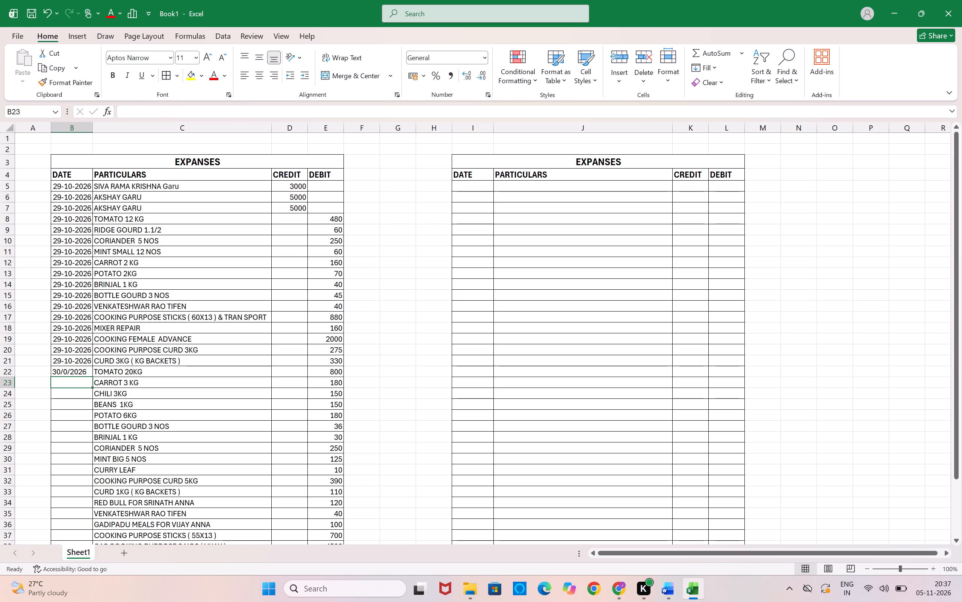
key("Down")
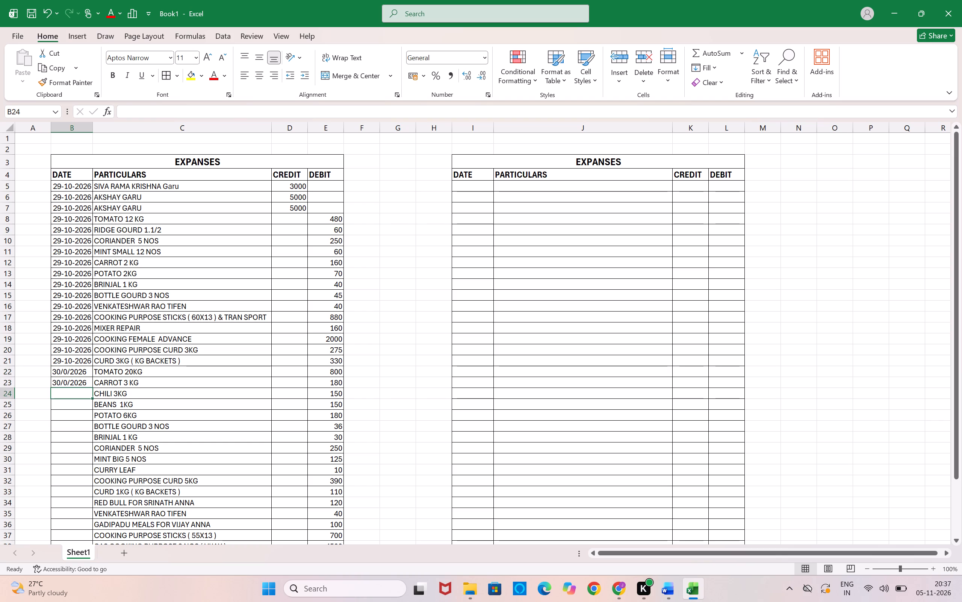
Correct the date in B22, beside the 20 kg tomato entry, to 30/10/2026.
left_click(61, 371)
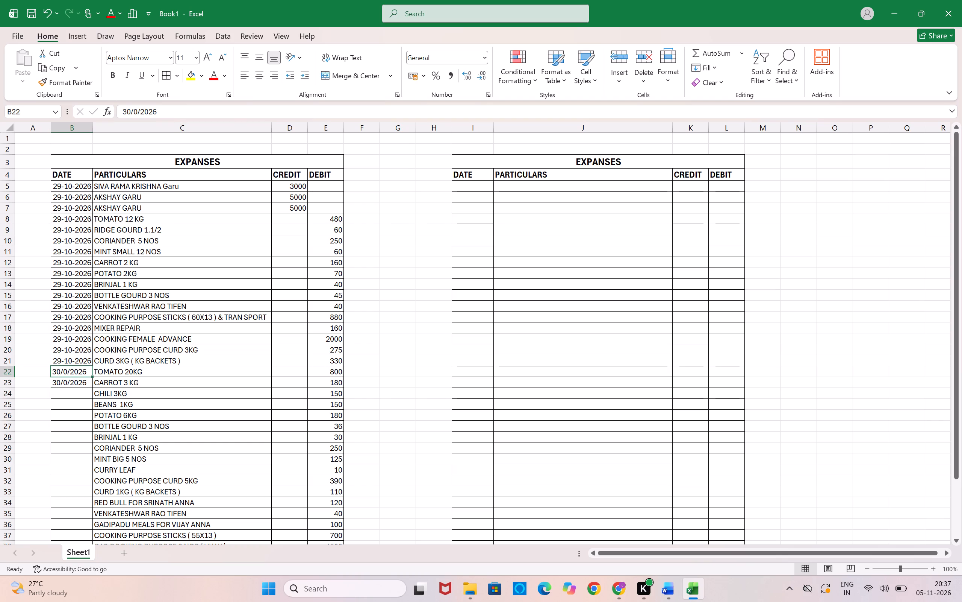
left_click(136, 114)
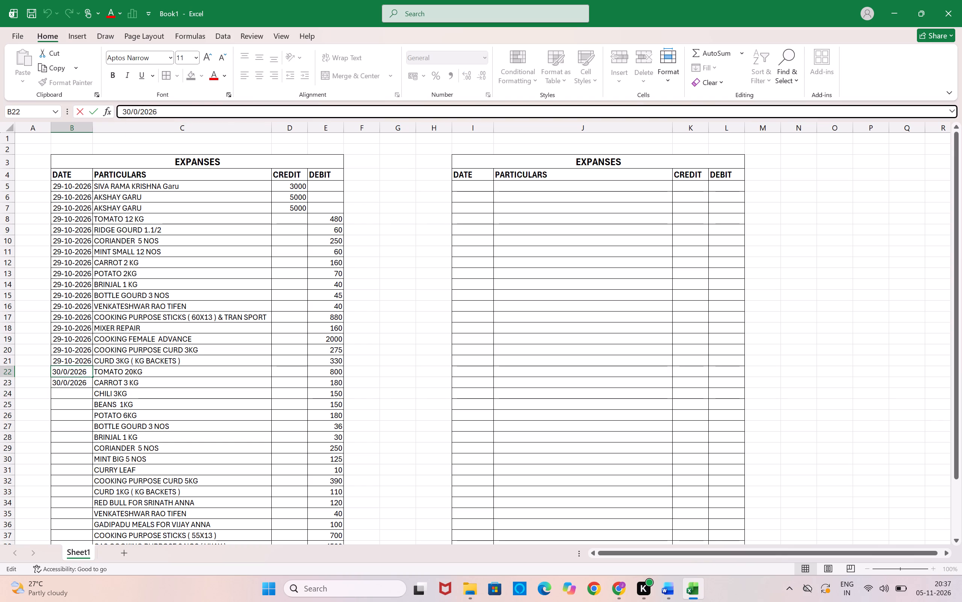
key("BackSpace")
type("10")
key("Return")
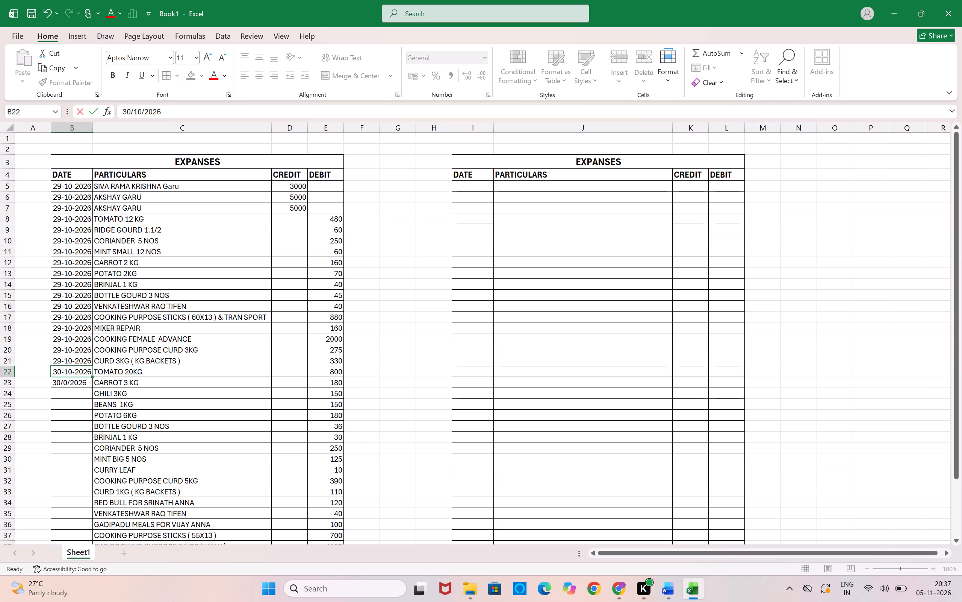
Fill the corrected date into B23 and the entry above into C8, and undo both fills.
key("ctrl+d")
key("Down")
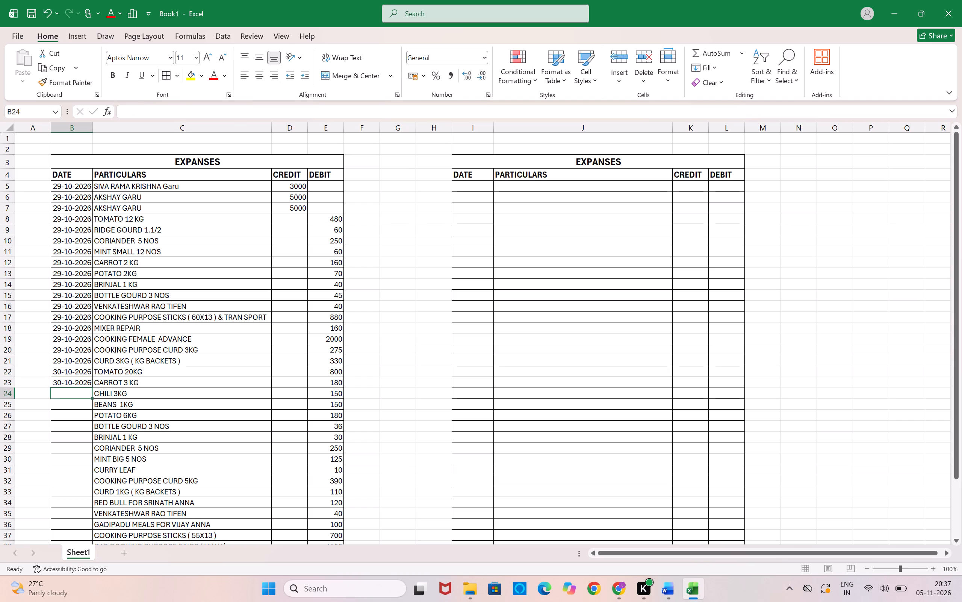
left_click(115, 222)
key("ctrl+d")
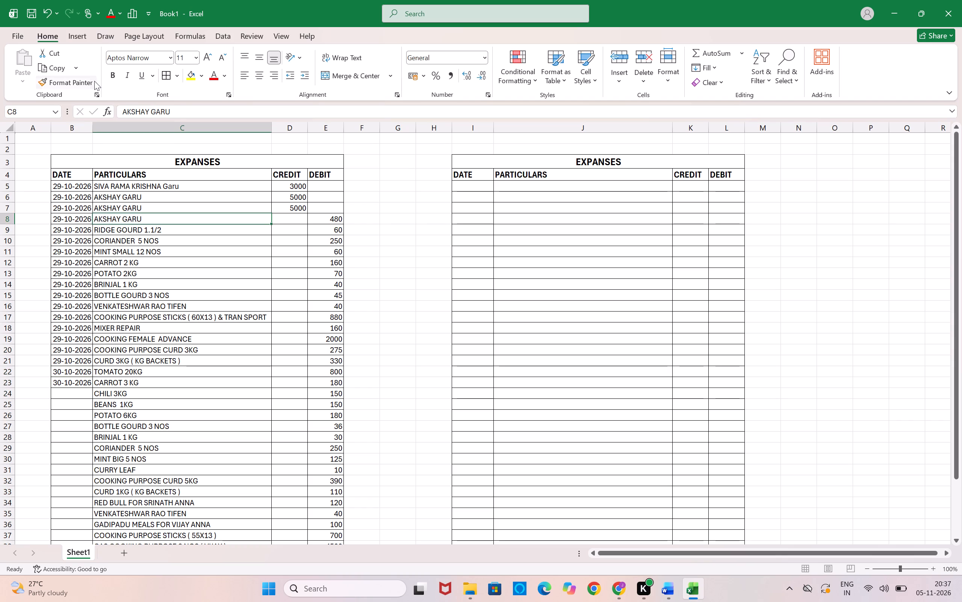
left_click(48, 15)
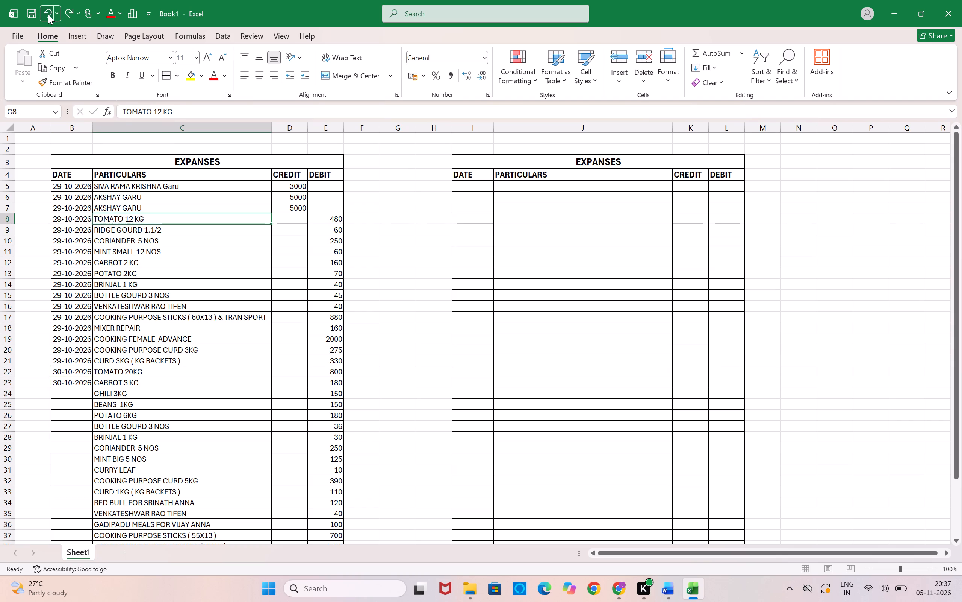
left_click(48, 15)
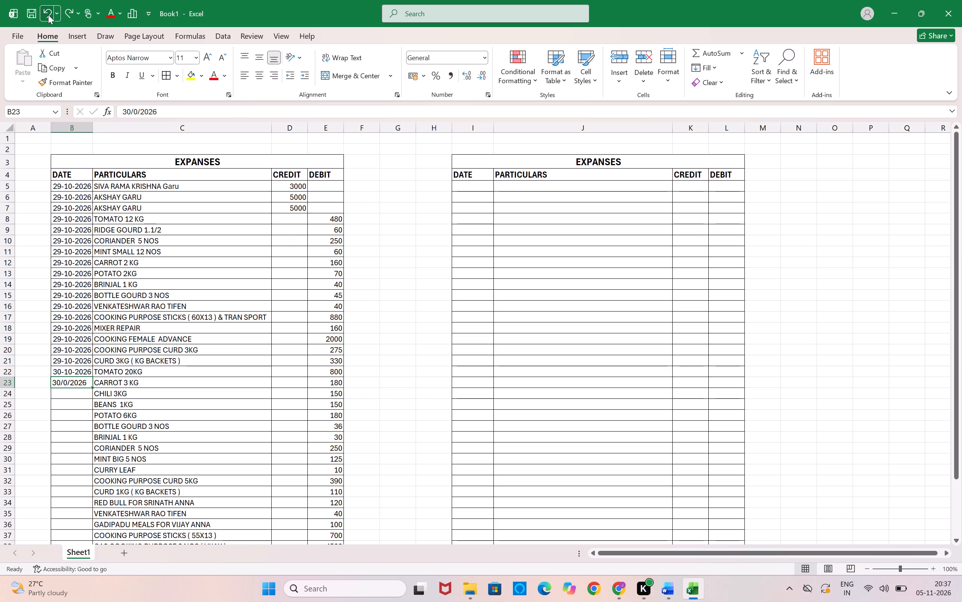
Fill the date 30-10-2026 down the original table's DATE column from B23 to B39.
left_click(65, 413)
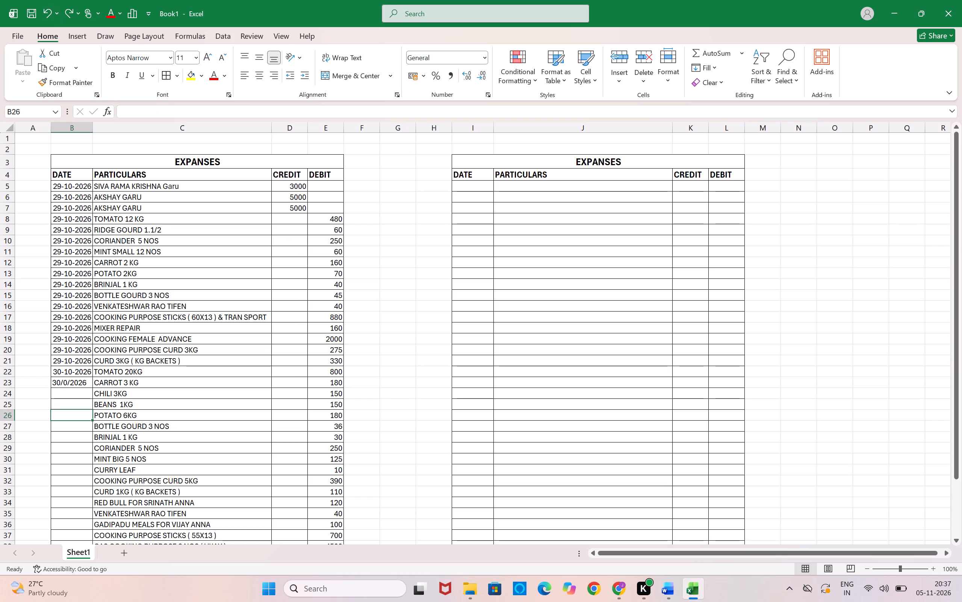
left_click(77, 384)
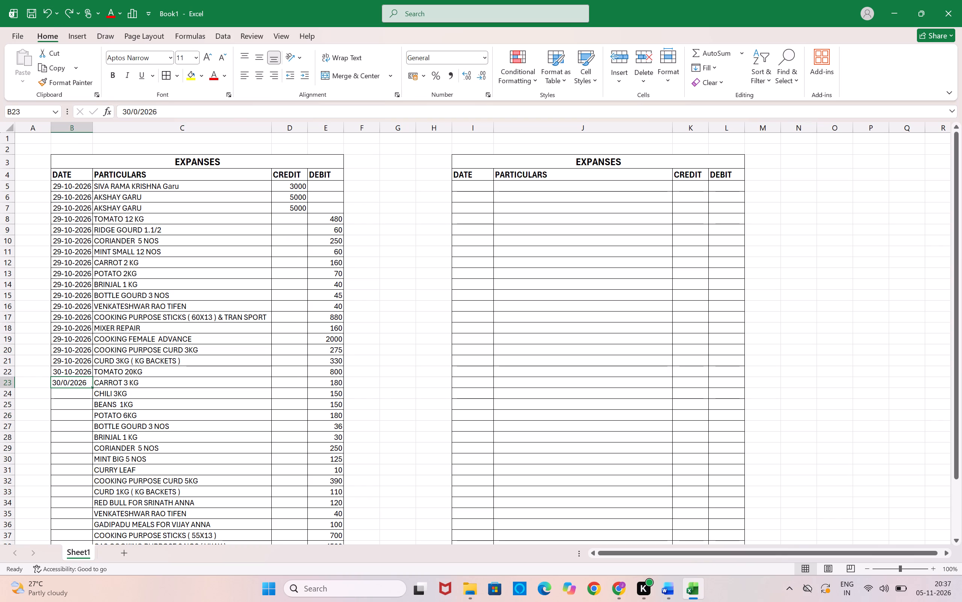
key("ctrl+d")
key("Down")
key("ctrl+d")
key("Down")
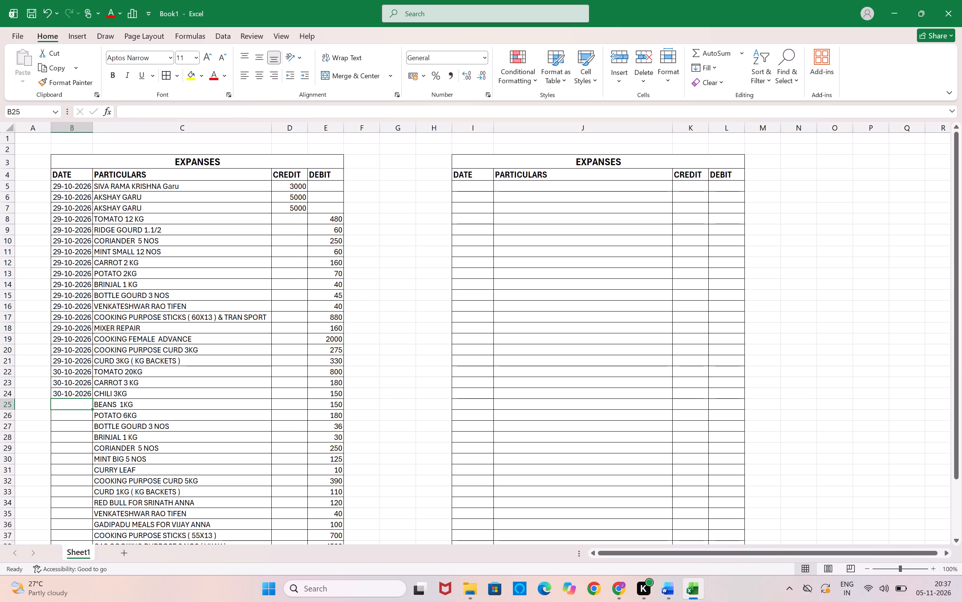
key("ctrl+d")
key("Down")
key("ctrl+d")
key("Down")
key("ctrl+d")
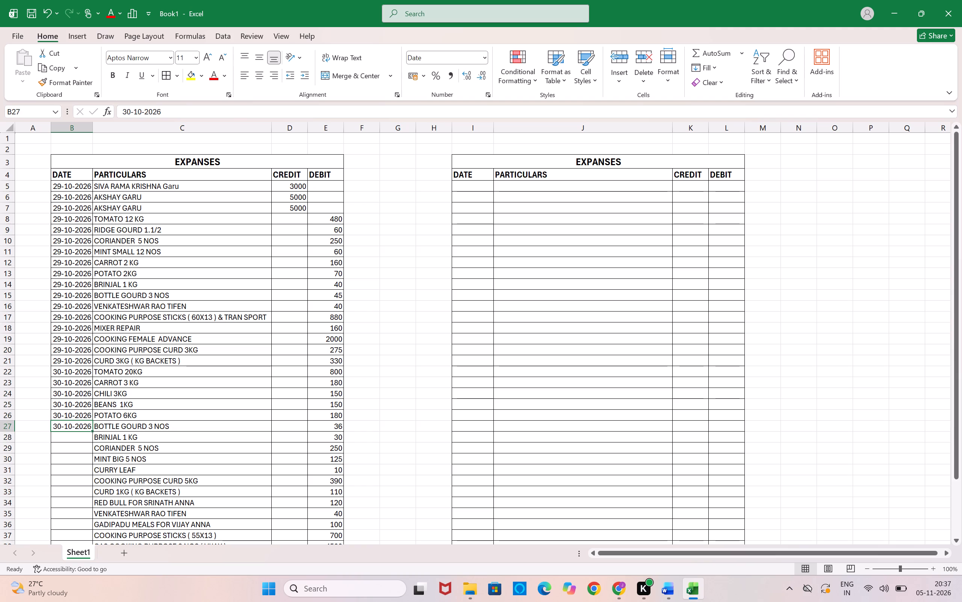
key("Down")
key("ctrl+d")
key("Down")
key("ctrl+d")
key("Down")
key("ctrl+d")
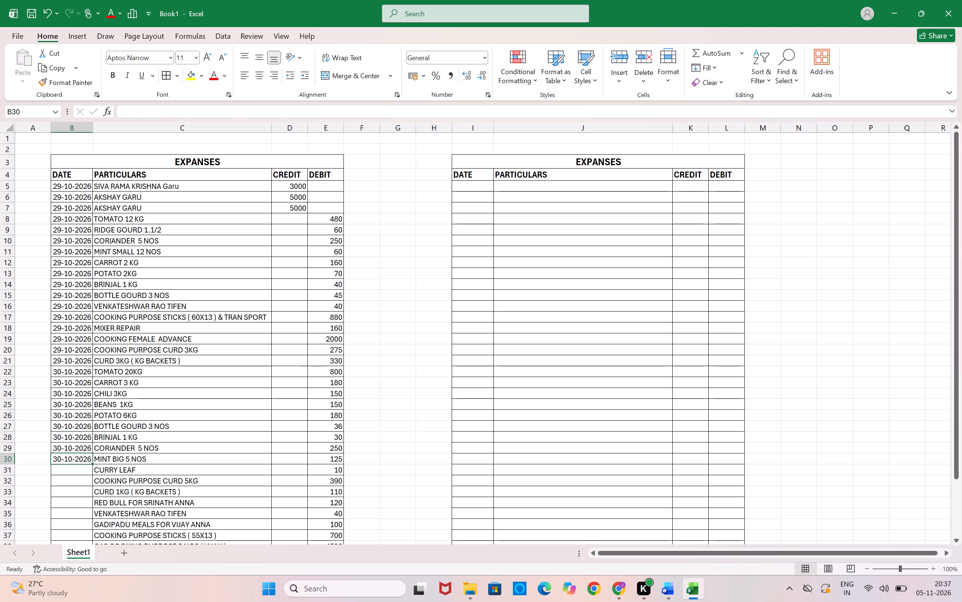
key("Down")
key("ctrl+d")
key("Down")
key("ctrl+d")
key("Down")
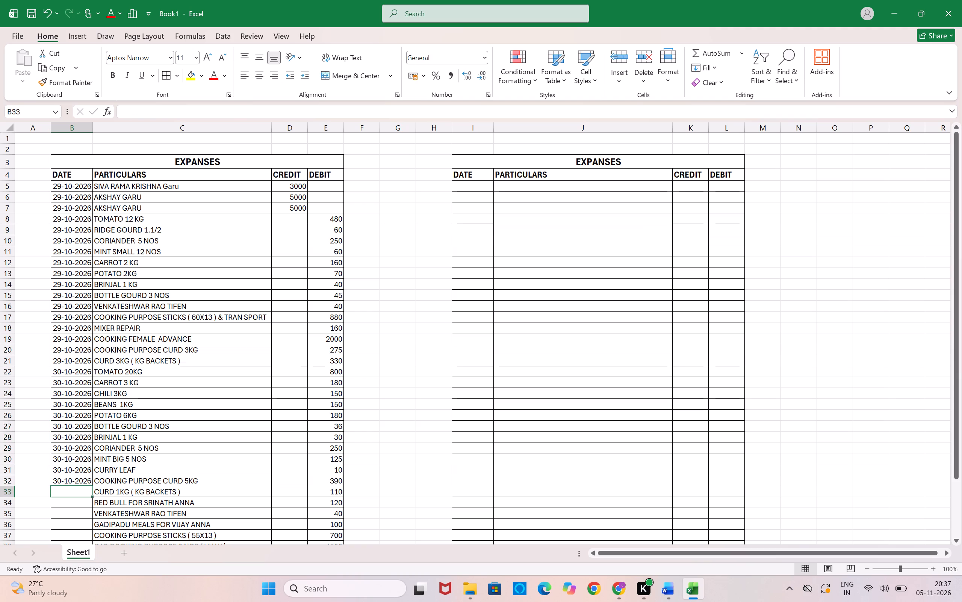
key("ctrl+d")
key("Down")
key("ctrl+d")
key("Down")
key("ctrl+d")
key("Down")
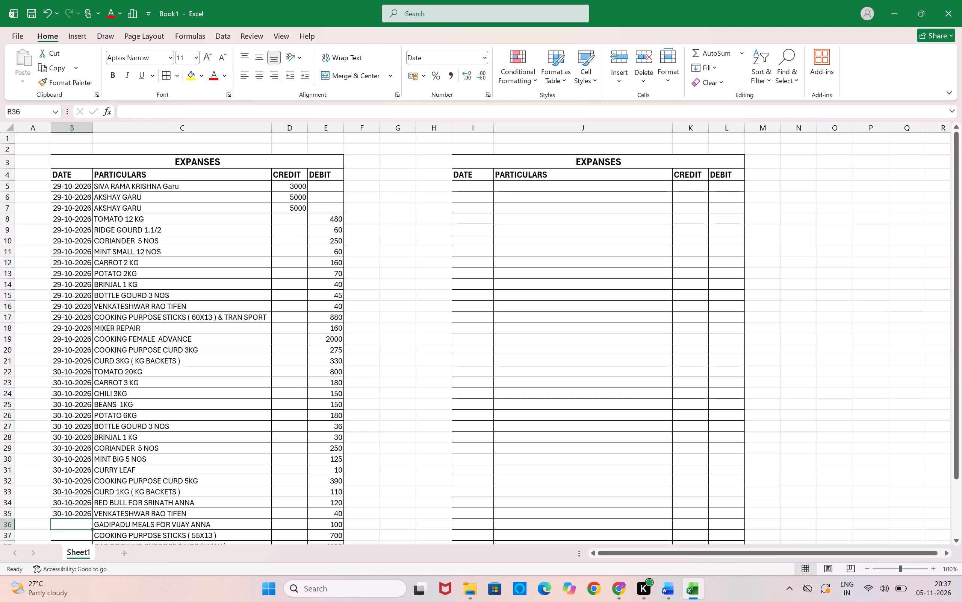
key("ctrl+d")
key("Down")
key("ctrl+d")
key("Down")
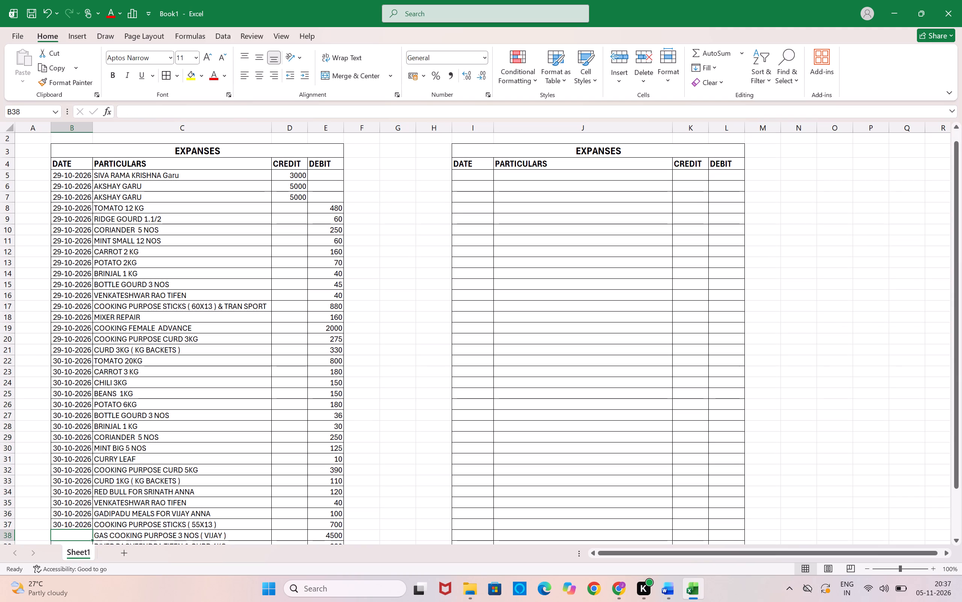
key("ctrl+d")
key("Down")
key("ctrl+d")
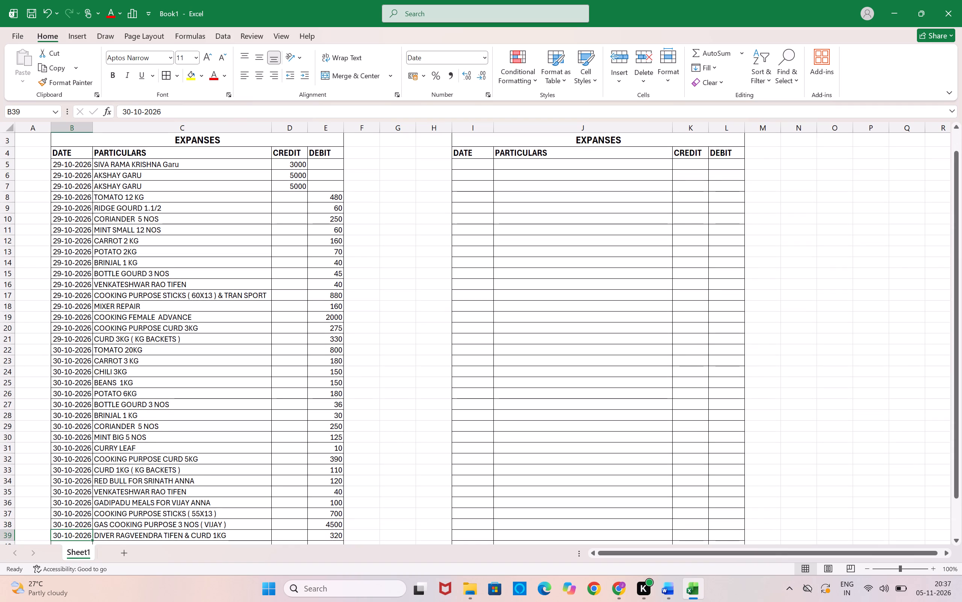
key("Down")
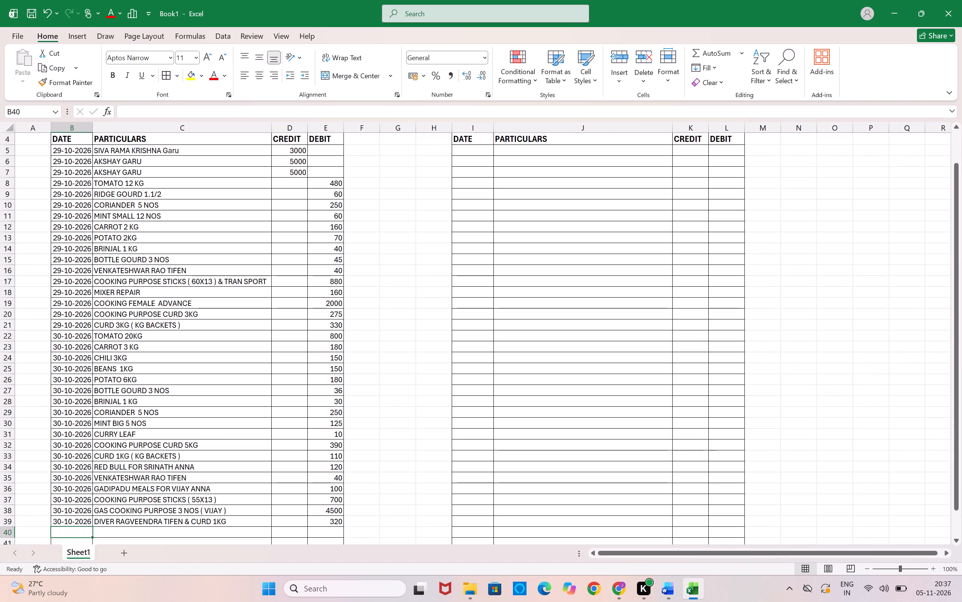
Save the workbook as Book1 in the OneDrive Documents folder.
left_click(537, 224)
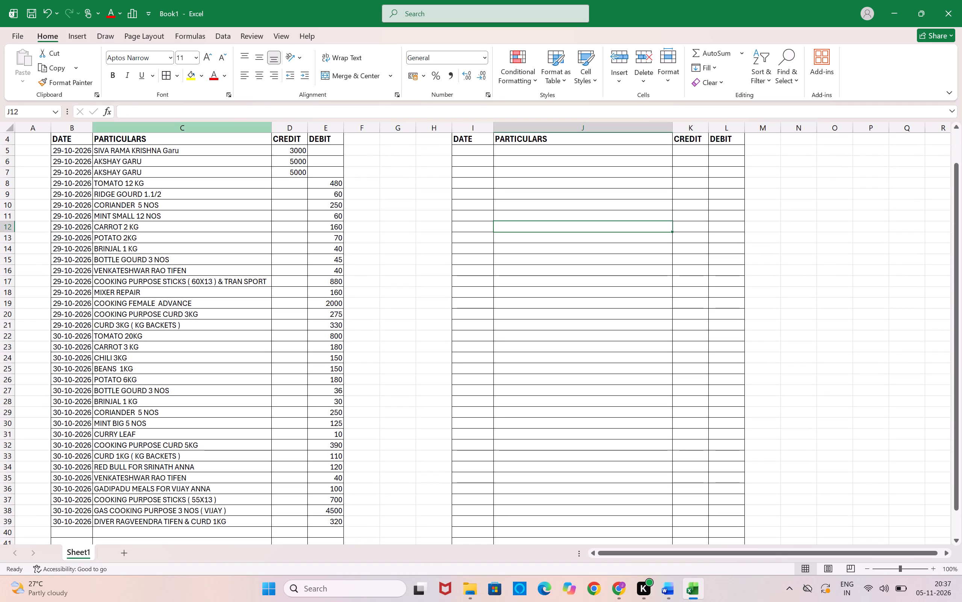
key("ctrl+s")
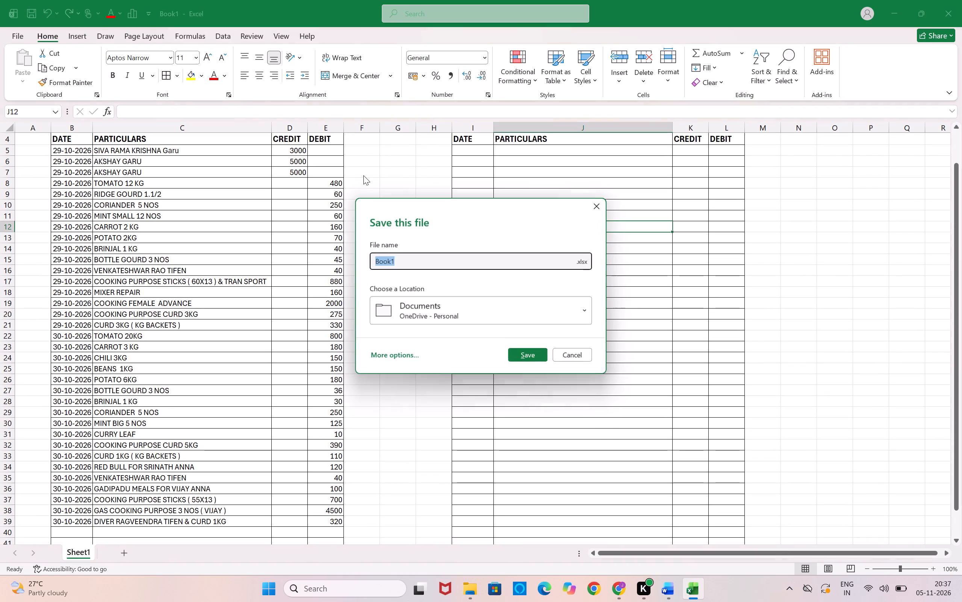
left_click(528, 350)
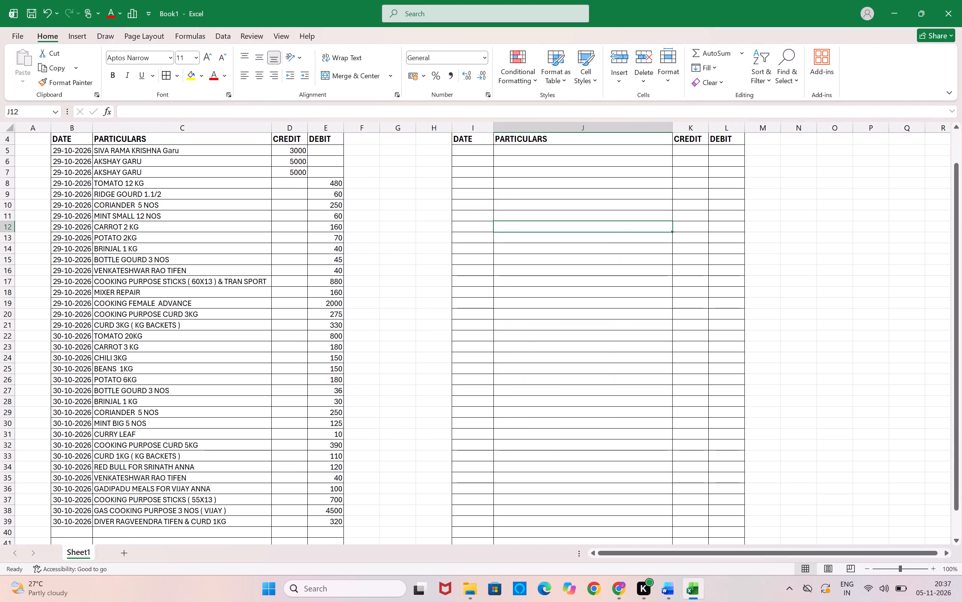
Enter the date 31/10/2026 in I5, the first DATE row of the duplicate table.
left_click(478, 155)
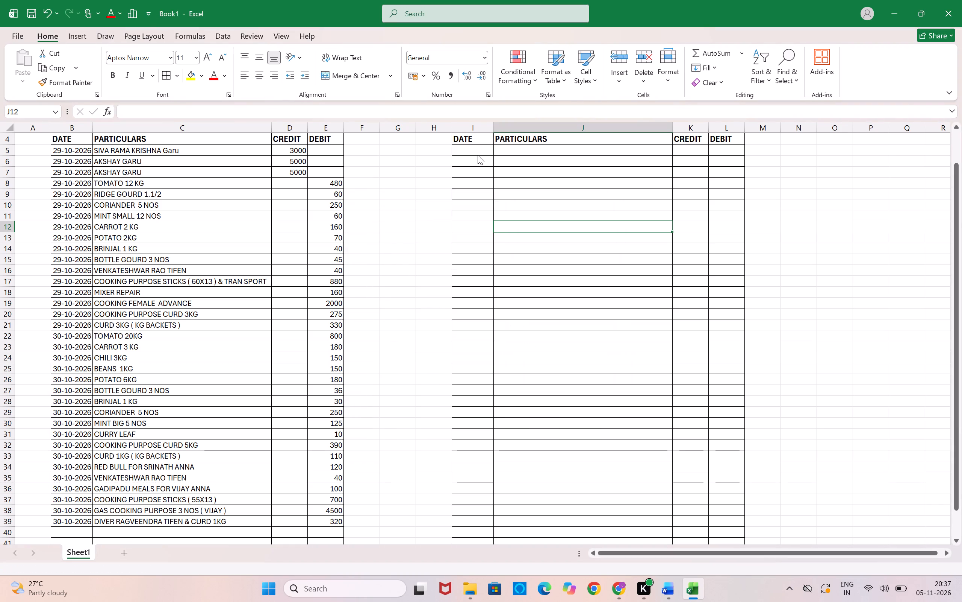
left_click(470, 151)
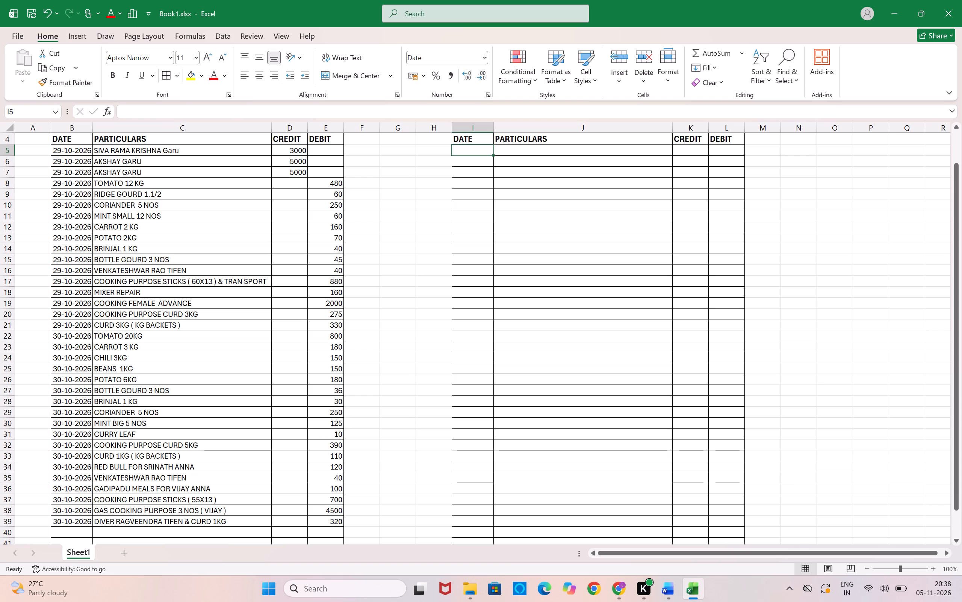
type("31")
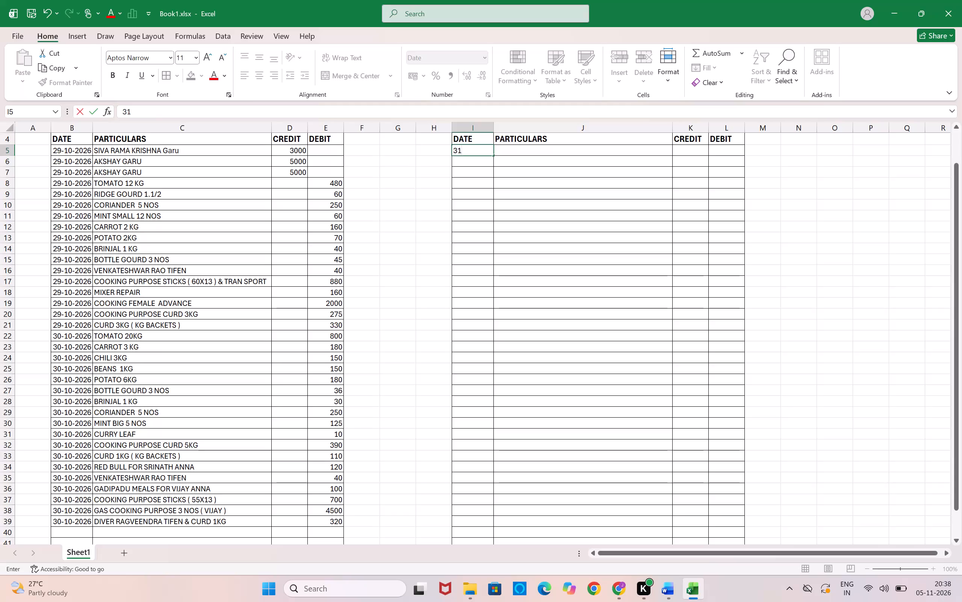
type("/10")
type("/2026")
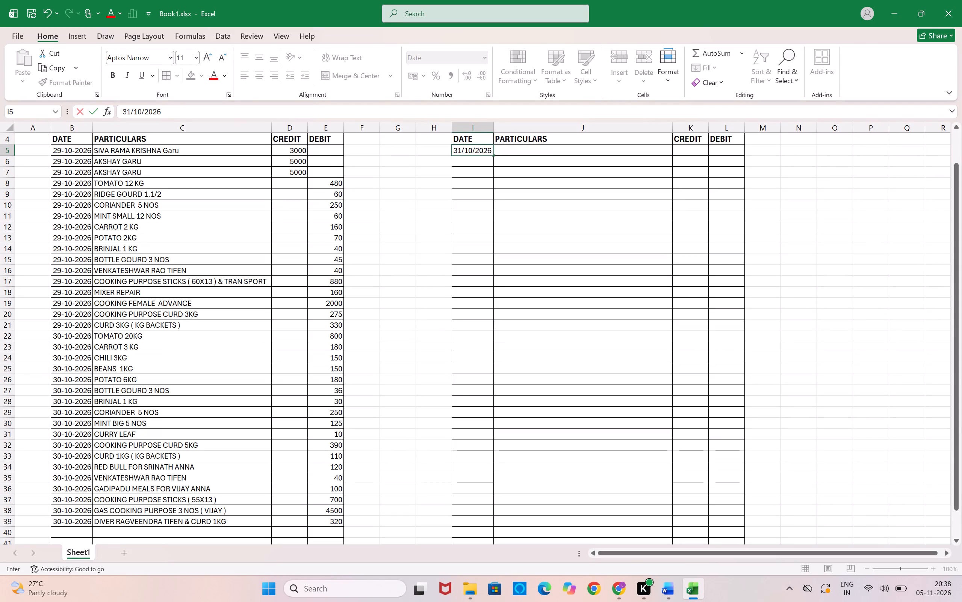
Enter BALU GARU ( 2000+2000 ) as the particulars in J5 of the duplicate table.
left_click(510, 151)
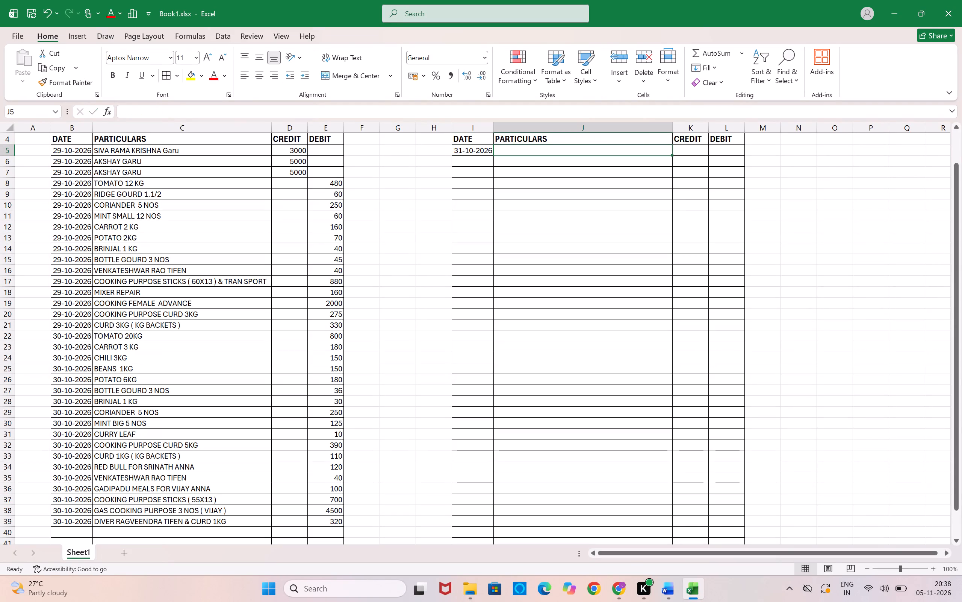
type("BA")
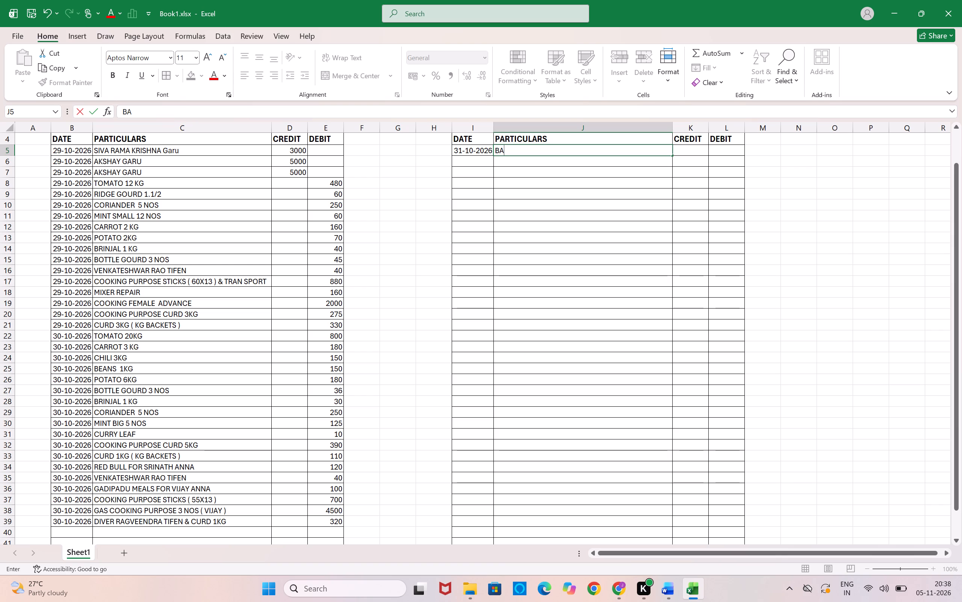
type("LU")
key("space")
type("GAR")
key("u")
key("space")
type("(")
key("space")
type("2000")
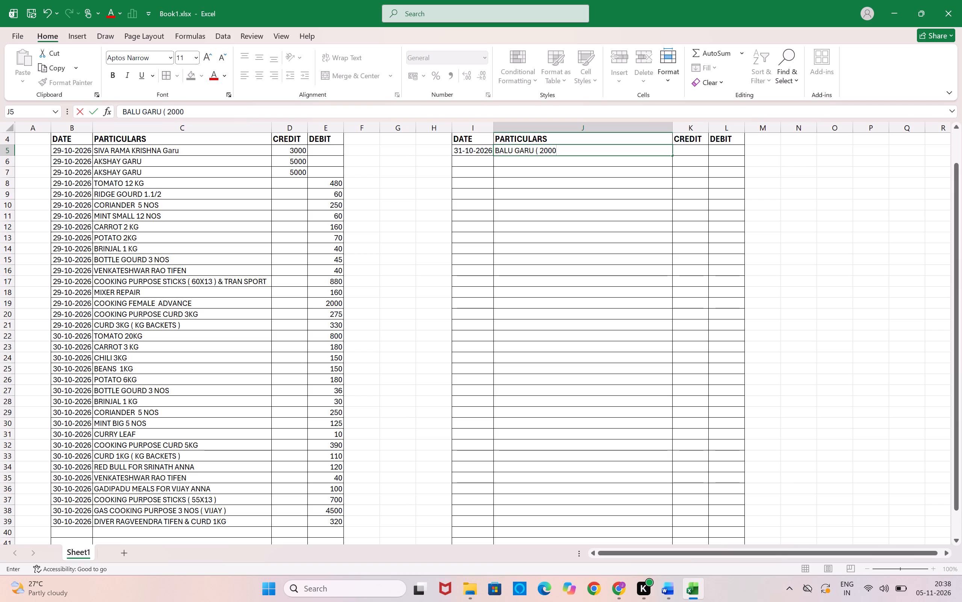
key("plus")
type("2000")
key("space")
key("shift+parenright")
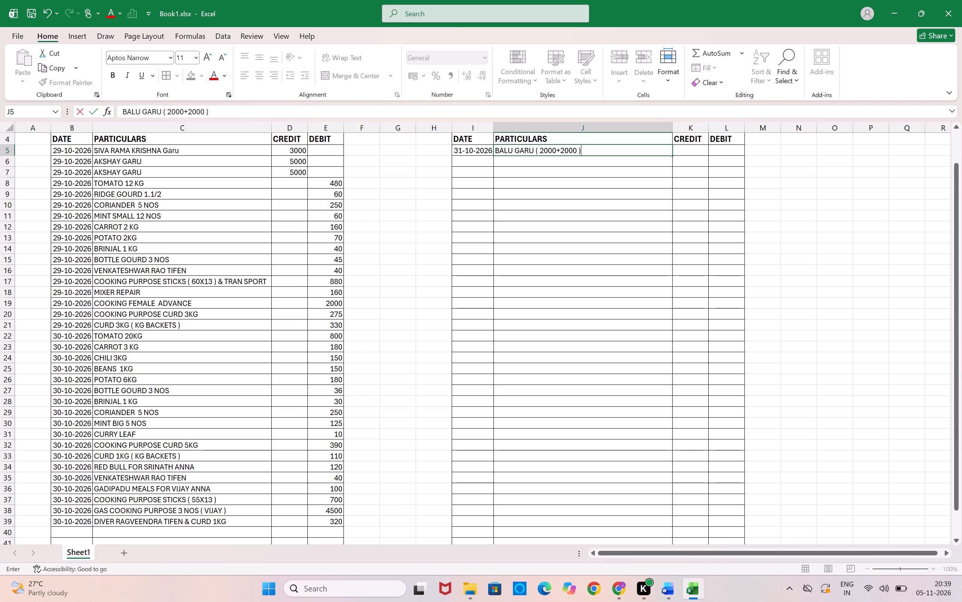
Enter a credit of 4000 in K5 for the duplicate table's first entry.
left_click(685, 152)
type("4000")
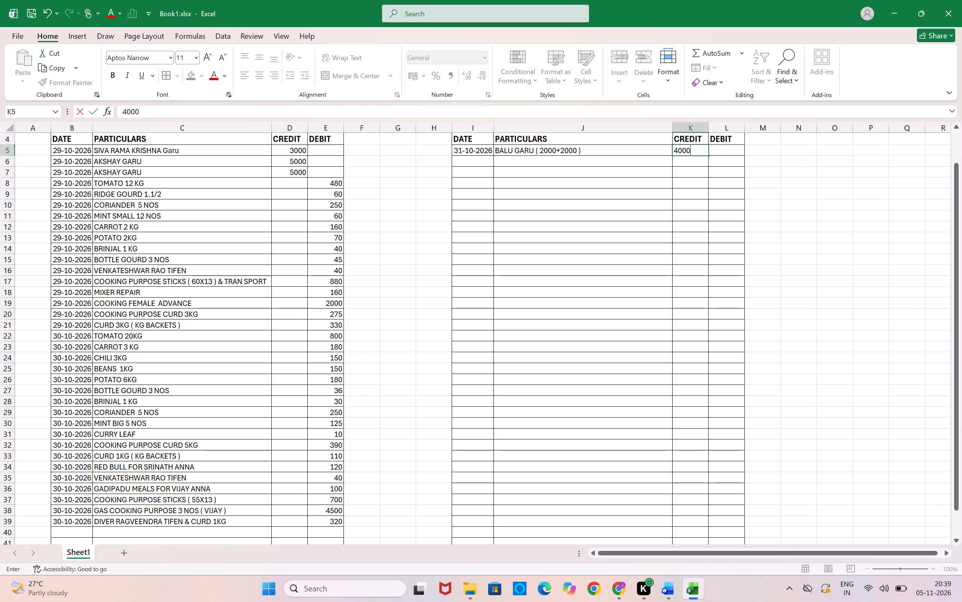
left_click(472, 163)
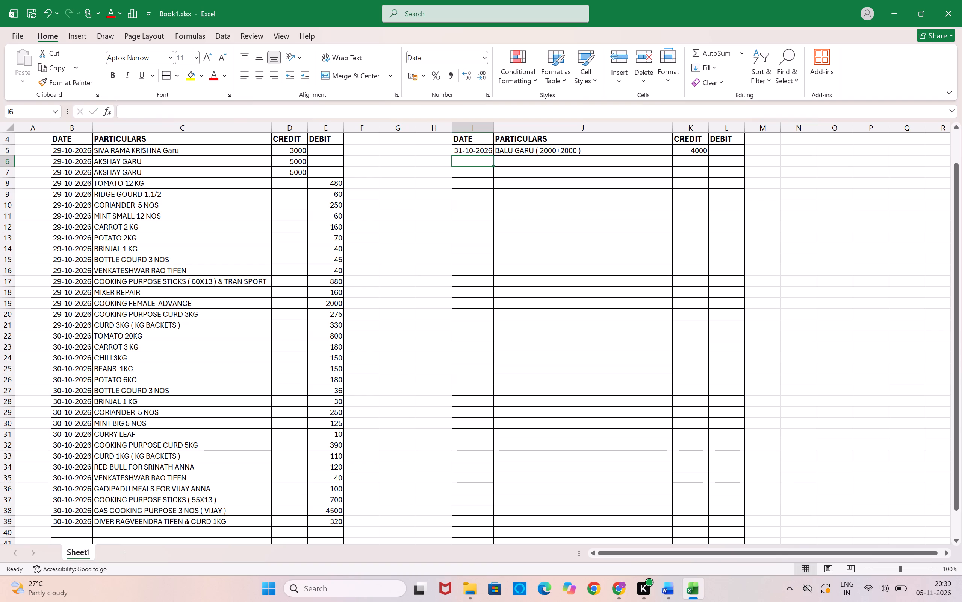
Copy the TOMATO 12 KG particulars from C8 into J6 of the duplicate table.
left_click(135, 185)
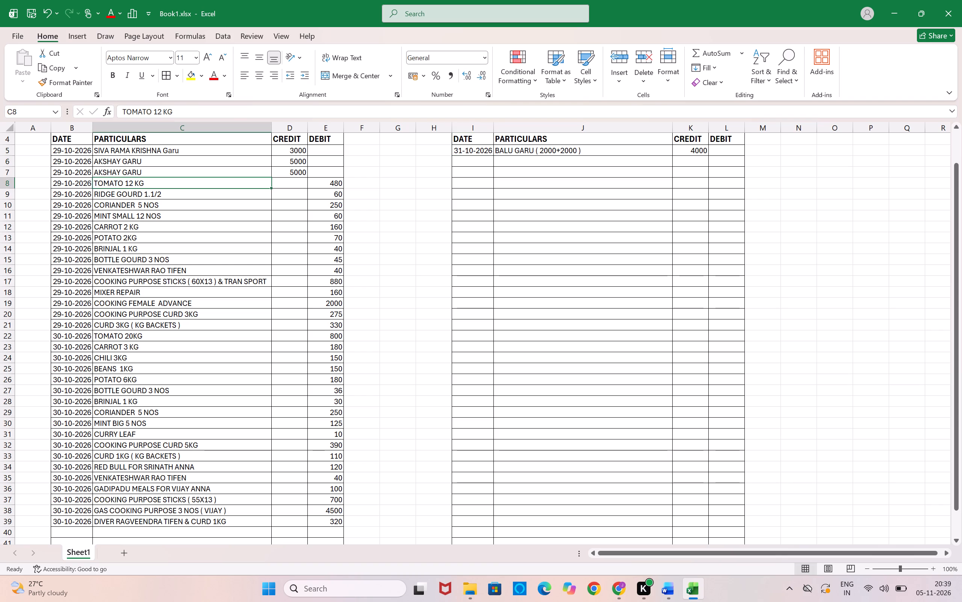
key("ctrl+c")
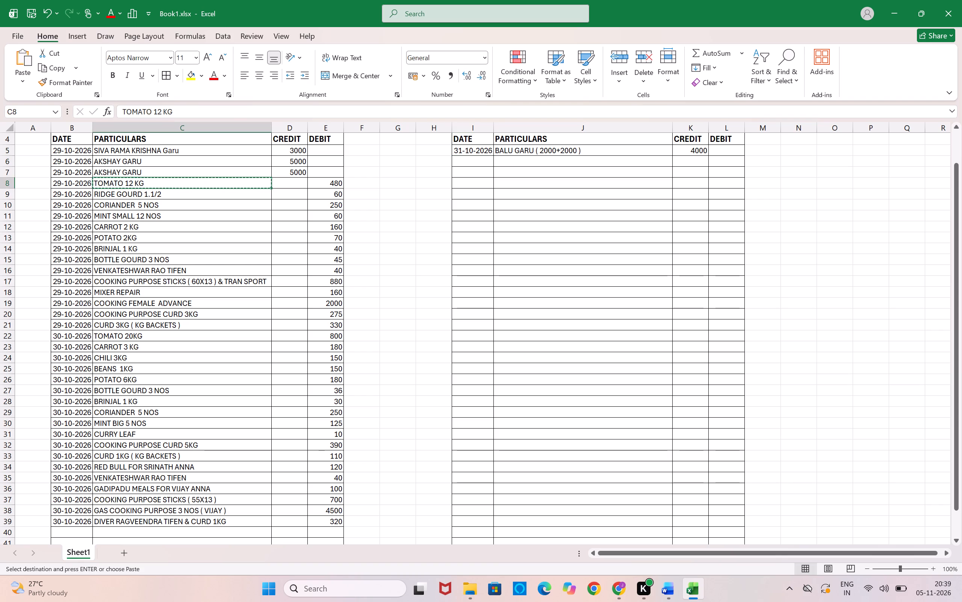
left_click(507, 162)
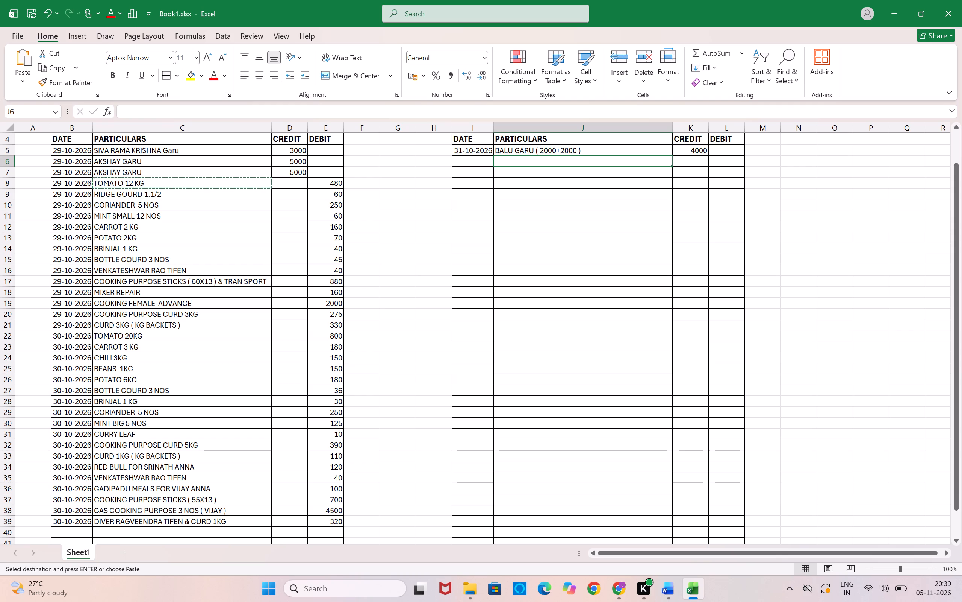
key("ctrl+v")
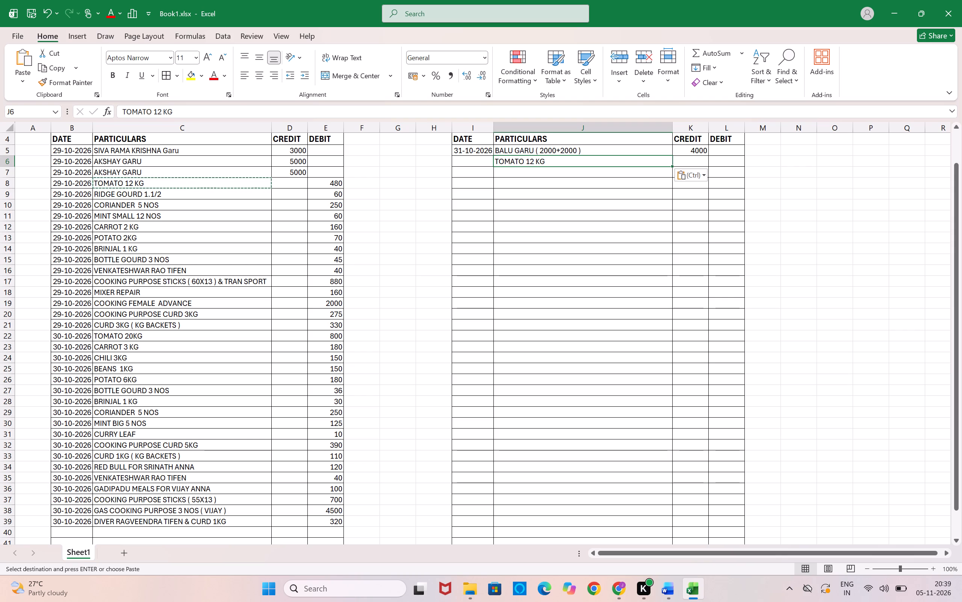
Copy the CORIANDER 5 NOS particulars from C10 into J7 of the duplicate table.
left_click(115, 205)
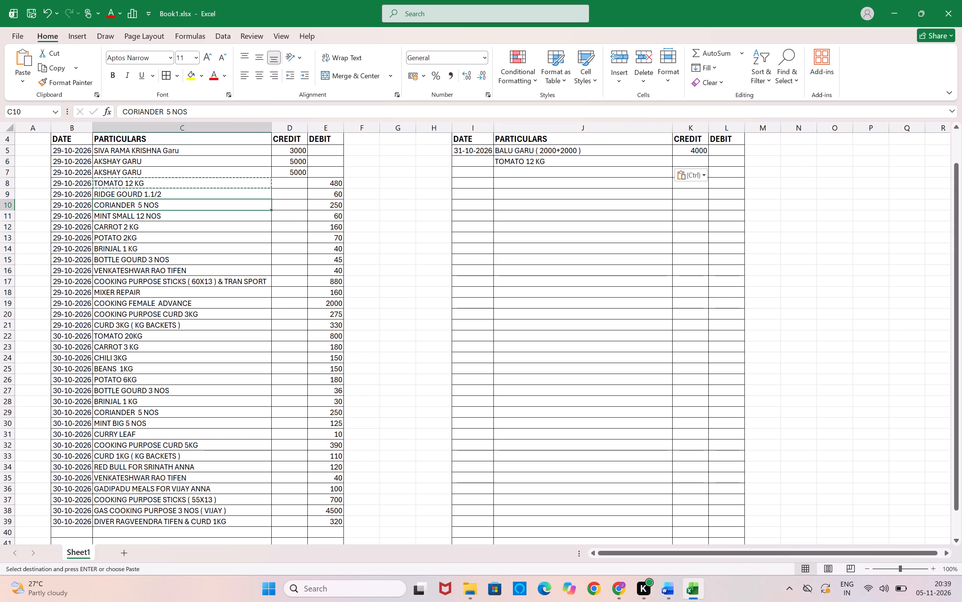
key("ctrl+c")
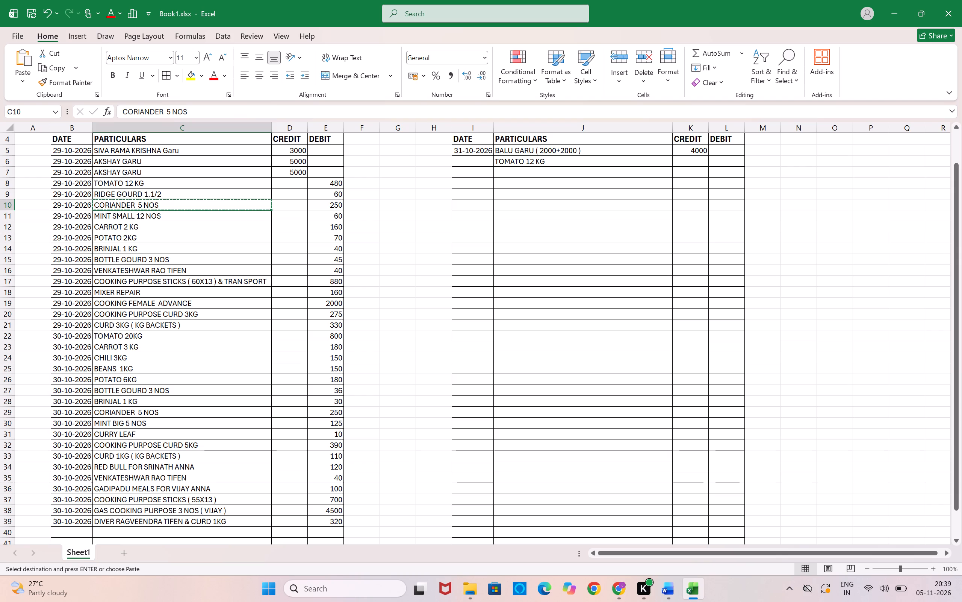
left_click(516, 172)
key("ctrl+v")
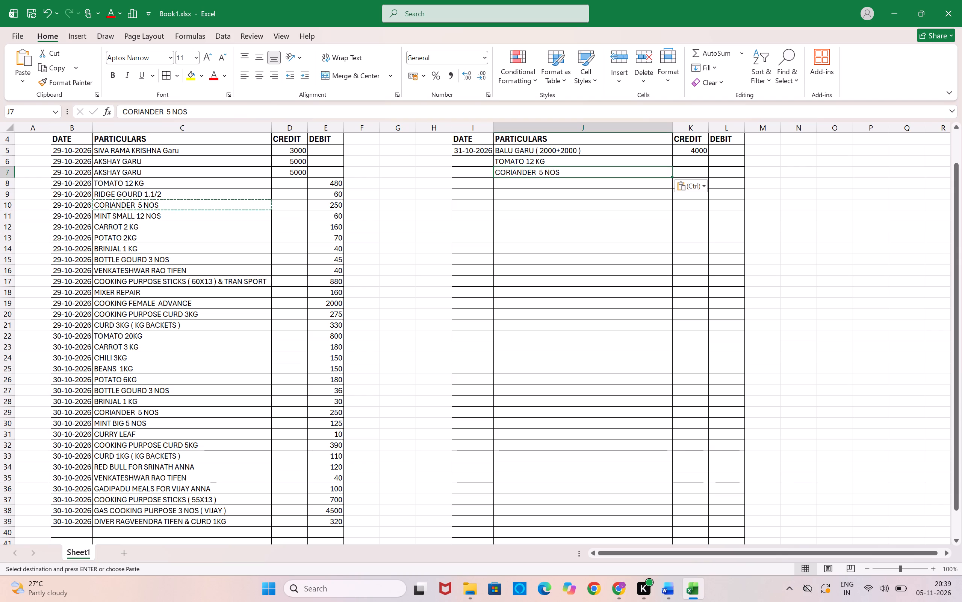
Copy the COOKING PURPOSE CURD 5KG particulars from C32 into J8 of the duplicate table.
left_click(511, 188)
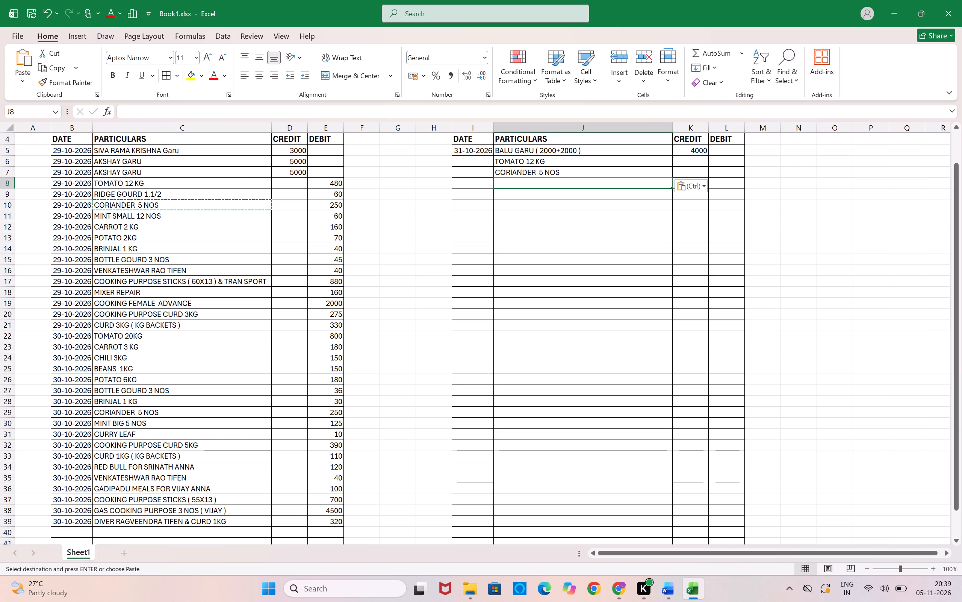
left_click(114, 497)
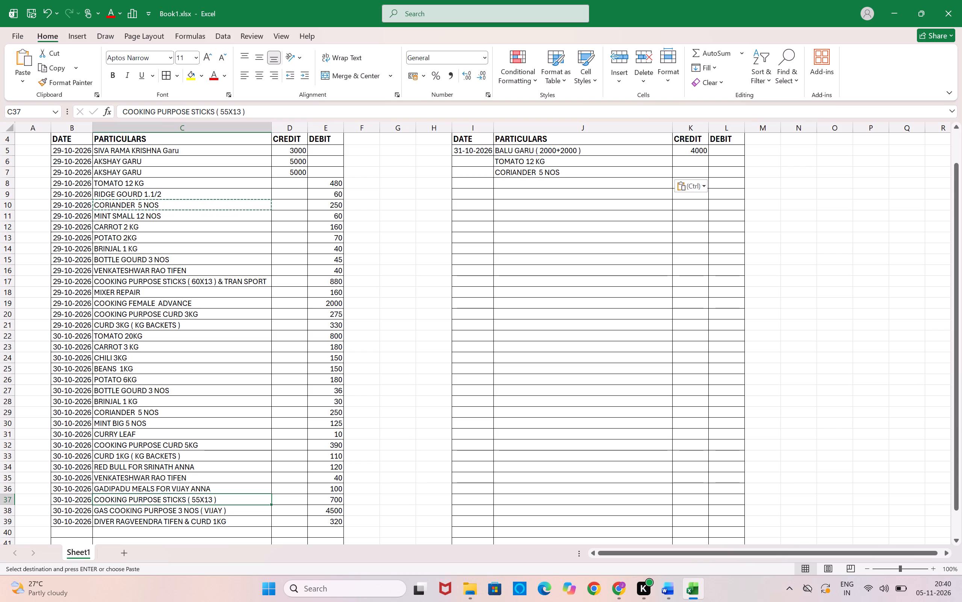
left_click(127, 445)
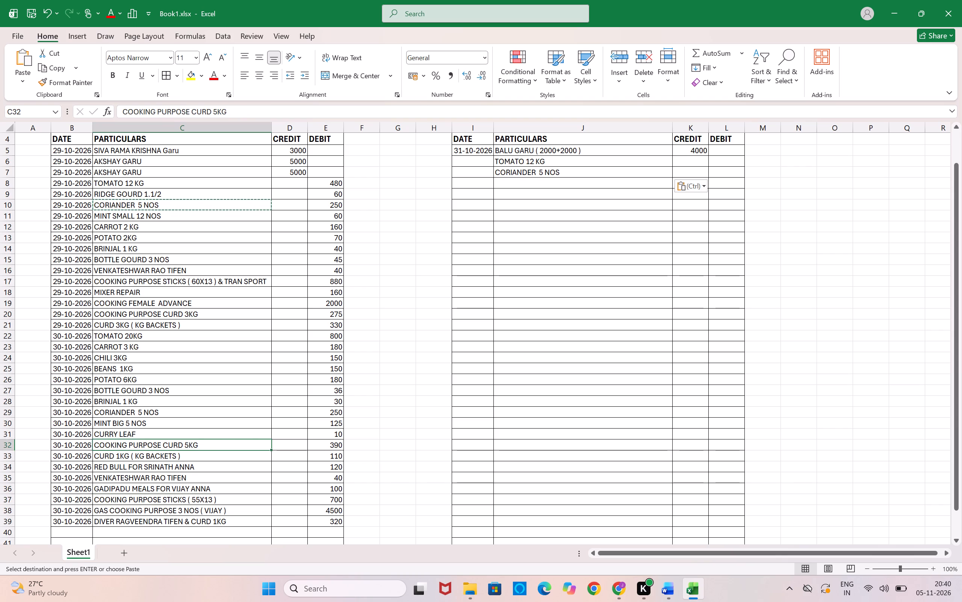
key("ctrl+c")
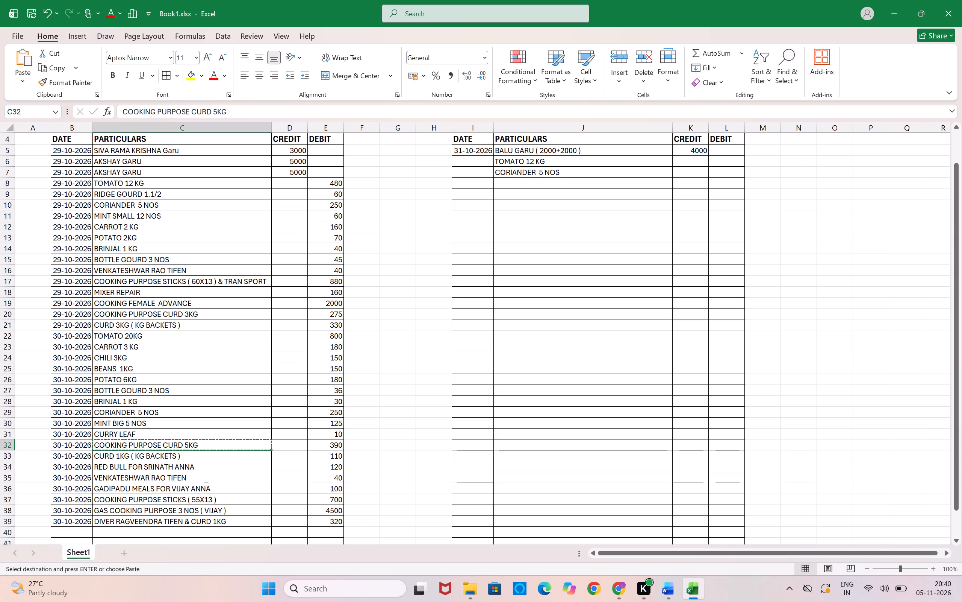
left_click(508, 187)
key("ctrl+v")
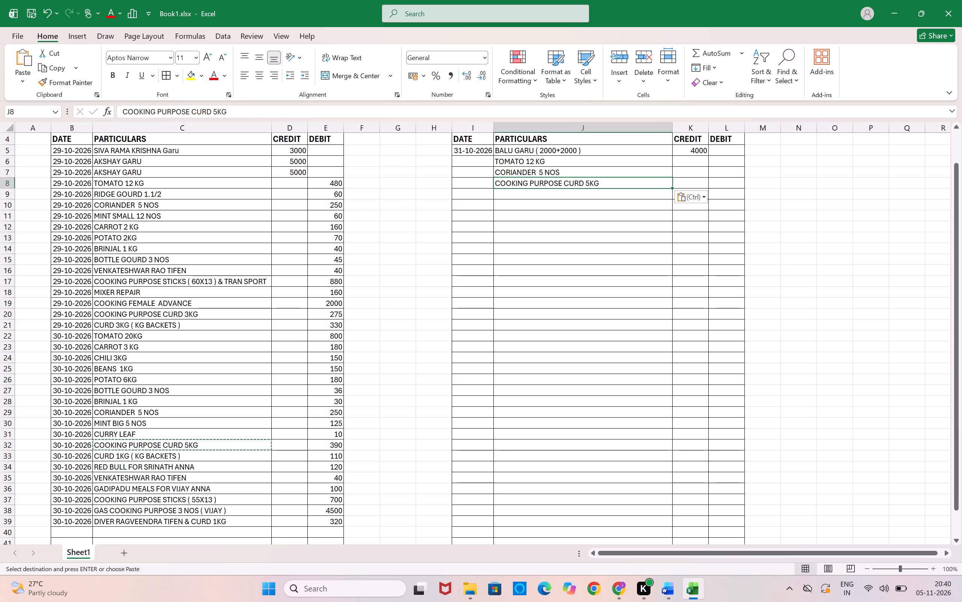
left_click(514, 197)
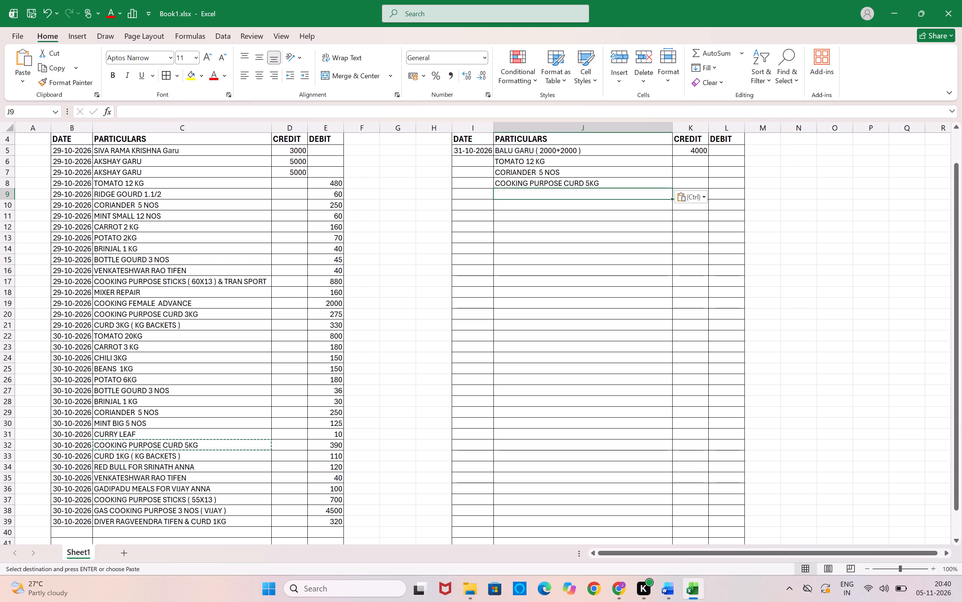
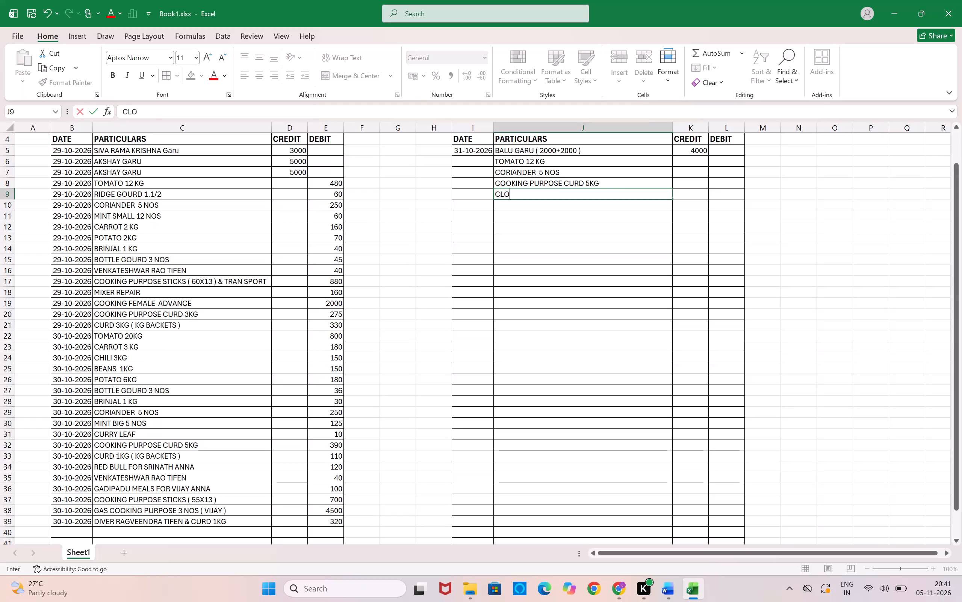
Complete the J9 particulars entry in the duplicate table, continuing CLO into "CLOTH FOR COOING PURPOSE FOR E".
type("TH")
key("space")
key("f")
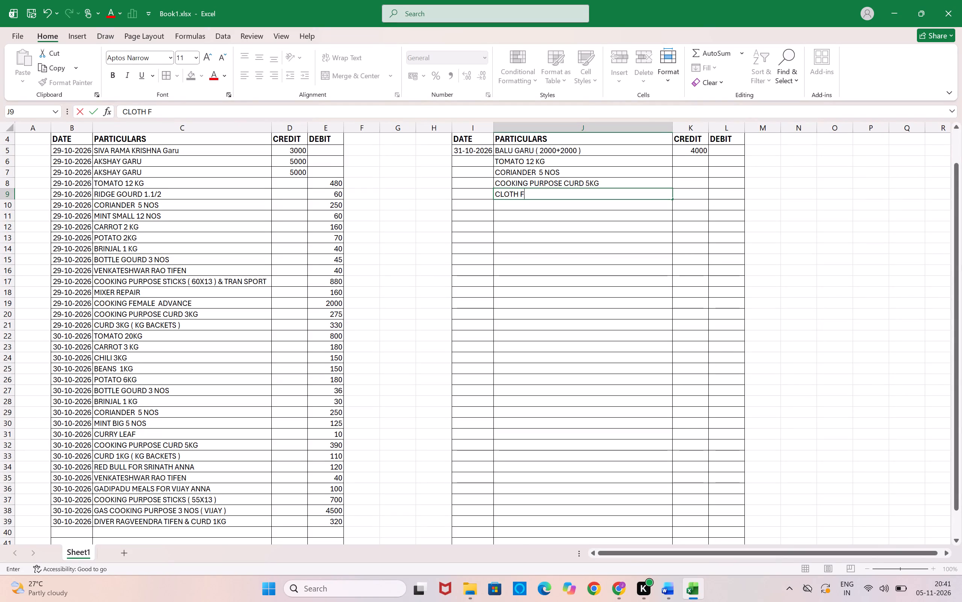
type("OR")
key("space")
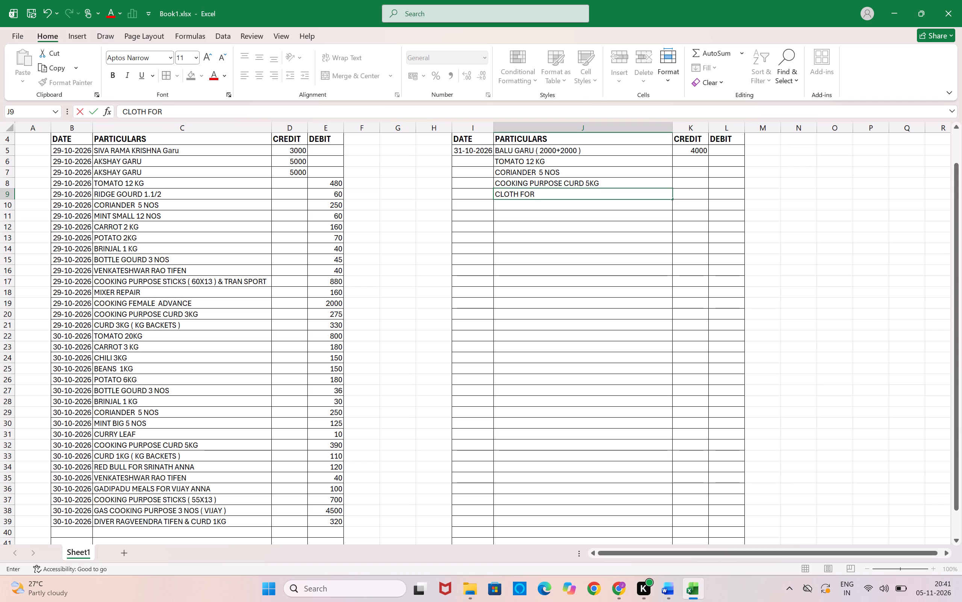
type("COO")
type("ING")
key("space")
type("PUR")
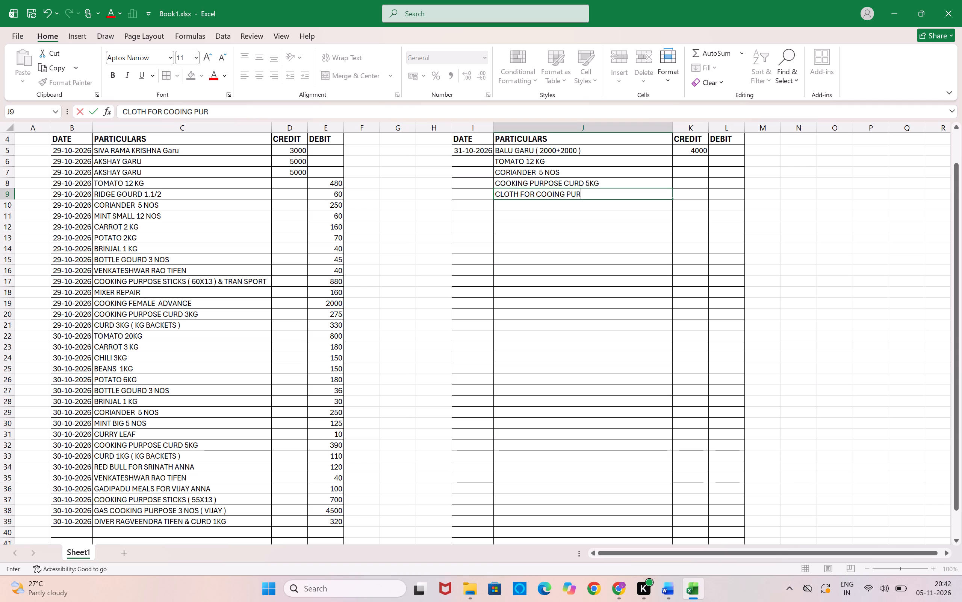
type("POSE")
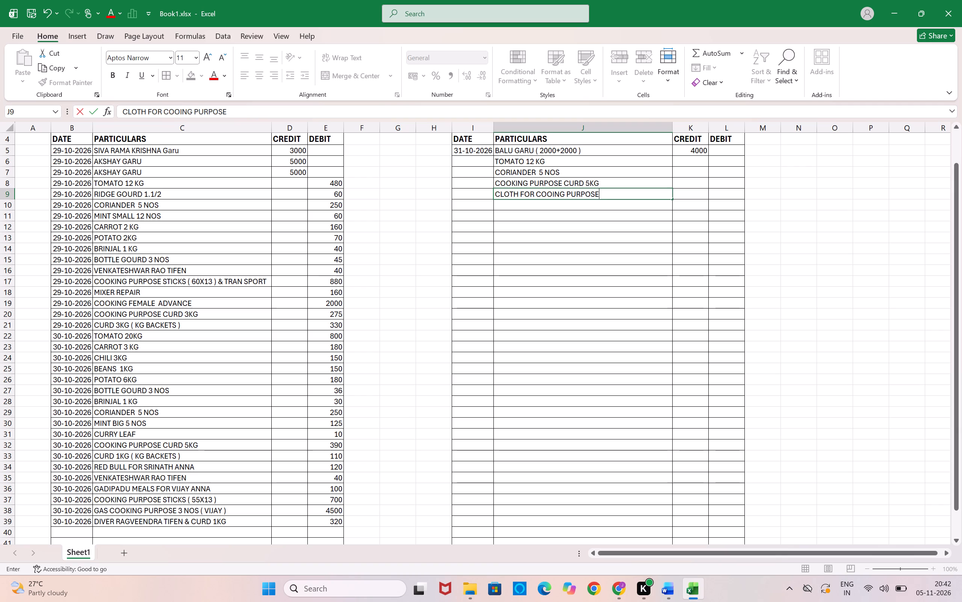
key("space")
key("f")
type("OR")
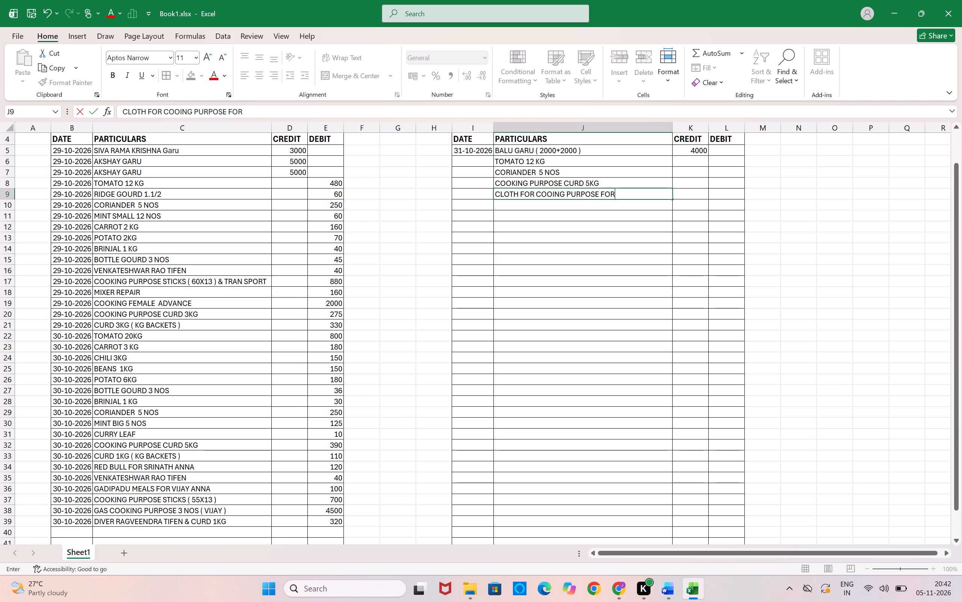
key("space")
key("e")
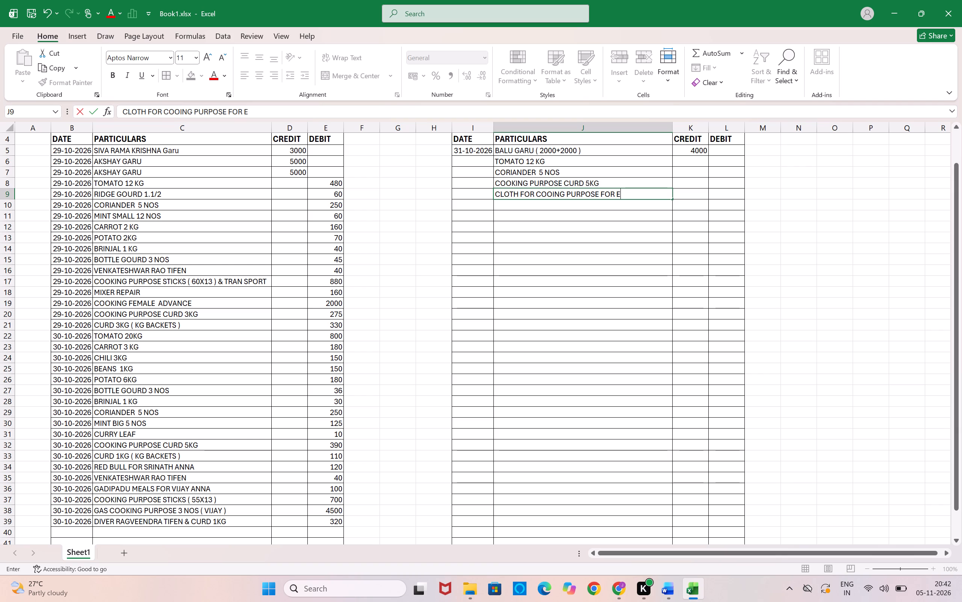
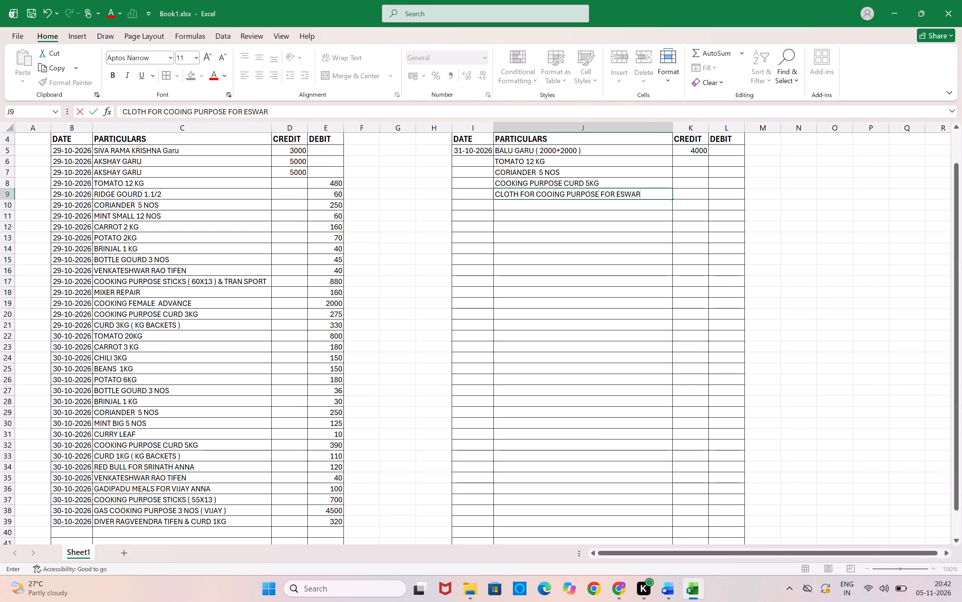
Copy the BRINJAL 1 KG particulars from C14 into J10 of the duplicate table.
left_click(548, 228)
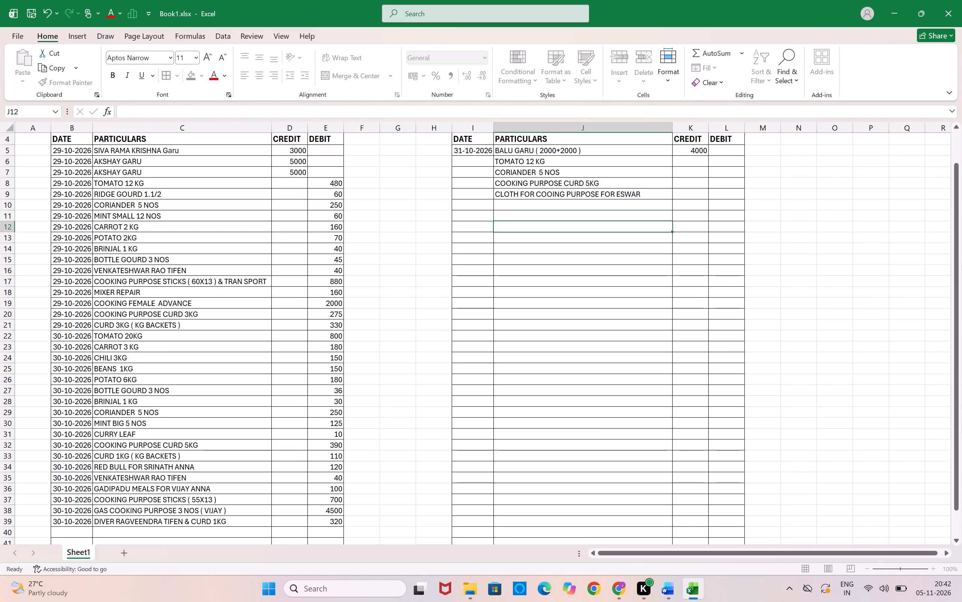
left_click(723, 162)
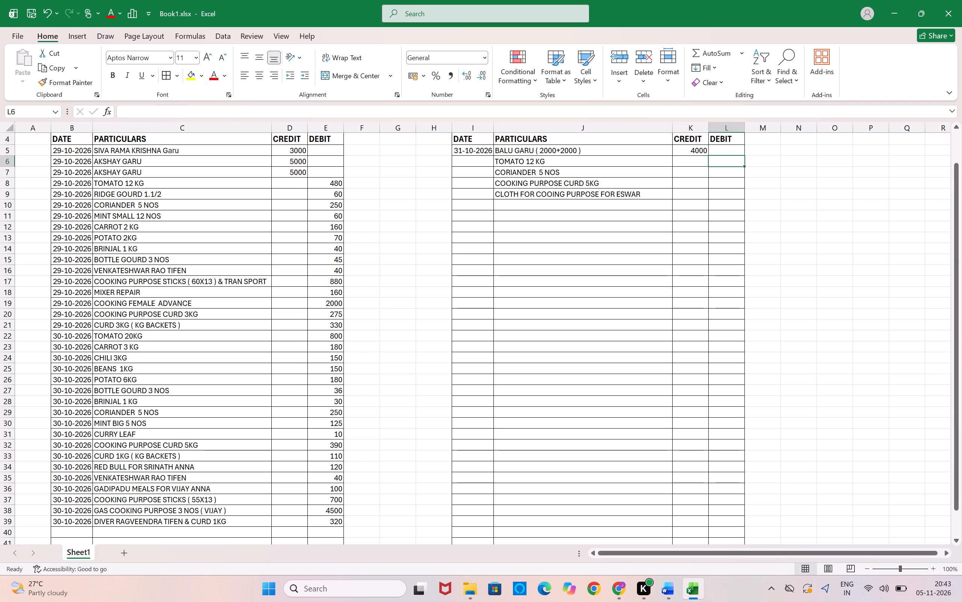
left_click(110, 249)
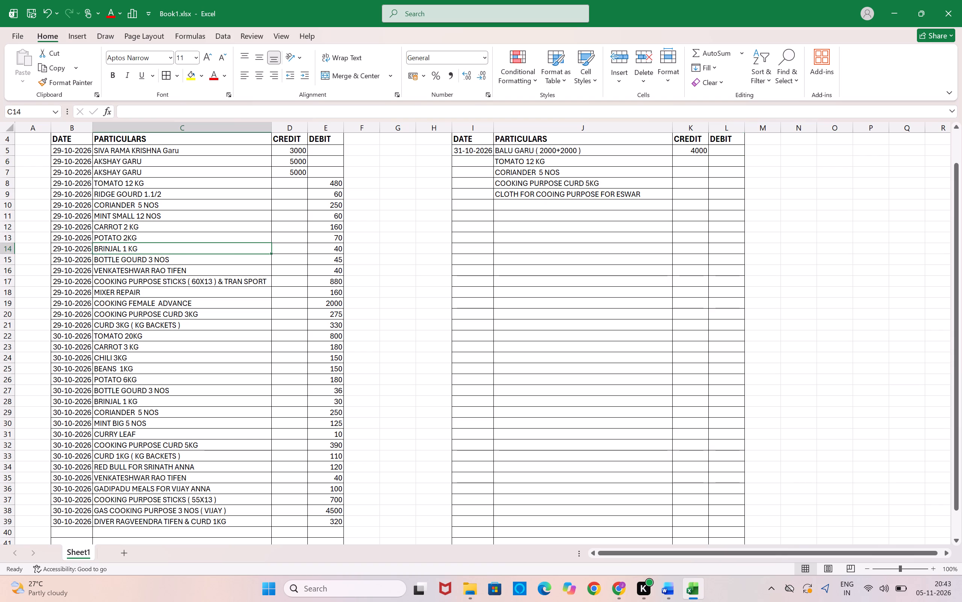
key("ctrl+c")
left_click(511, 200)
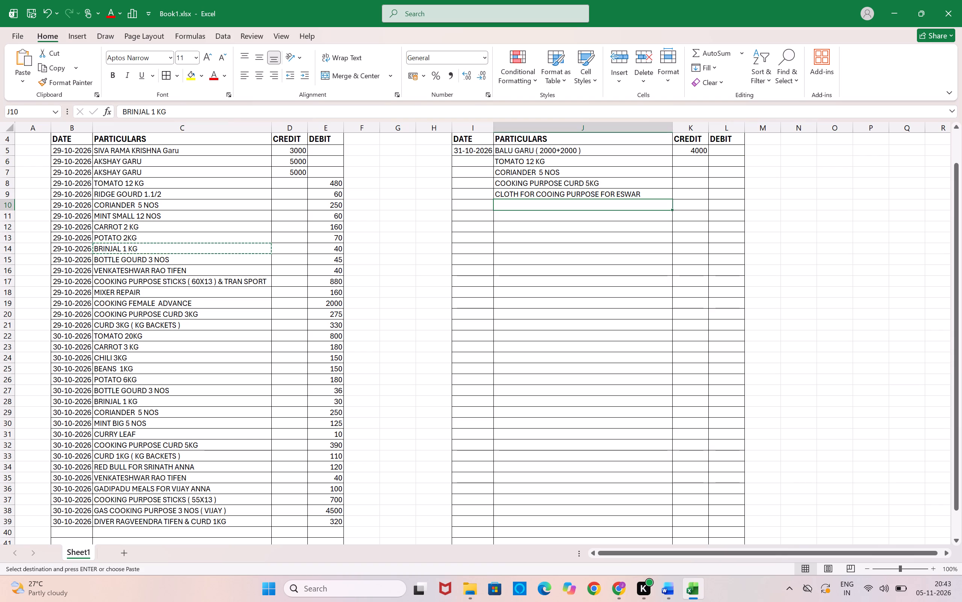
key("ctrl+v")
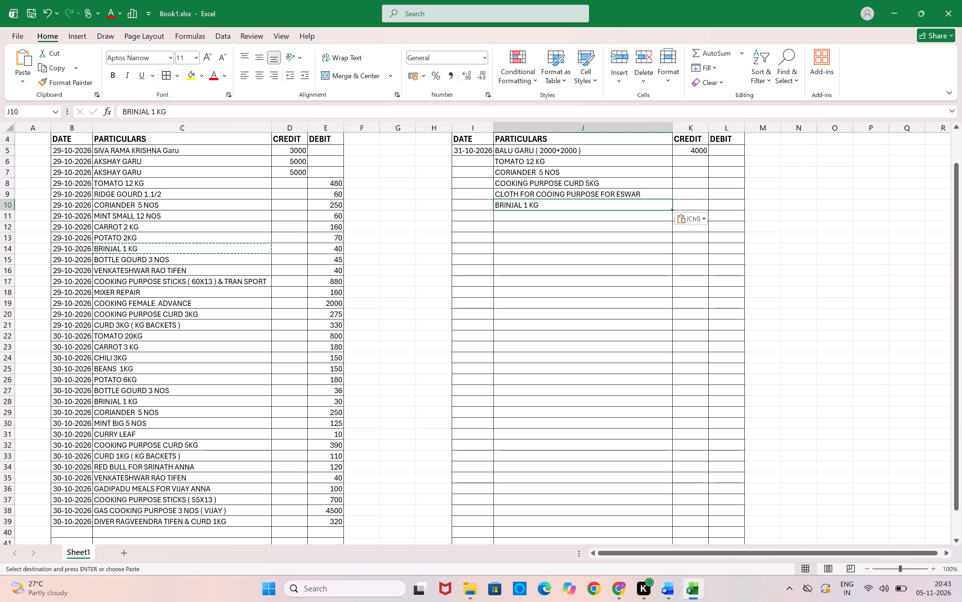
Enter "1 LTR DRINK FOR ESWAR" as the particulars in J11 of the duplicate table.
left_click(515, 217)
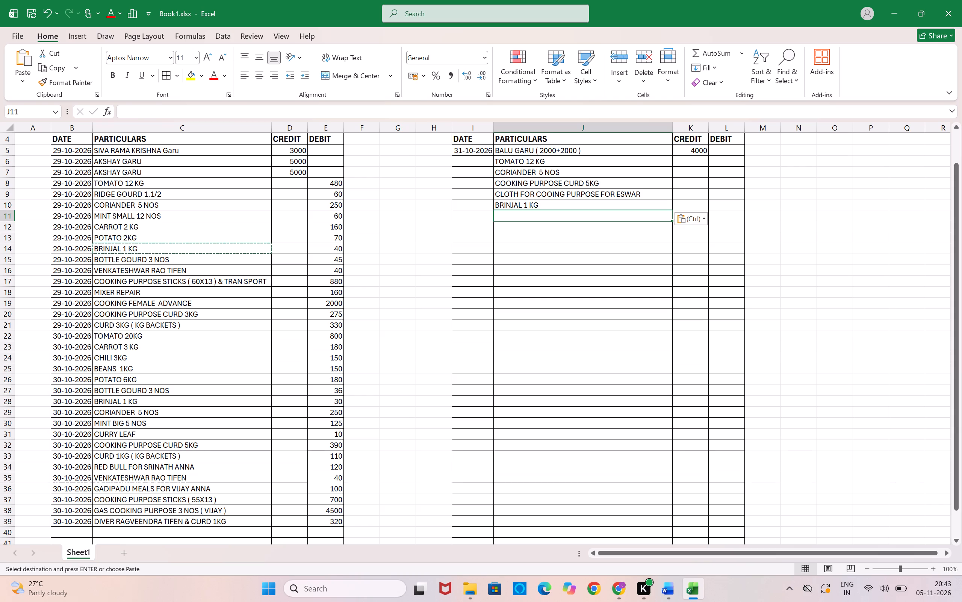
left_click(531, 199)
left_click(503, 213)
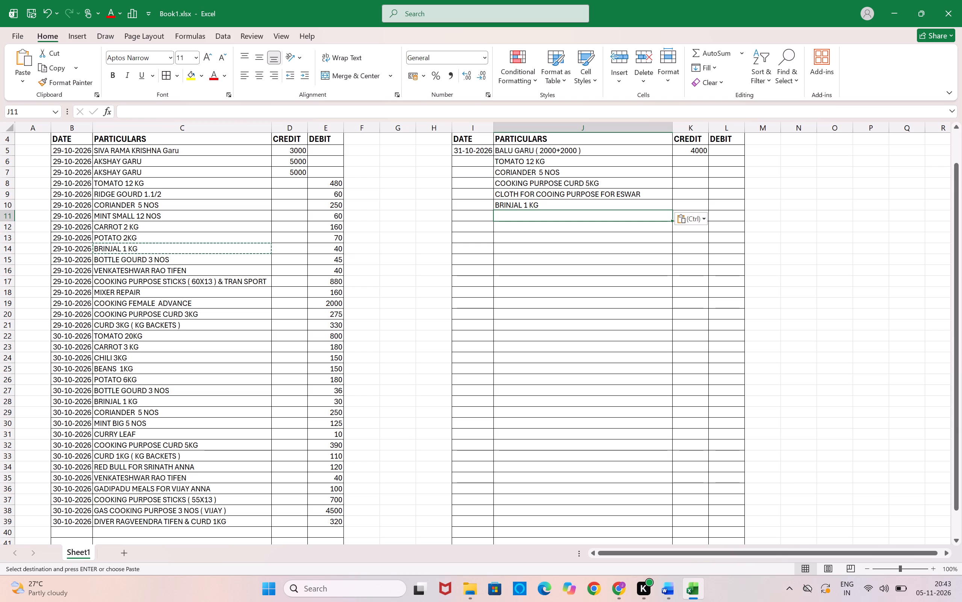
type("1 LT")
type("R")
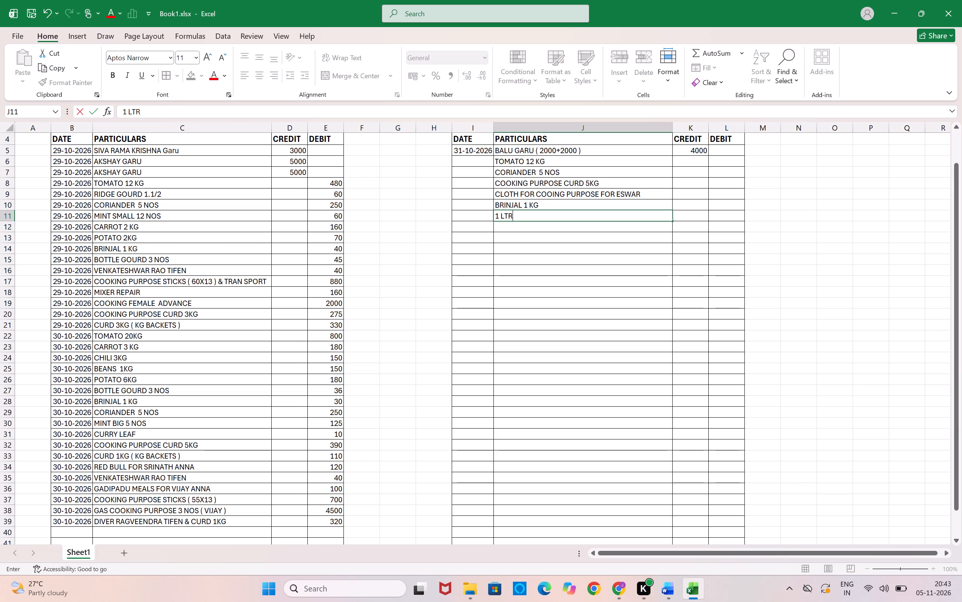
key("space")
type("DRI")
key("n")
type("K")
key("space")
type("FOR")
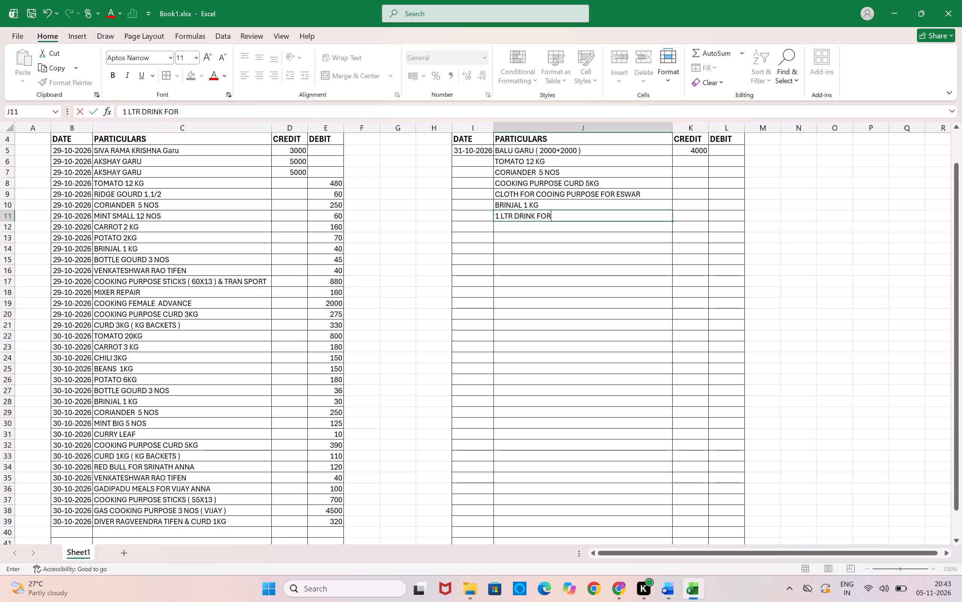
key("space")
key("e")
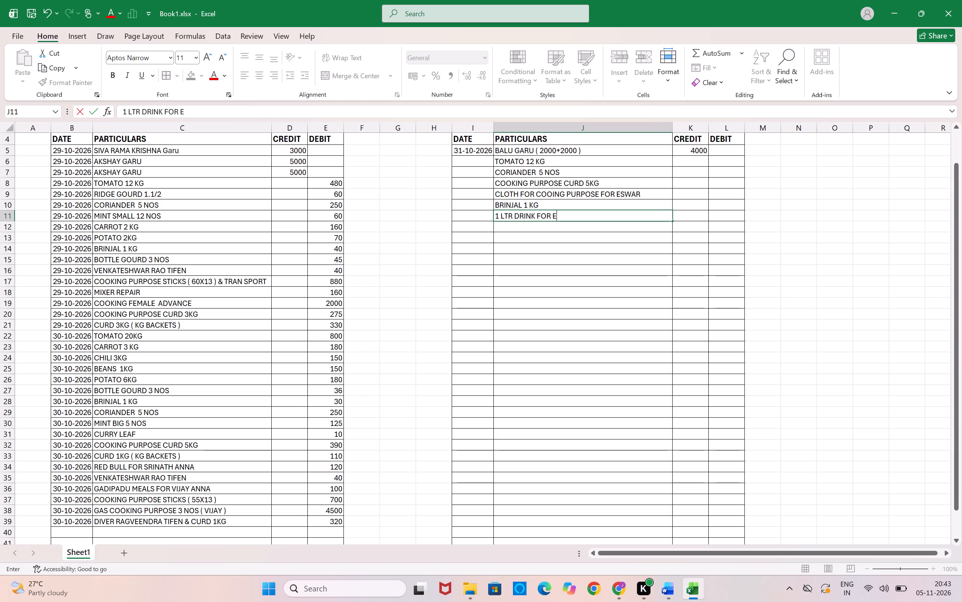
type("SWAR")
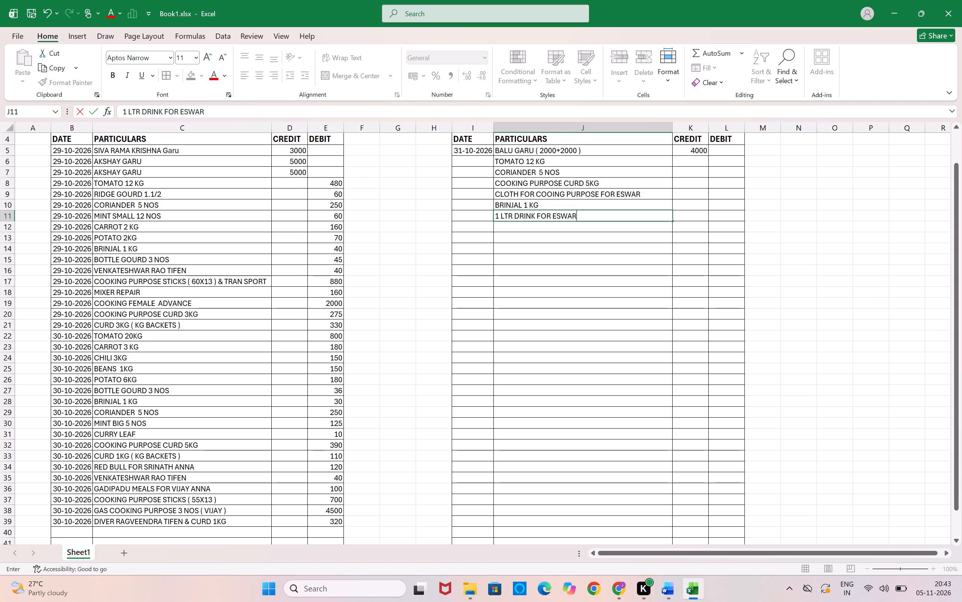
key("space")
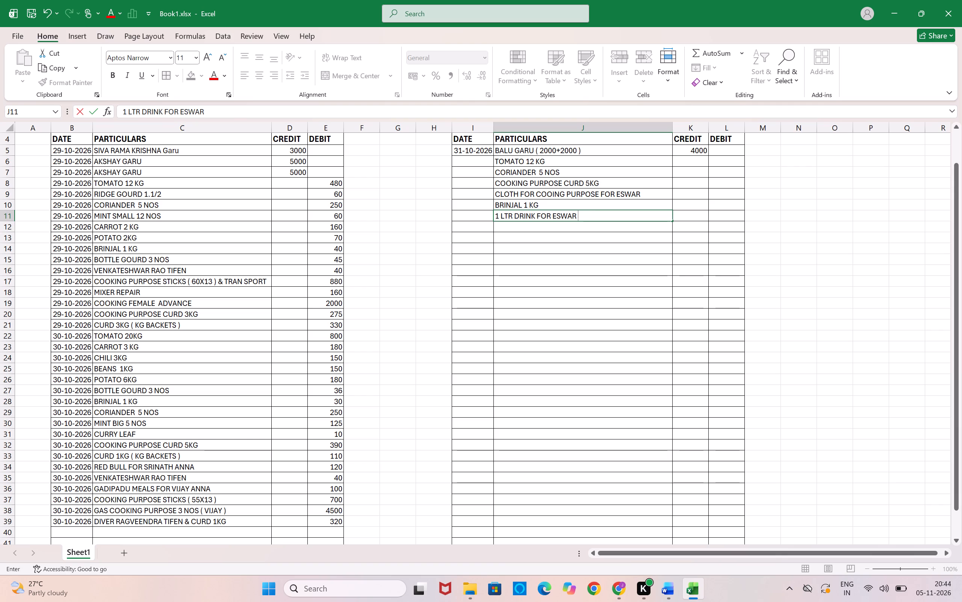
left_click(509, 227)
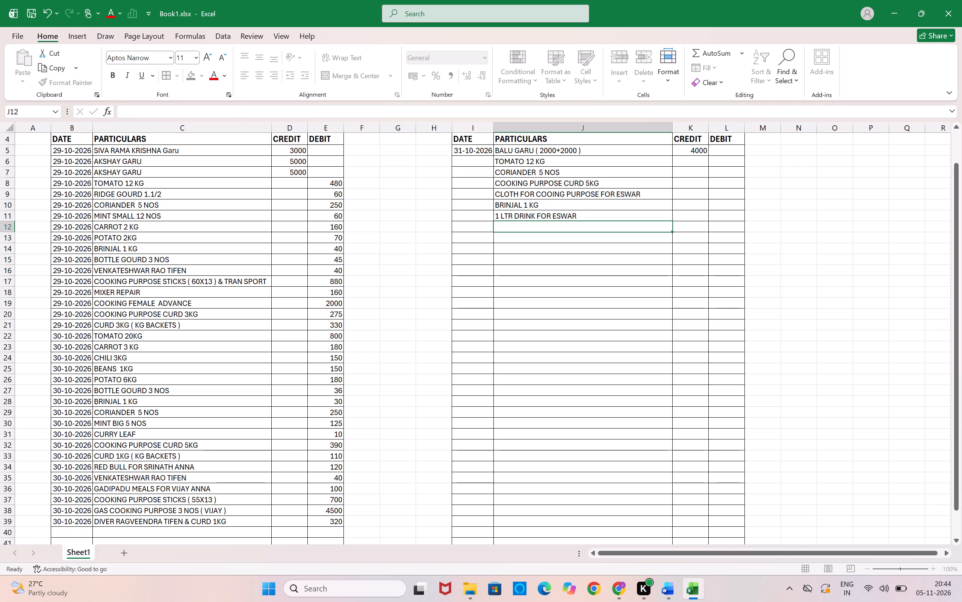
Replace the J6 particulars with a copy of the potato entry from C13, changing its quantity to read "POTATO 6KG".
left_click(519, 161)
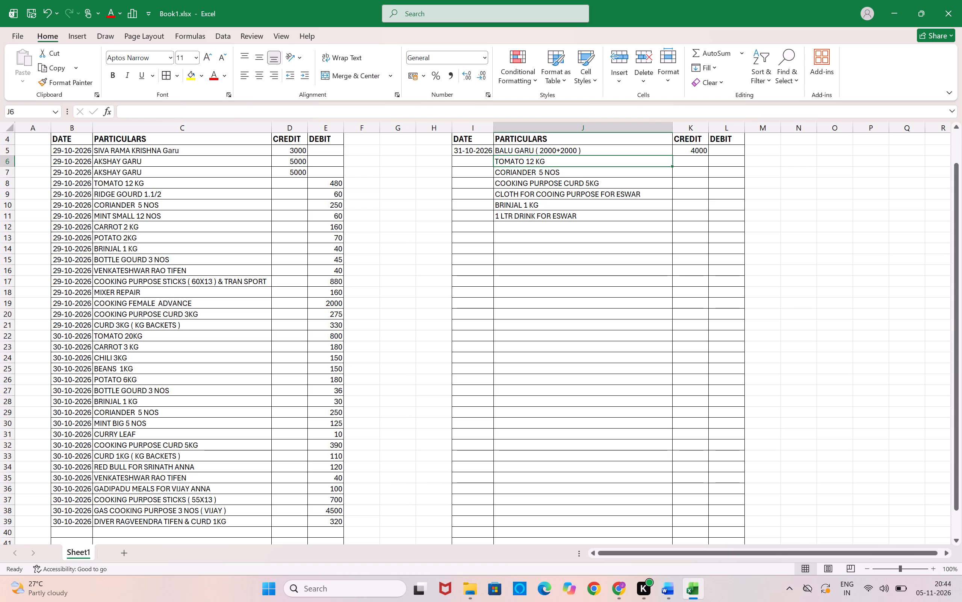
left_click(97, 240)
key("ctrl+c")
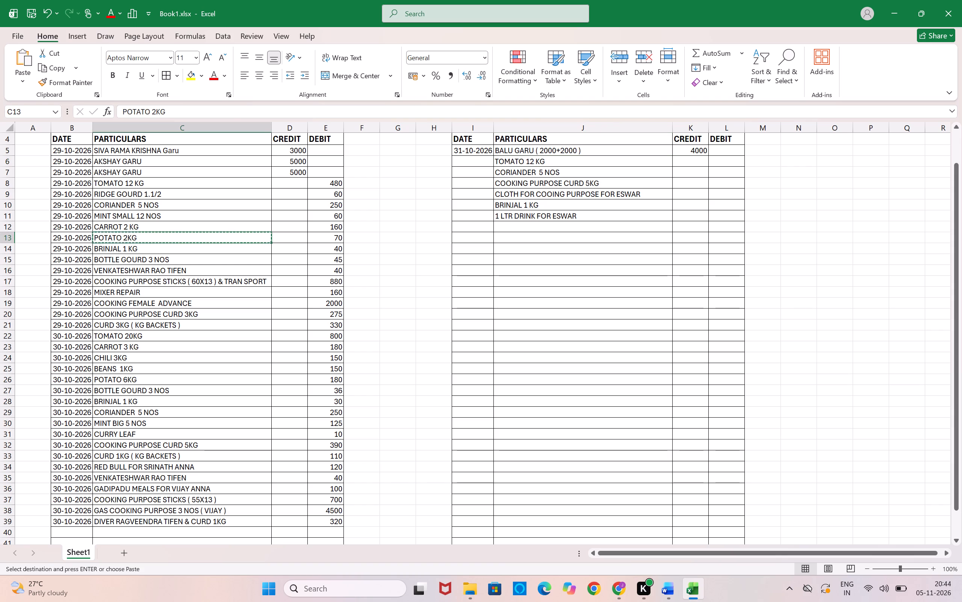
left_click(509, 161)
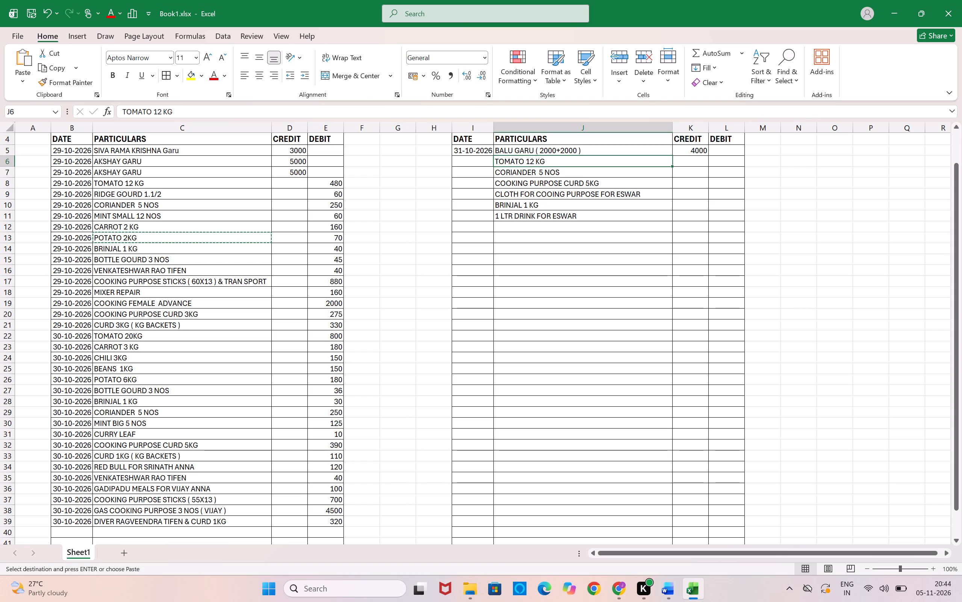
key("ctrl+v")
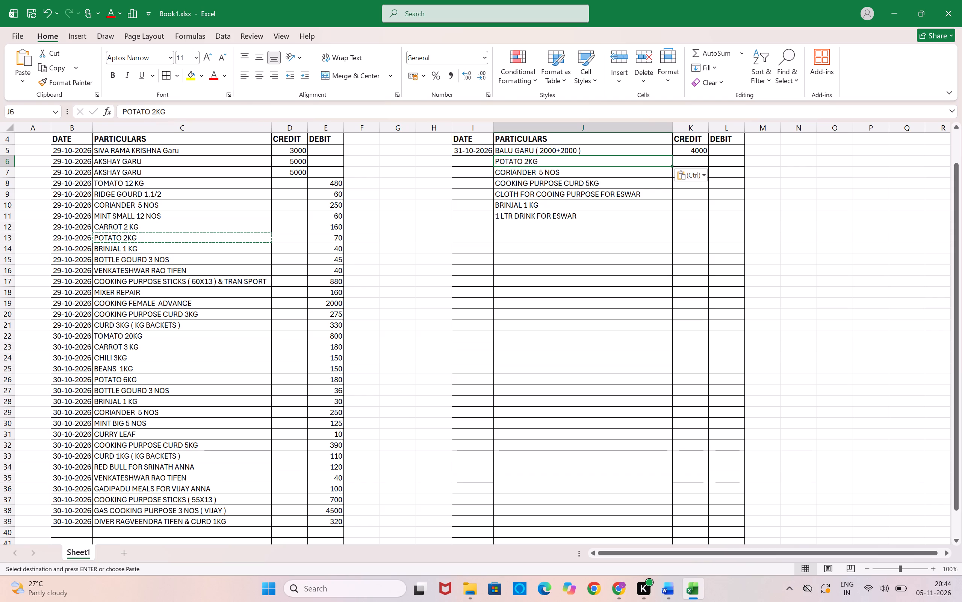
left_click(156, 110)
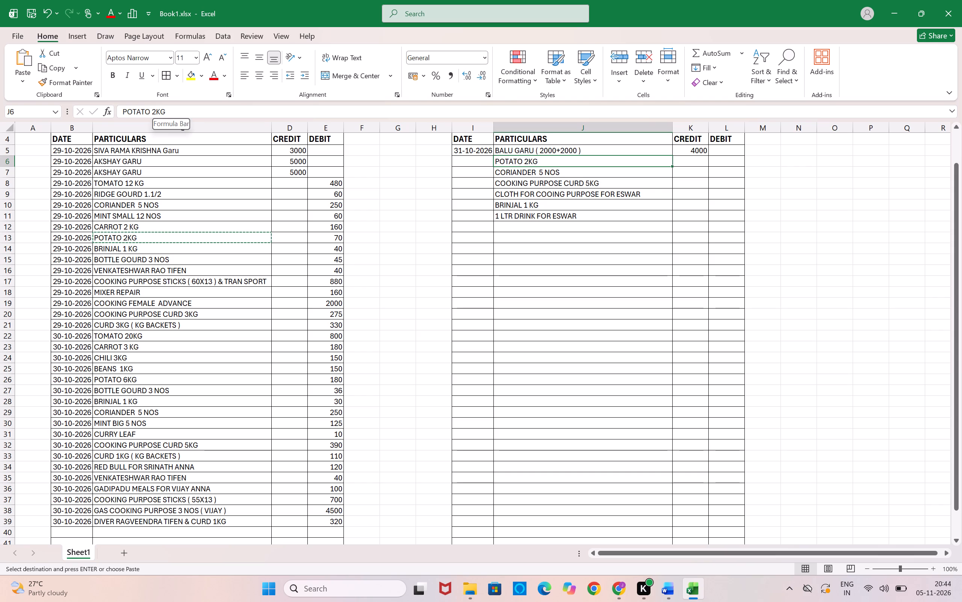
key("BackSpace")
key("6")
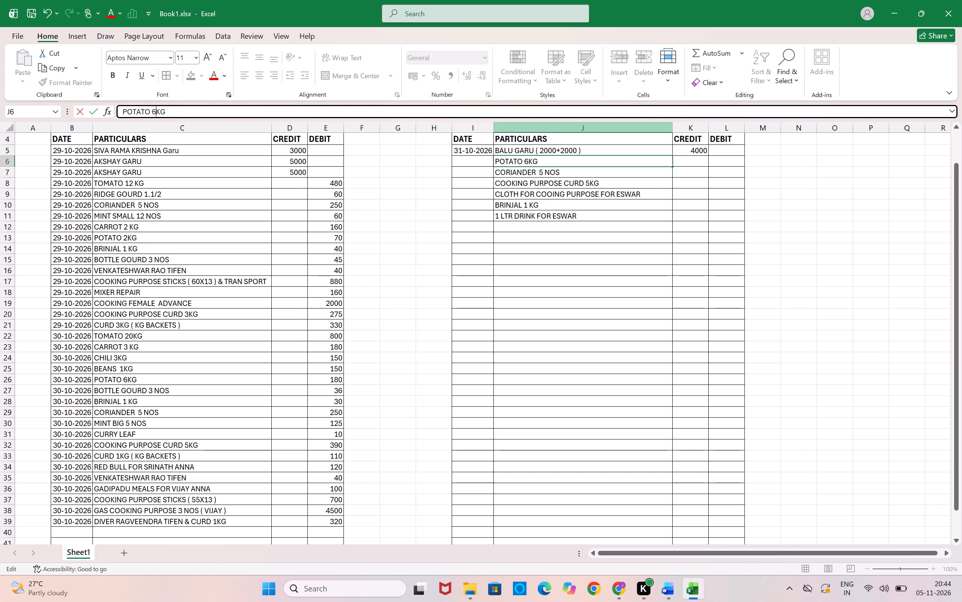
Change the coriander quantity in J7 so the entry reads "CORIANDER 3NOS".
left_click(516, 174)
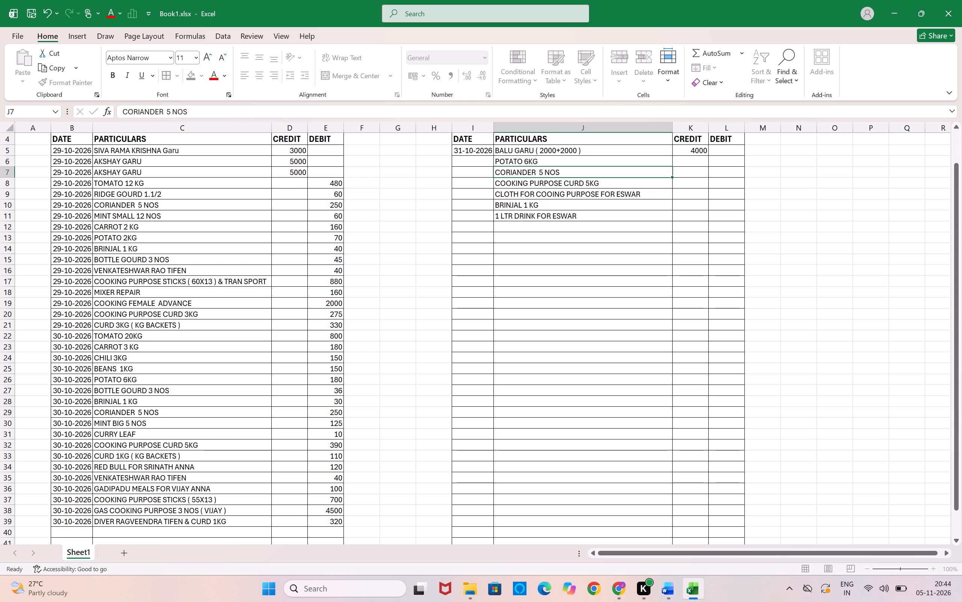
left_click(172, 113)
key("BackSpace")
key("BackSpace")
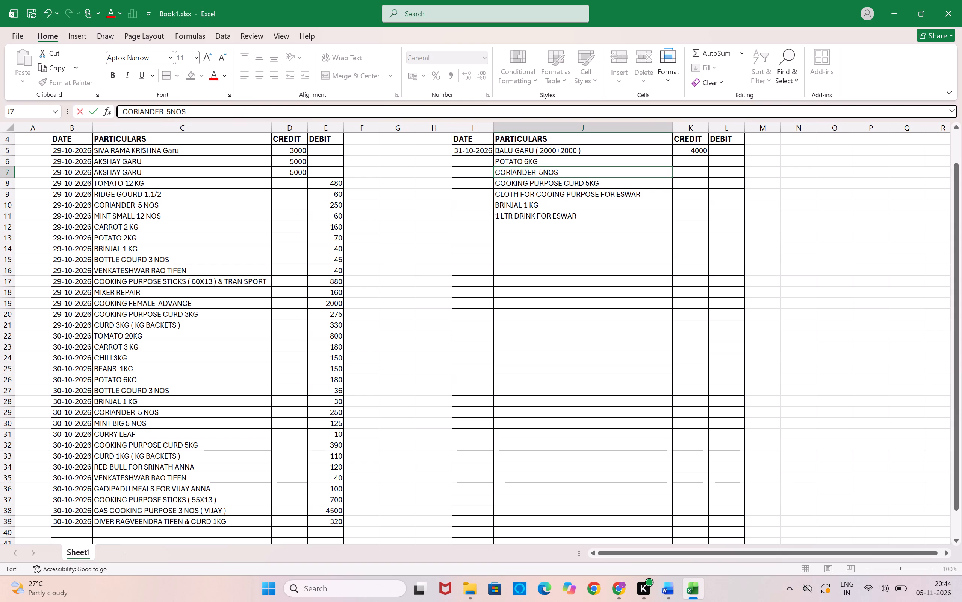
key("3")
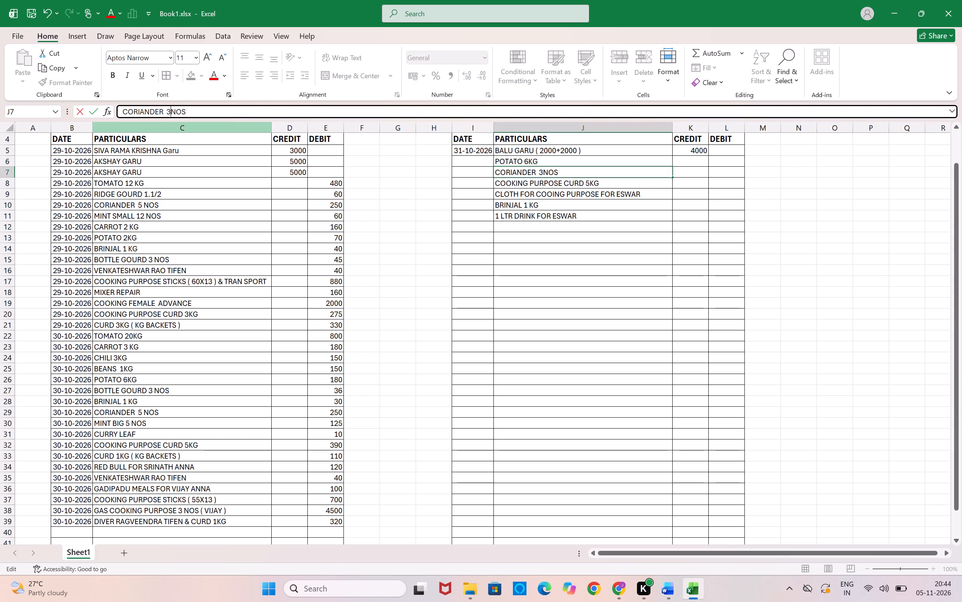
Change the curd entry in J8 to "COOKING PURPOSE CURD & LUNCH", dropping the kilogram quantity.
left_click(527, 184)
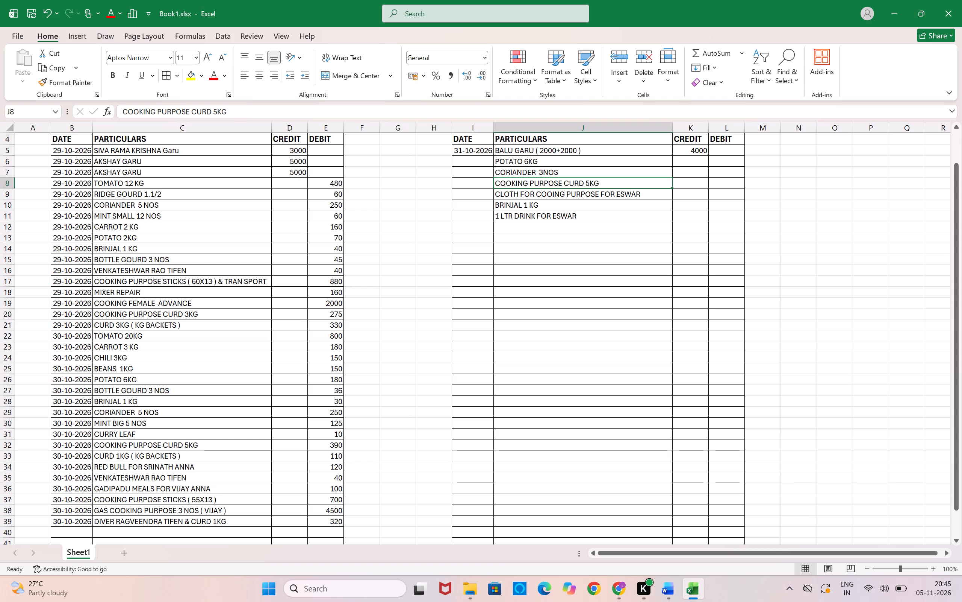
left_click(239, 114)
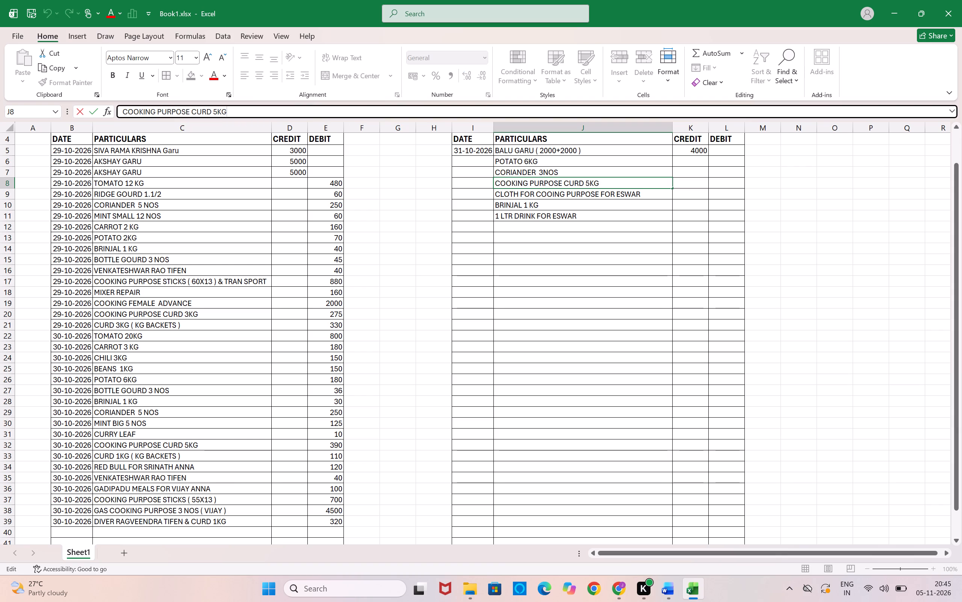
key("BackSpace")
key("BackSpace")
key("BackSpace")
key("space")
type("&")
key("space")
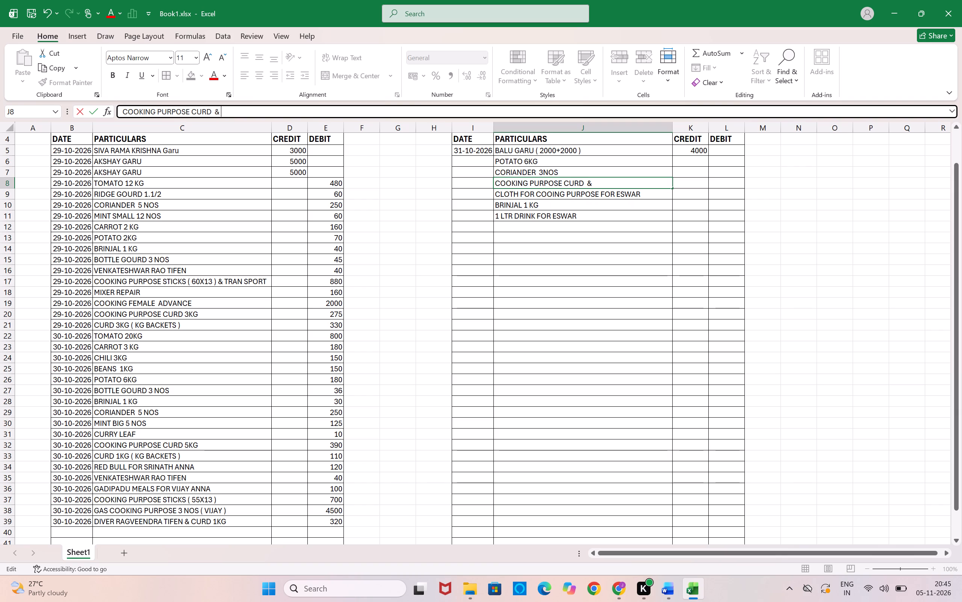
type("LUNCH")
left_click(542, 196)
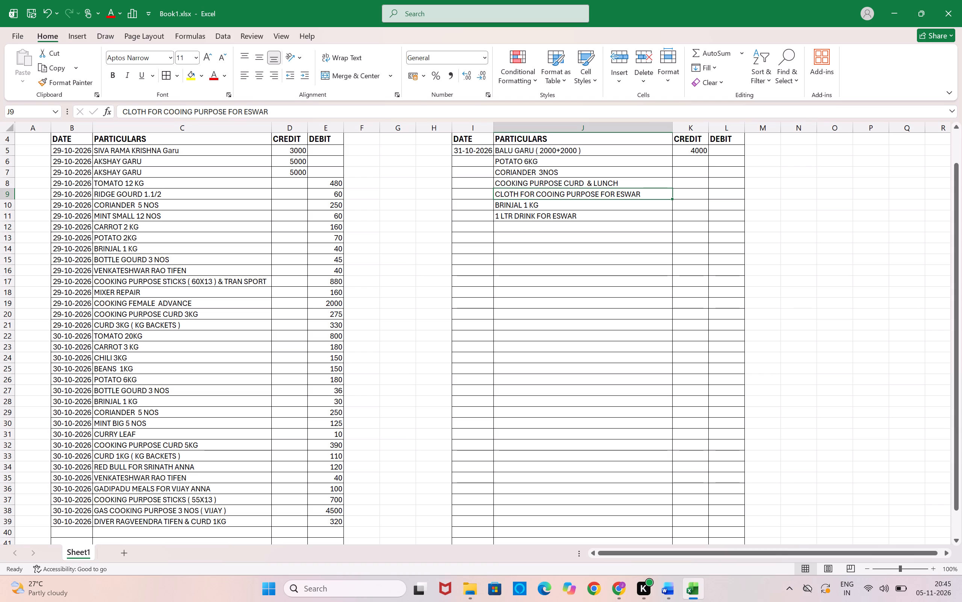
Enter debits of 180 for potato, 150 for coriander and 610 for curd & lunch in L6 to L8 of the duplicate table.
left_click(717, 162)
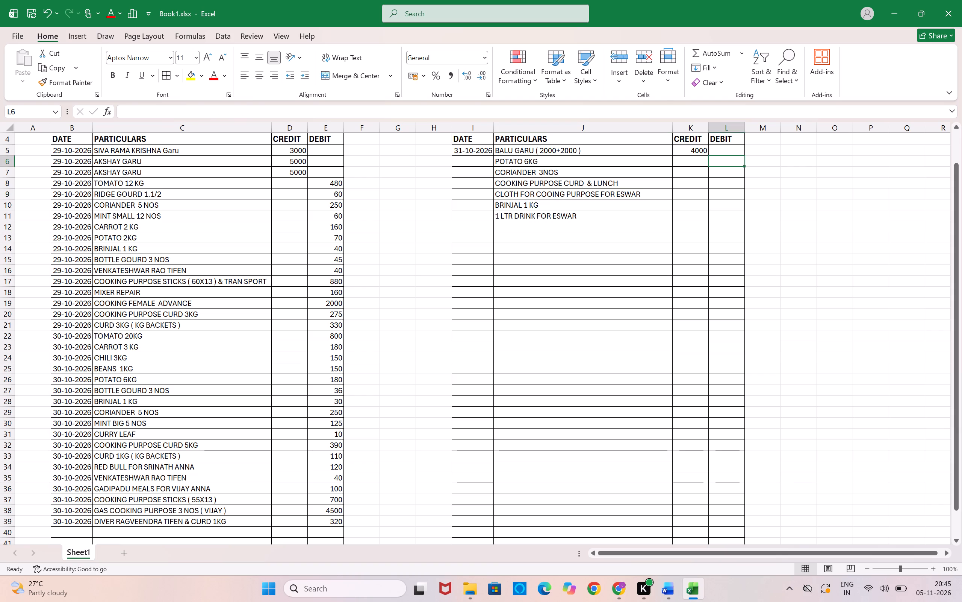
type("180")
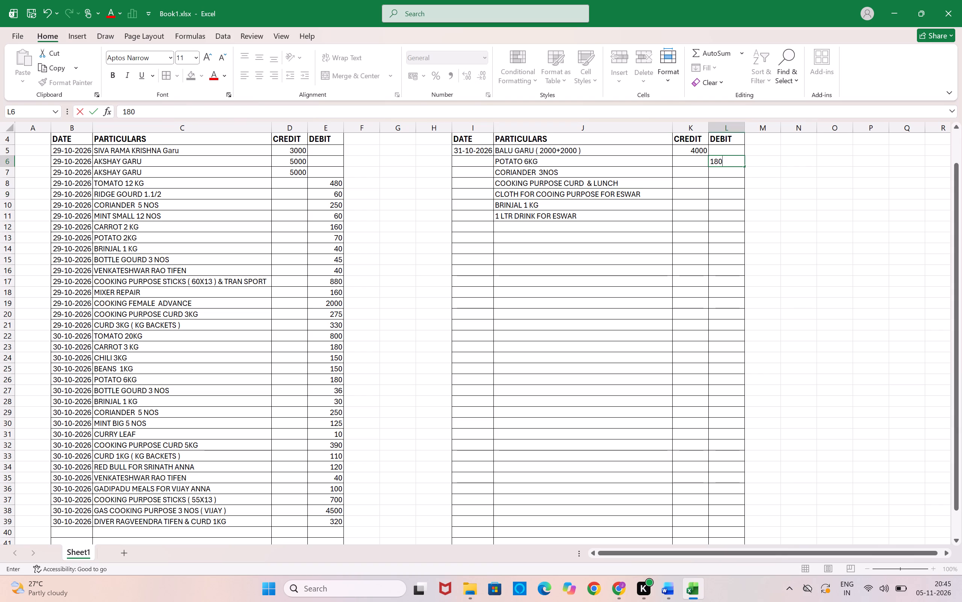
key("Down")
type("150")
key("Down")
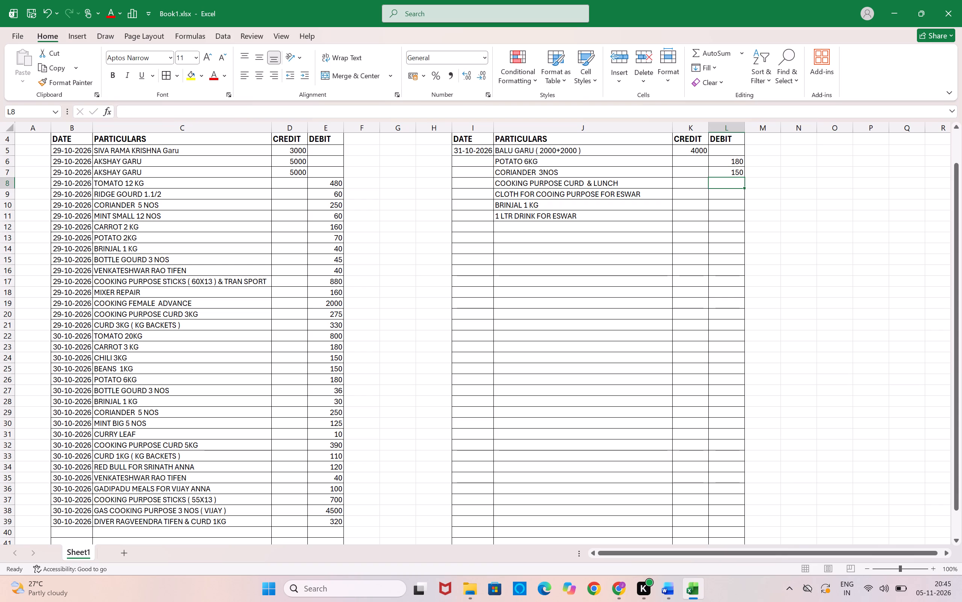
type("610")
left_click(717, 162)
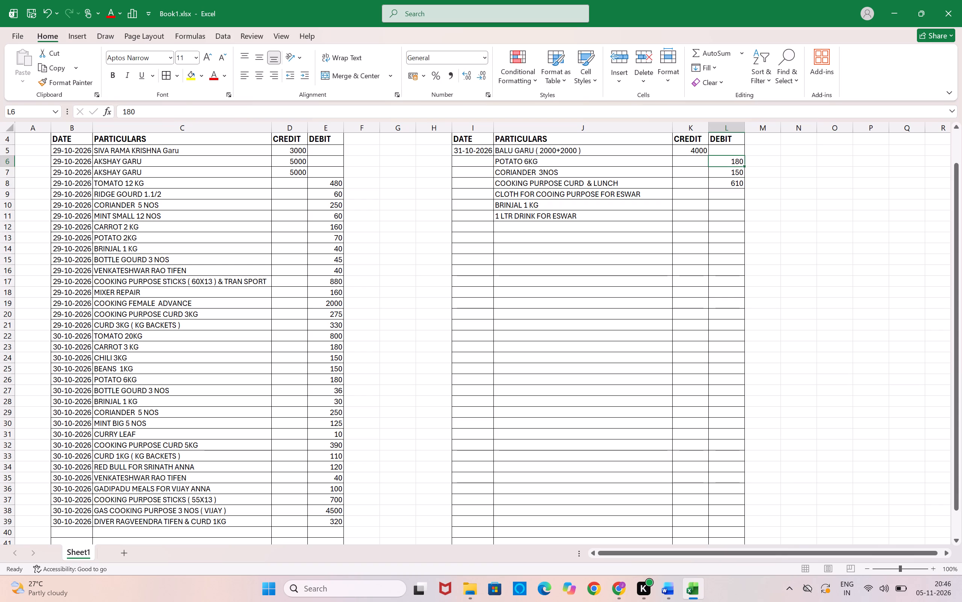
Append the quantity "7KG" to the J8 particulars so the entry reads "COOKING PURPOSE CURD & LUNCH 7KG".
left_click(572, 184)
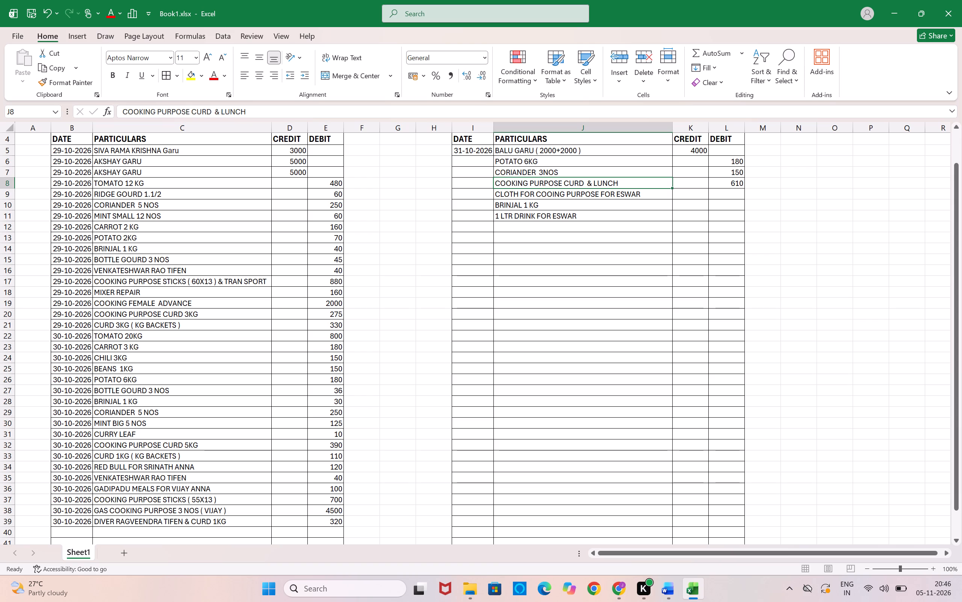
left_click(254, 115)
key("space")
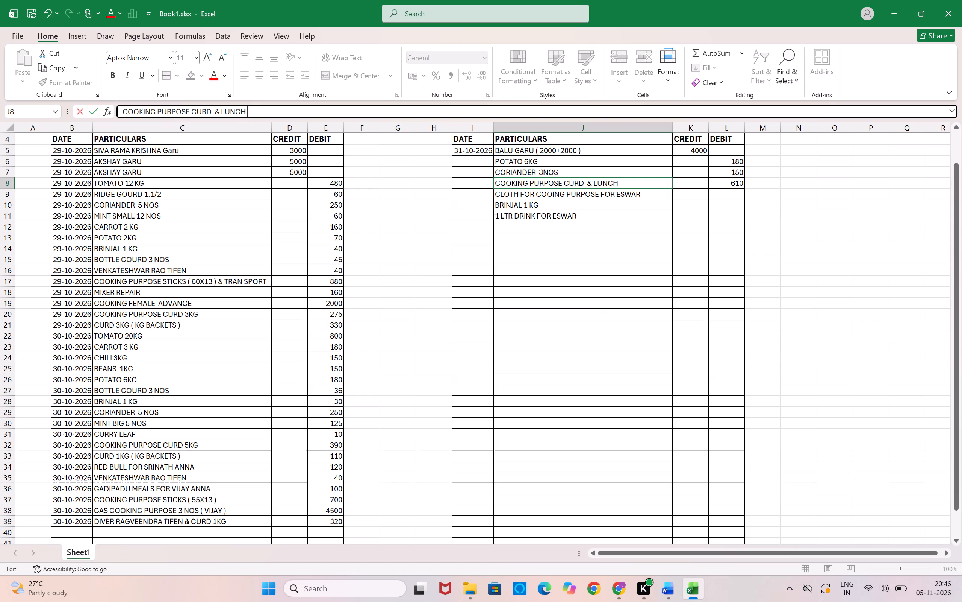
key("7")
type("KG")
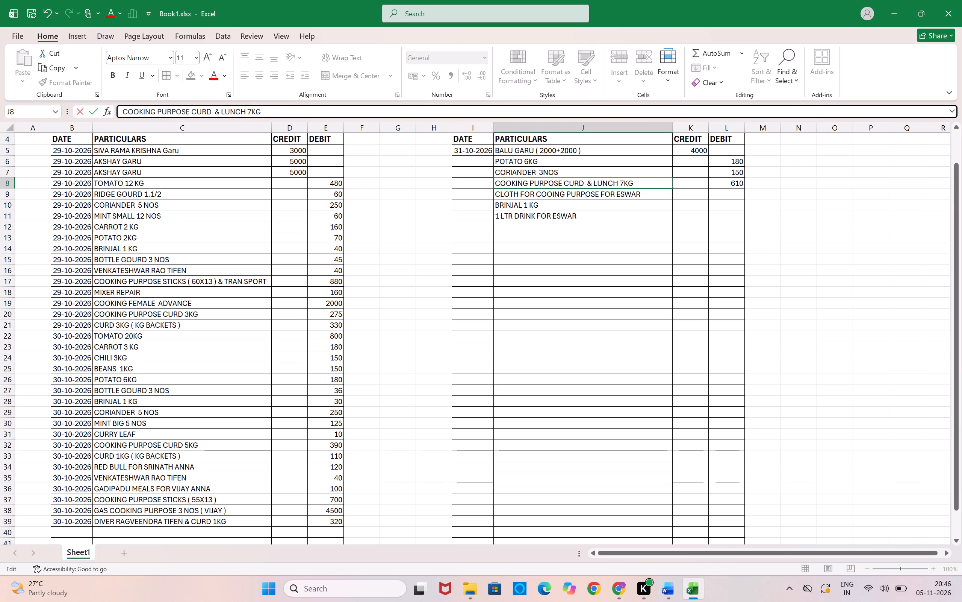
Enter debits of 240 for the cloth, 40 for brinjal and 50 for the drink in L9 to L11.
left_click(735, 196)
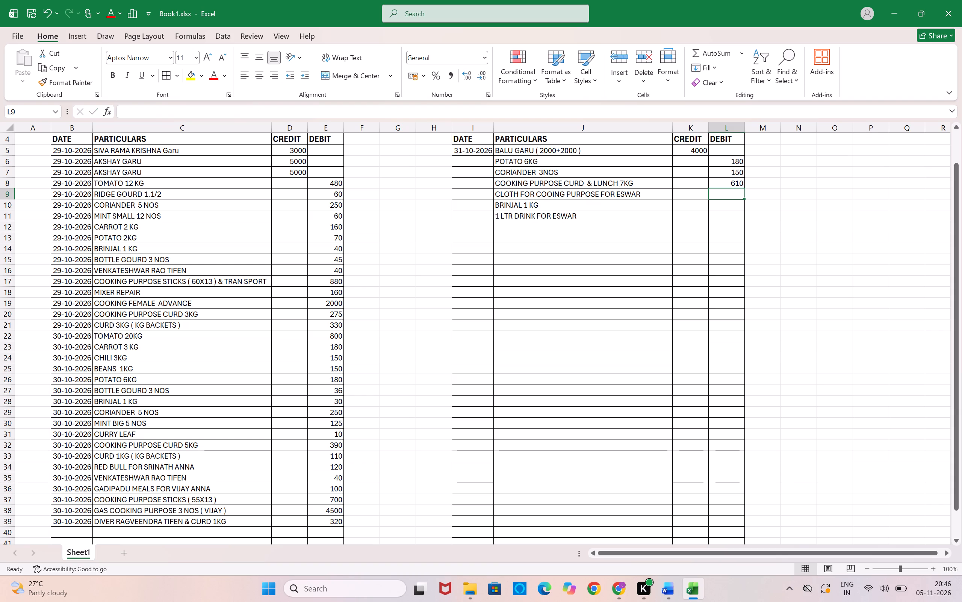
type("40")
key("BackSpace")
key("BackSpace")
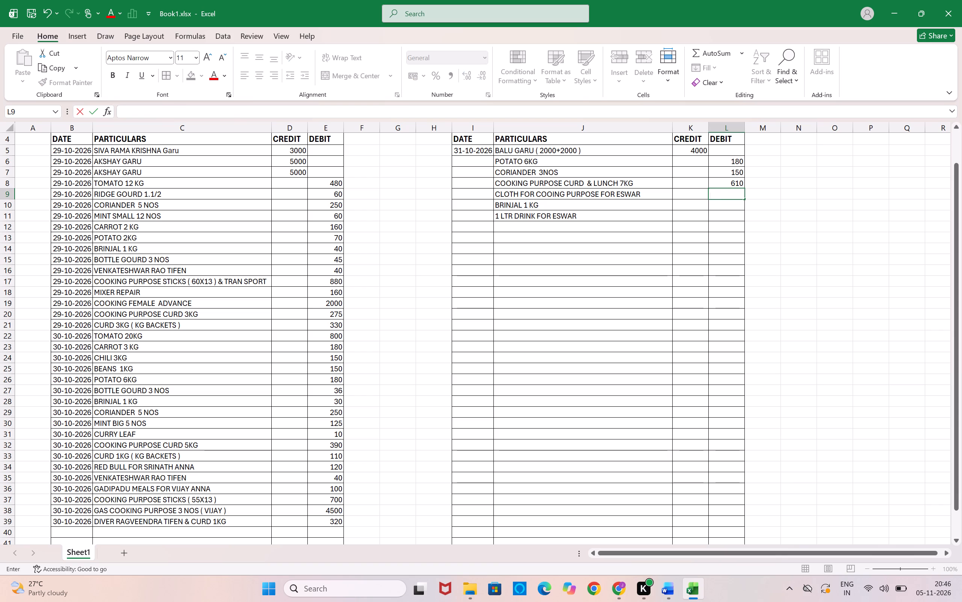
type("240")
key("Down")
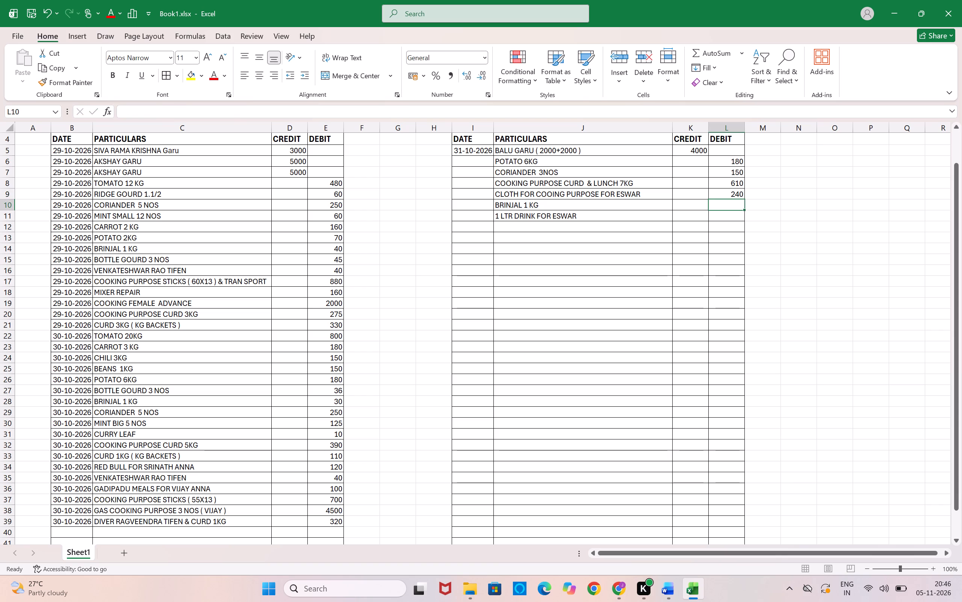
type("400")
key("BackSpace")
key("Down")
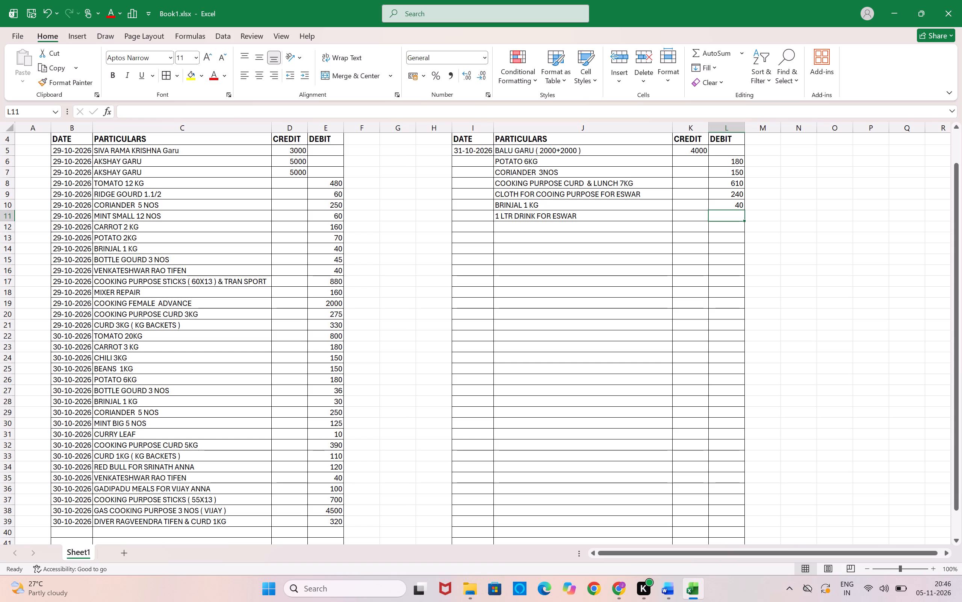
type("50")
key("Return")
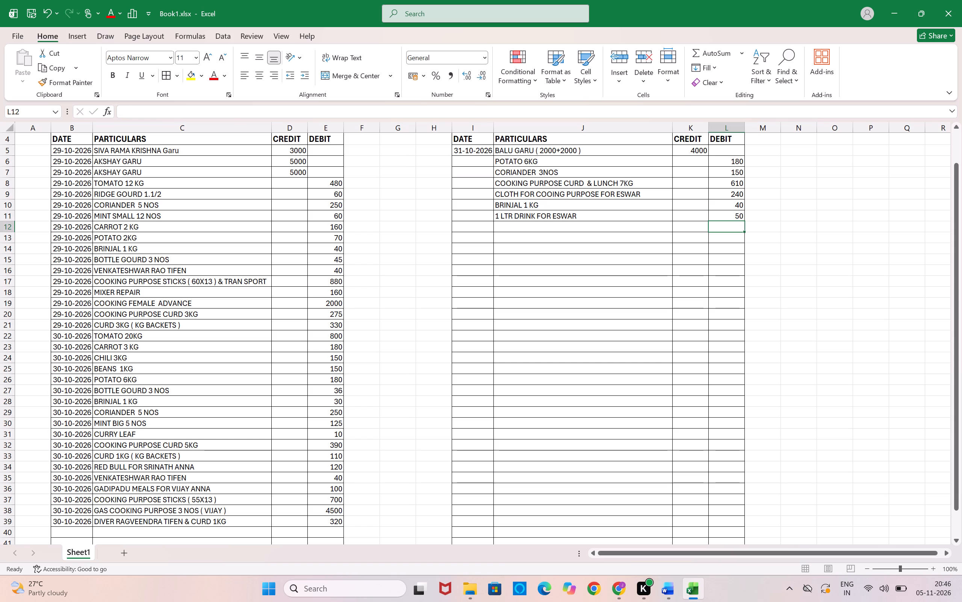
Select the empty particulars cell J12 below the drink entry in the duplicate table.
left_click(548, 225)
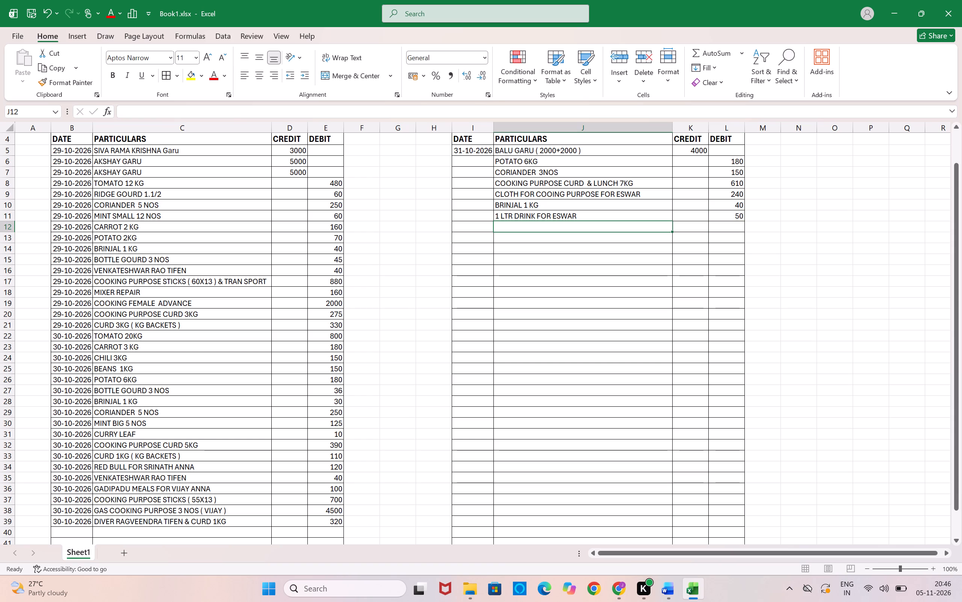
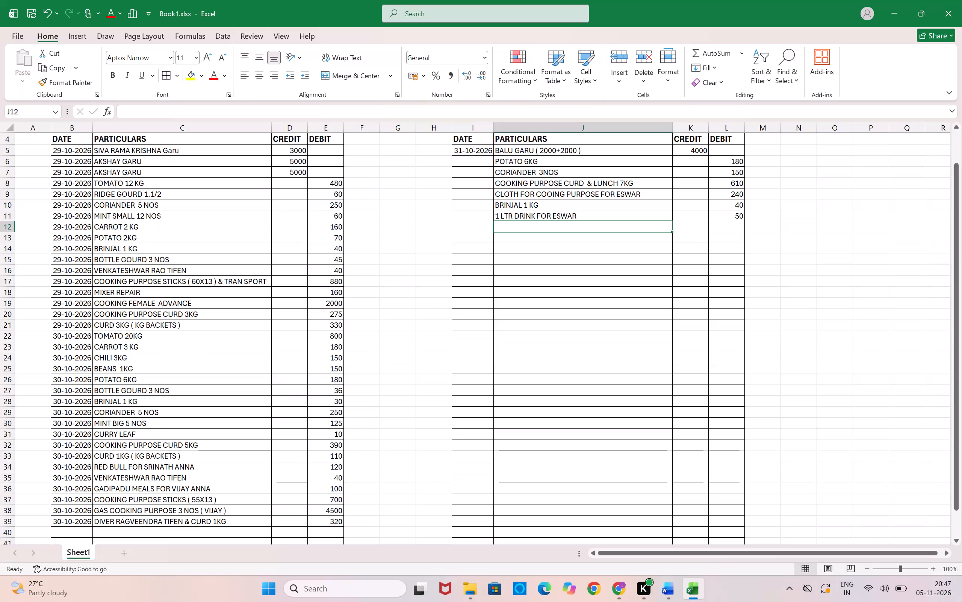
Fill the date 31-10-2026 from I5 down through I6 to I11 in the duplicate EXPANSES table.
left_click(956, 537)
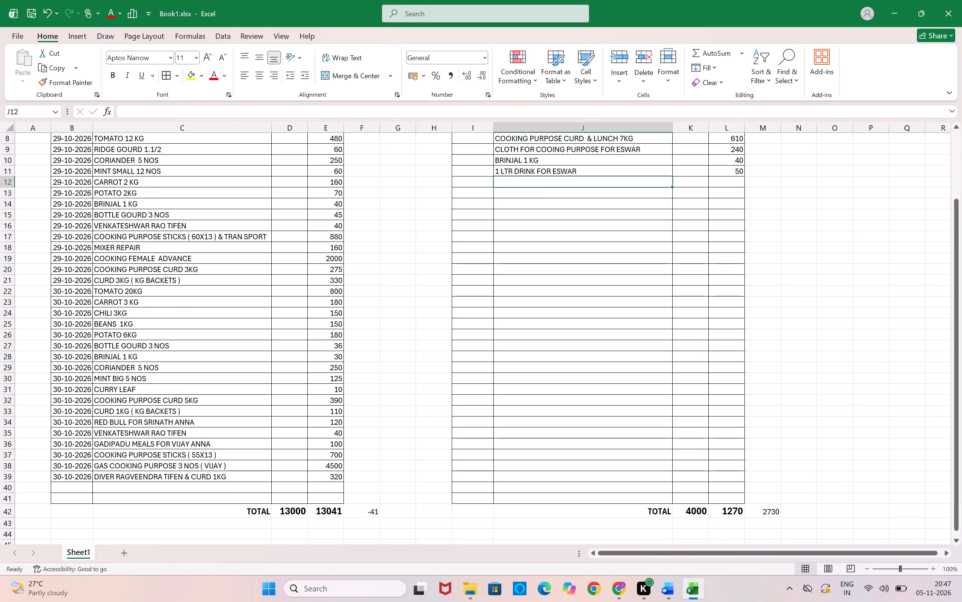
double_click(960, 132)
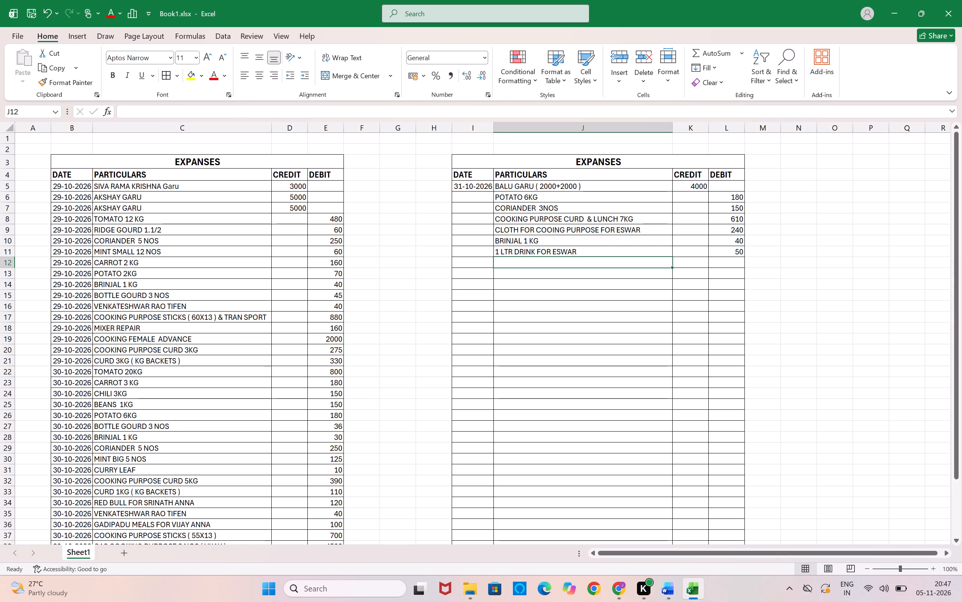
left_click(473, 201)
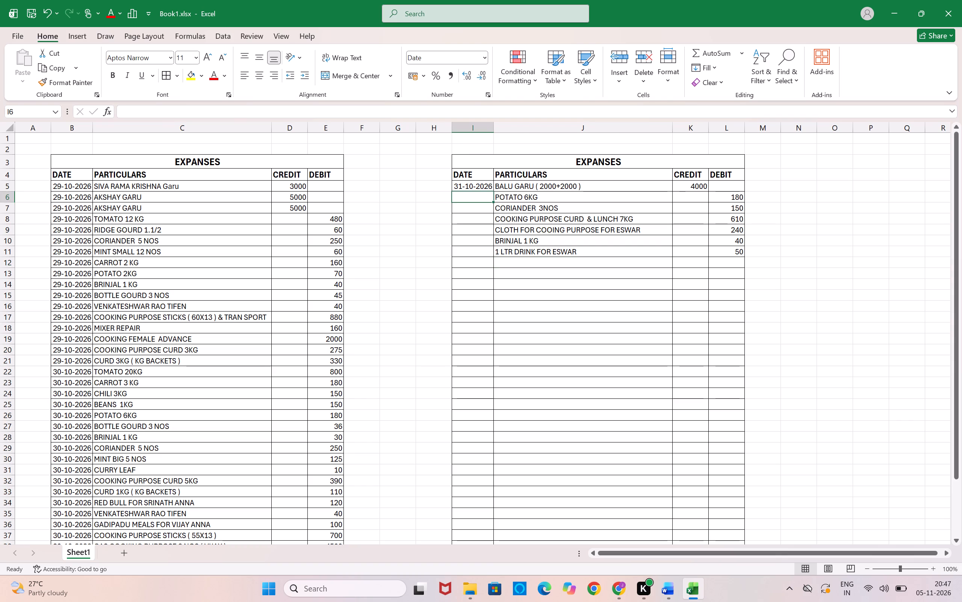
key("ctrl+d")
key("Down")
key("ctrl+d")
key("Down")
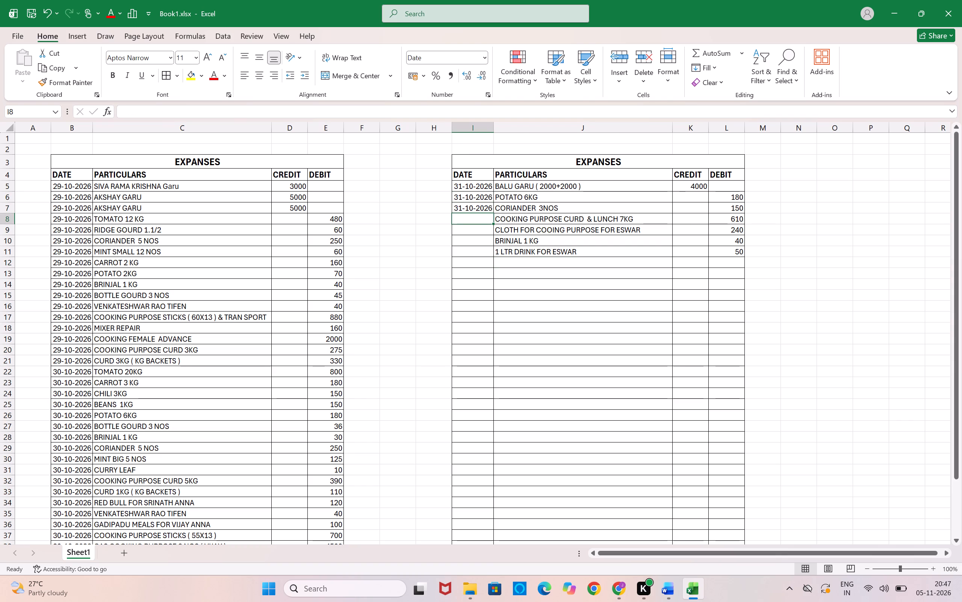
key("ctrl+d")
key("Down")
key("ctrl+d")
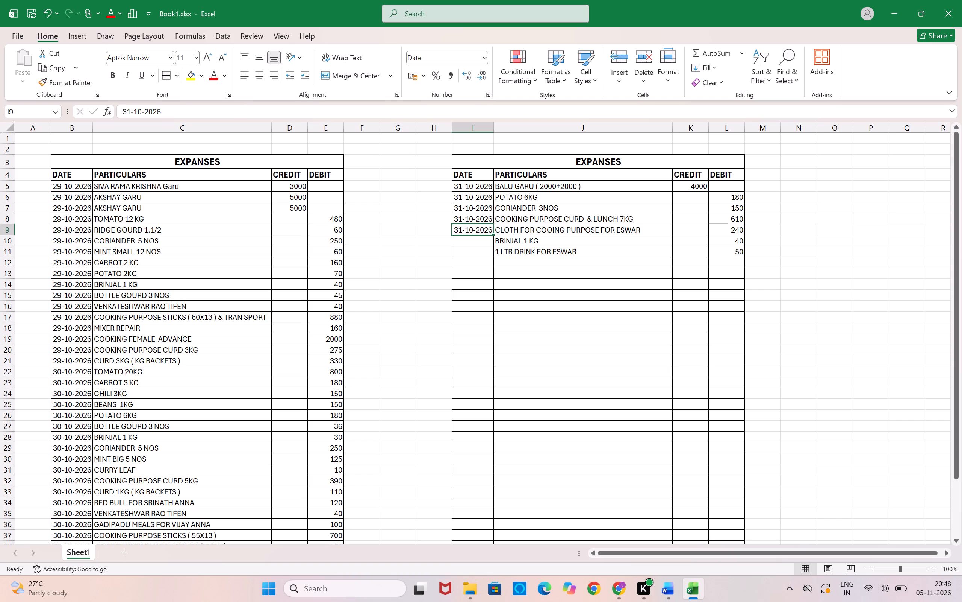
key("Down")
key("ctrl+d")
key("Down")
key("ctrl+d")
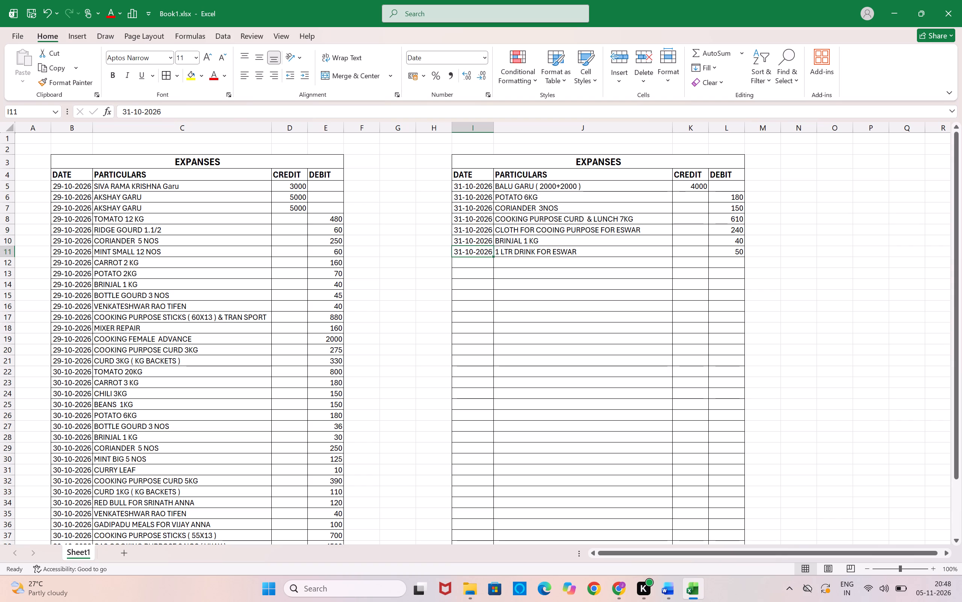
Enter the date 1/11/2026 in I12, below the 31-10-2026 entries of the duplicate table.
left_click(470, 265)
key("1")
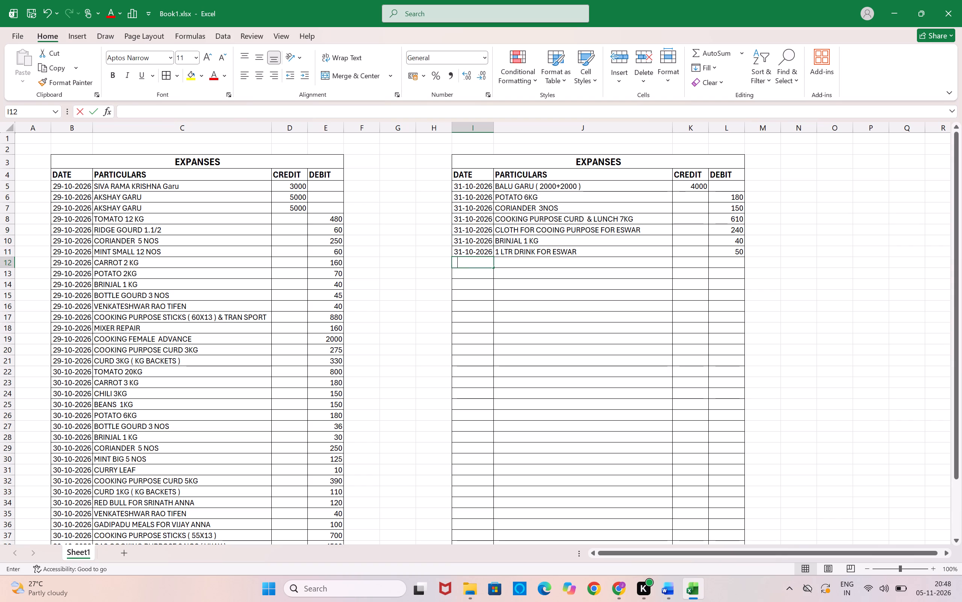
type("/11/22")
key("BackSpace")
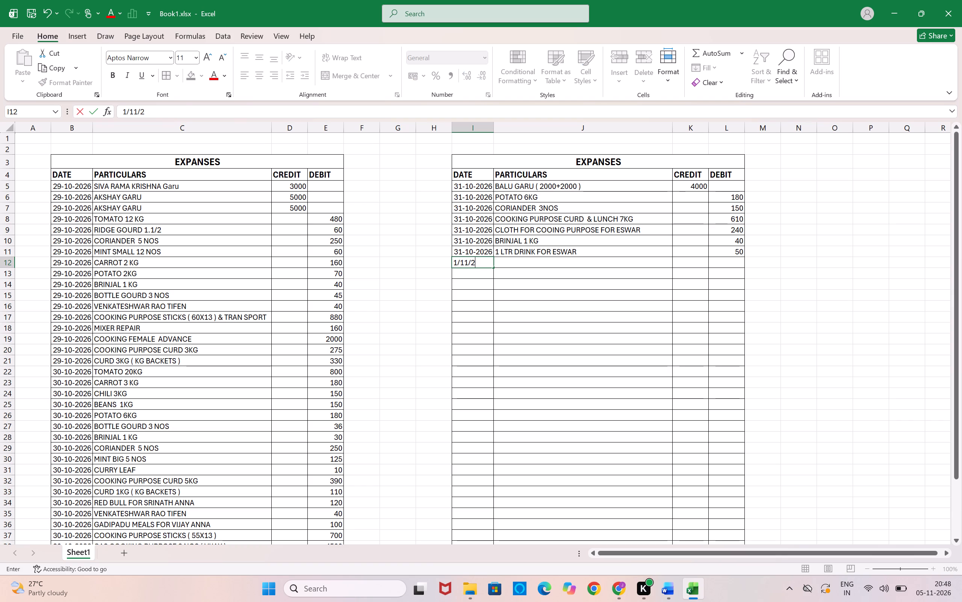
type("026")
left_click(514, 266)
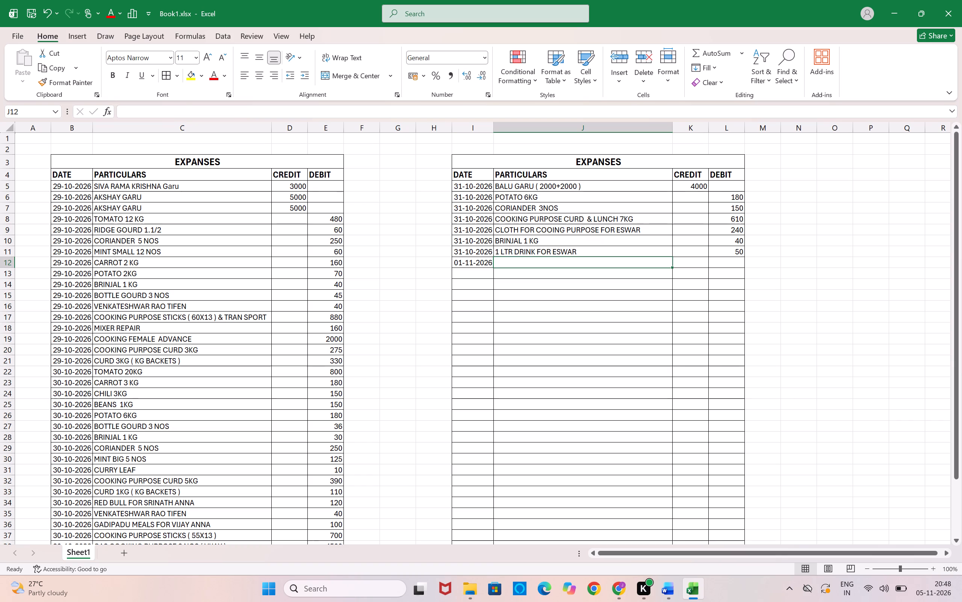
Copy the particulars "COOKING PURPOSE CURD & LUNCH 7KG" from J8 into the empty cell J18.
left_click(533, 213)
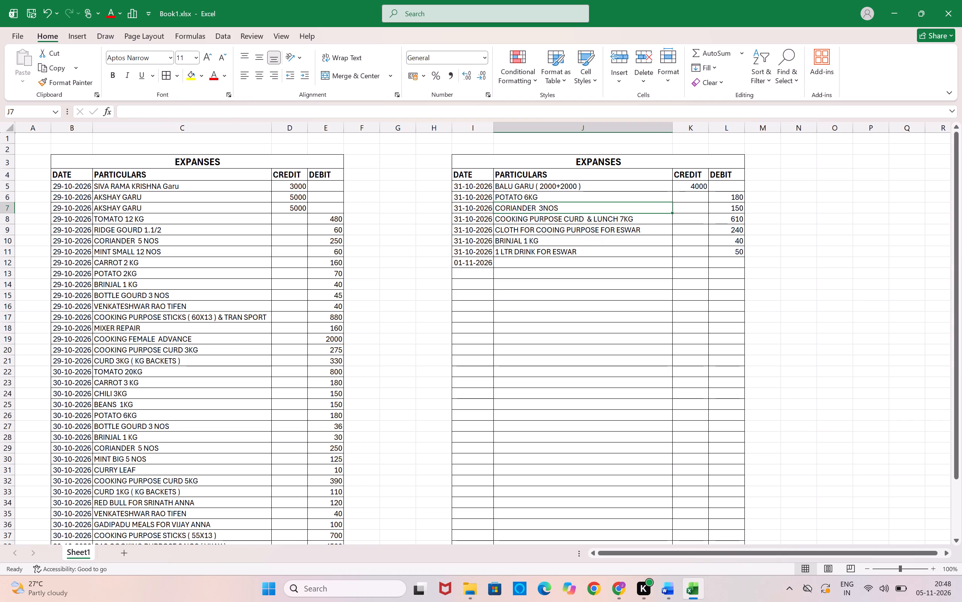
left_click(526, 217)
key("ctrl+c")
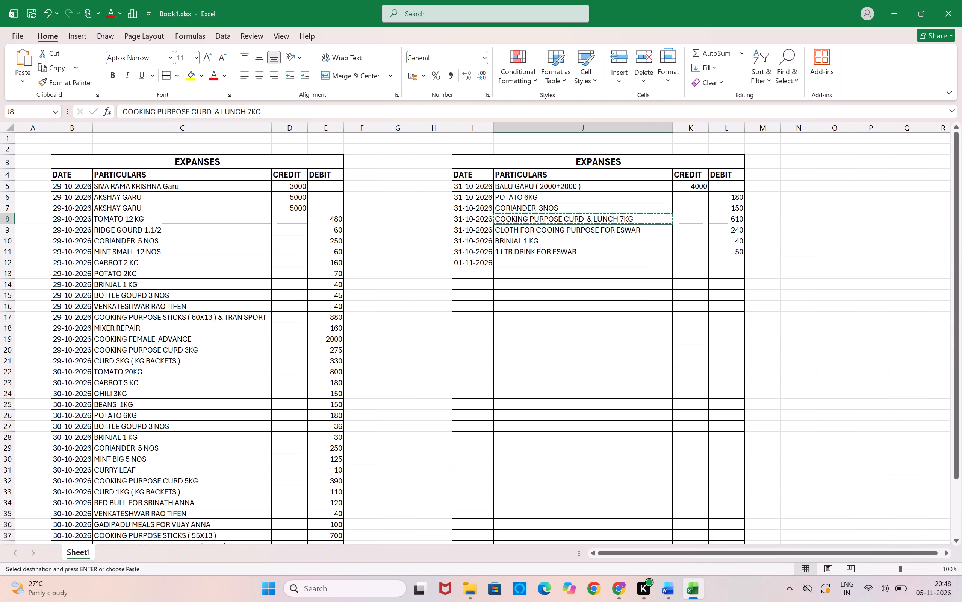
left_click(508, 325)
key("ctrl+v")
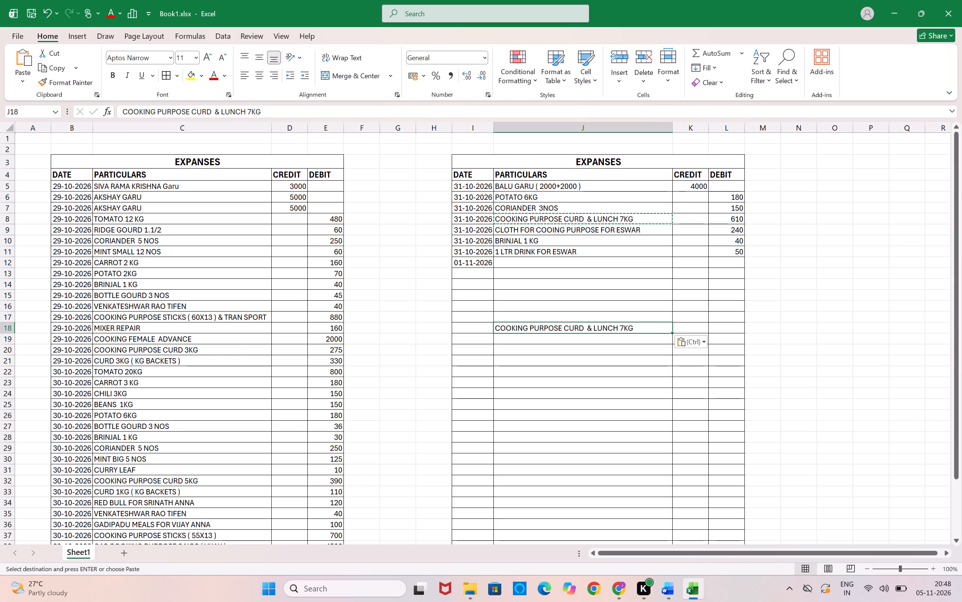
left_click(508, 325)
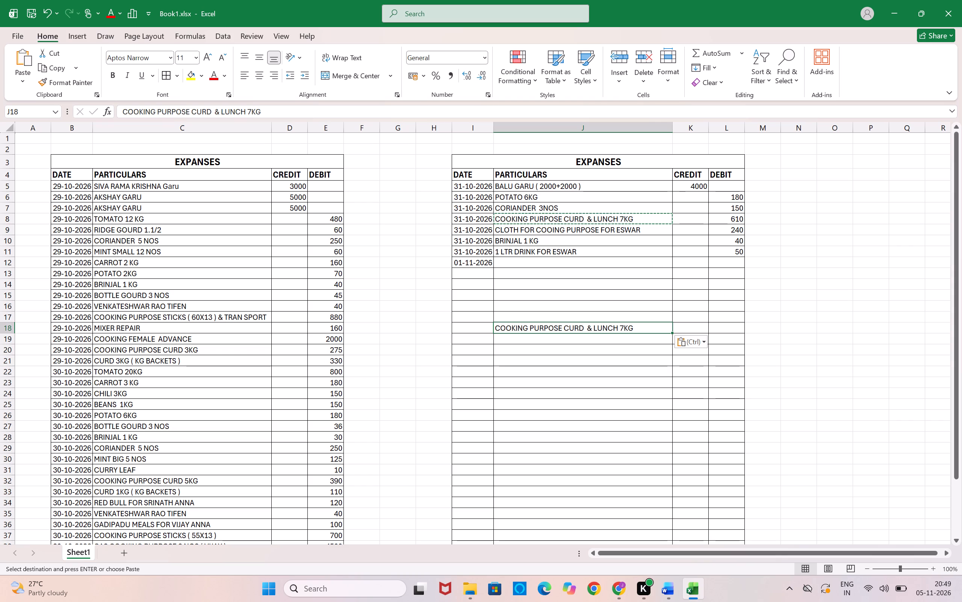
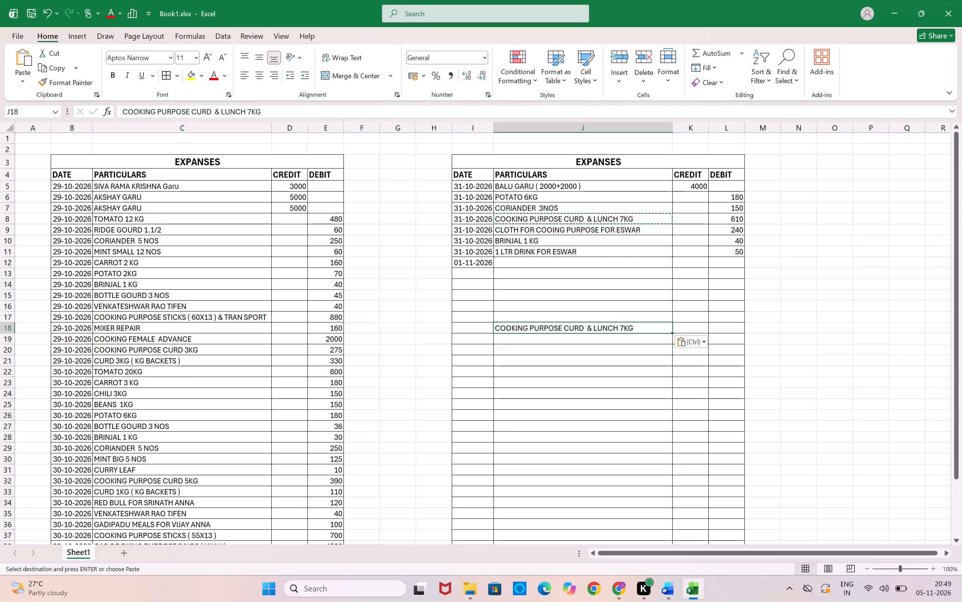
Save the workbook Book1.xlsx with the current entries of both EXPANSES tables.
key("ctrl+s")
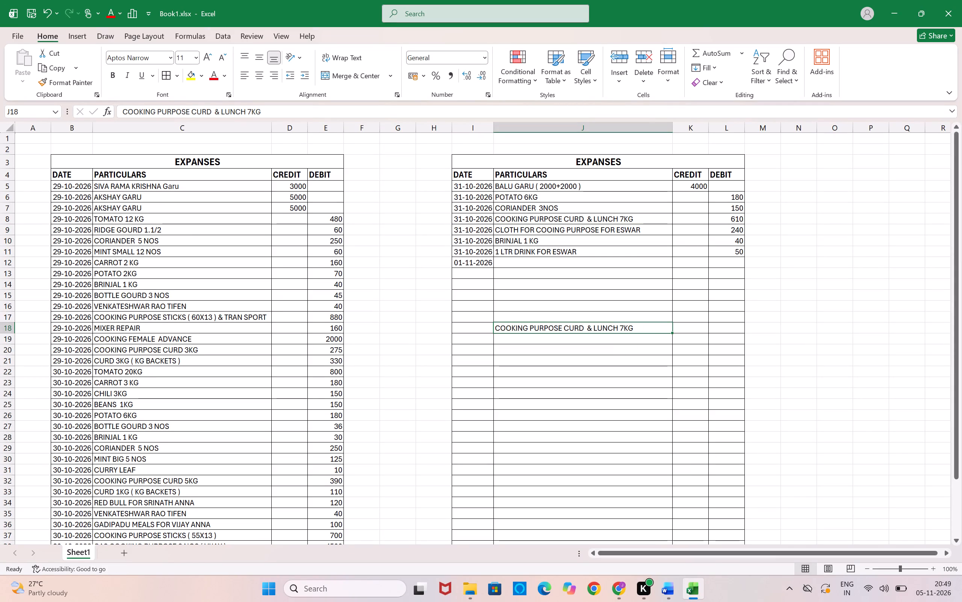
key("ctrl+s")
key("ctrl+s")
key("ctrl+s")
key("ctrl+s")
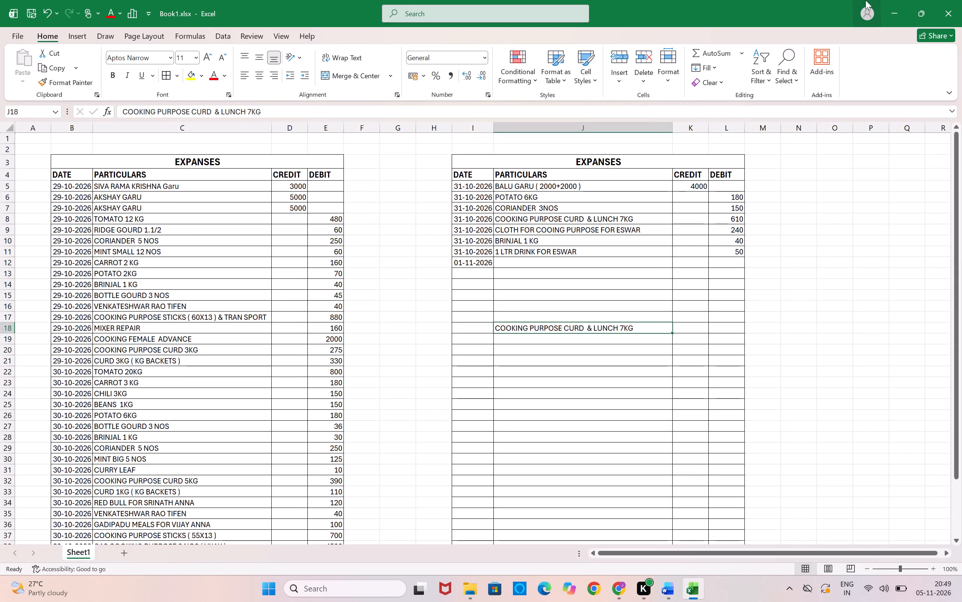